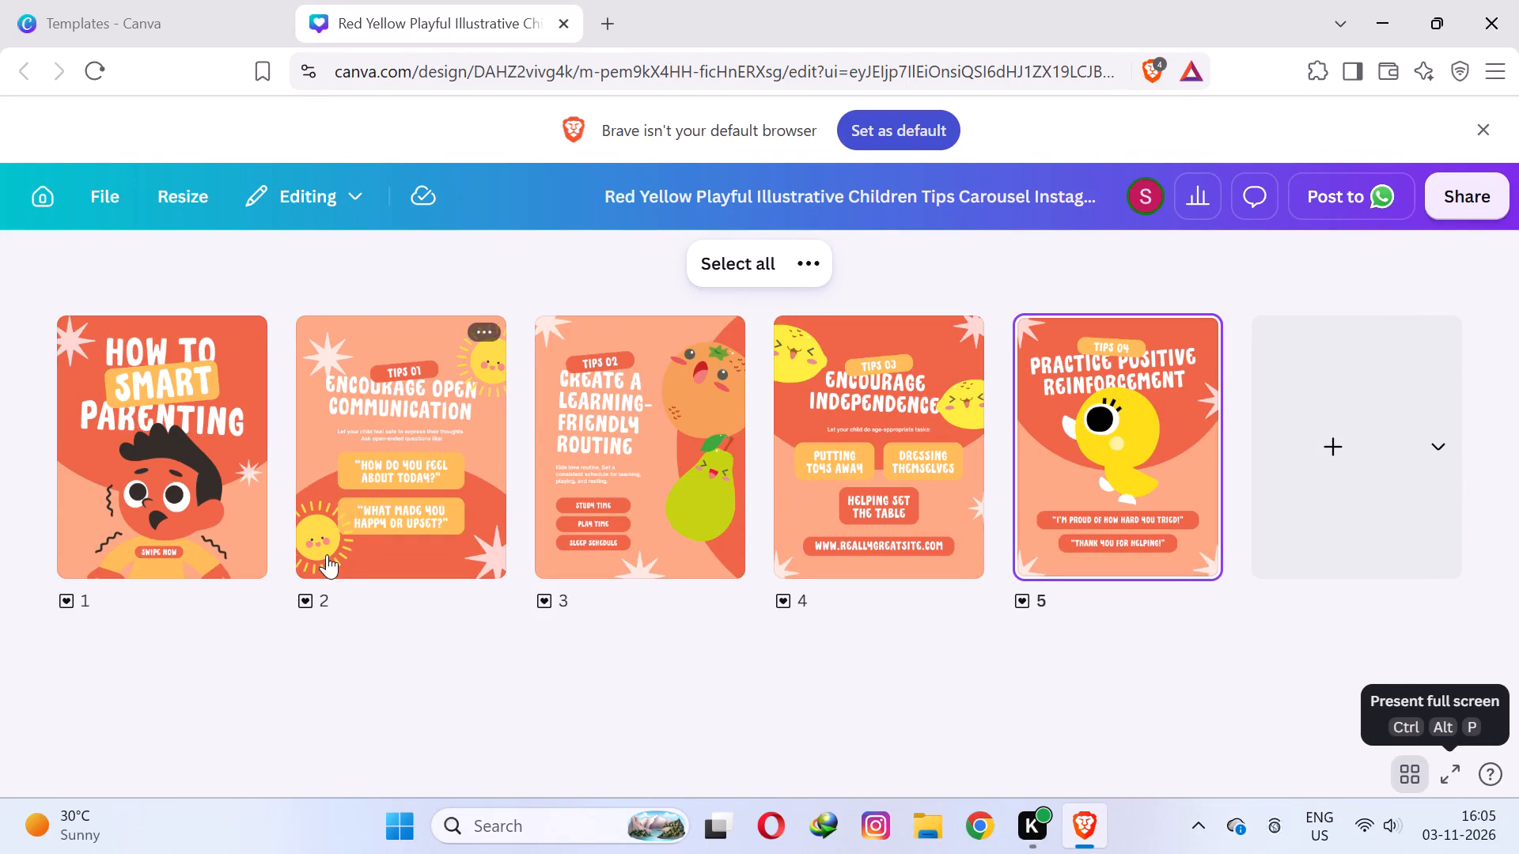
Leave the grid view of all pages and open page 1, the "How to Smart Parenting" cover, in the editor.
{"action": "left_click", "coordinate": [1271, 707]}
{"action": "left_click", "coordinate": [1422, 768]}
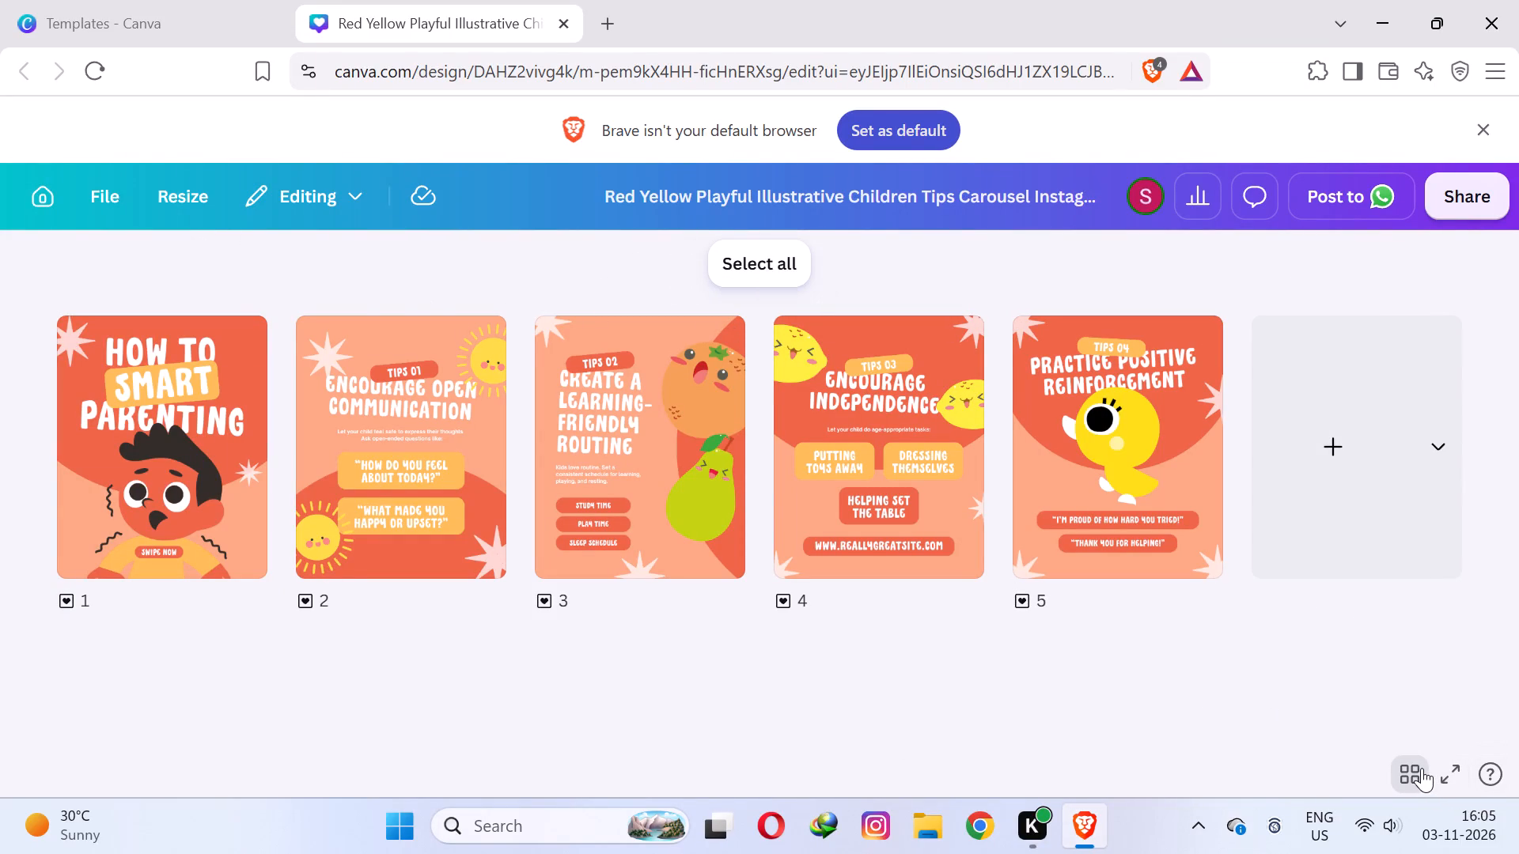
{"action": "left_click", "coordinate": [398, 687]}
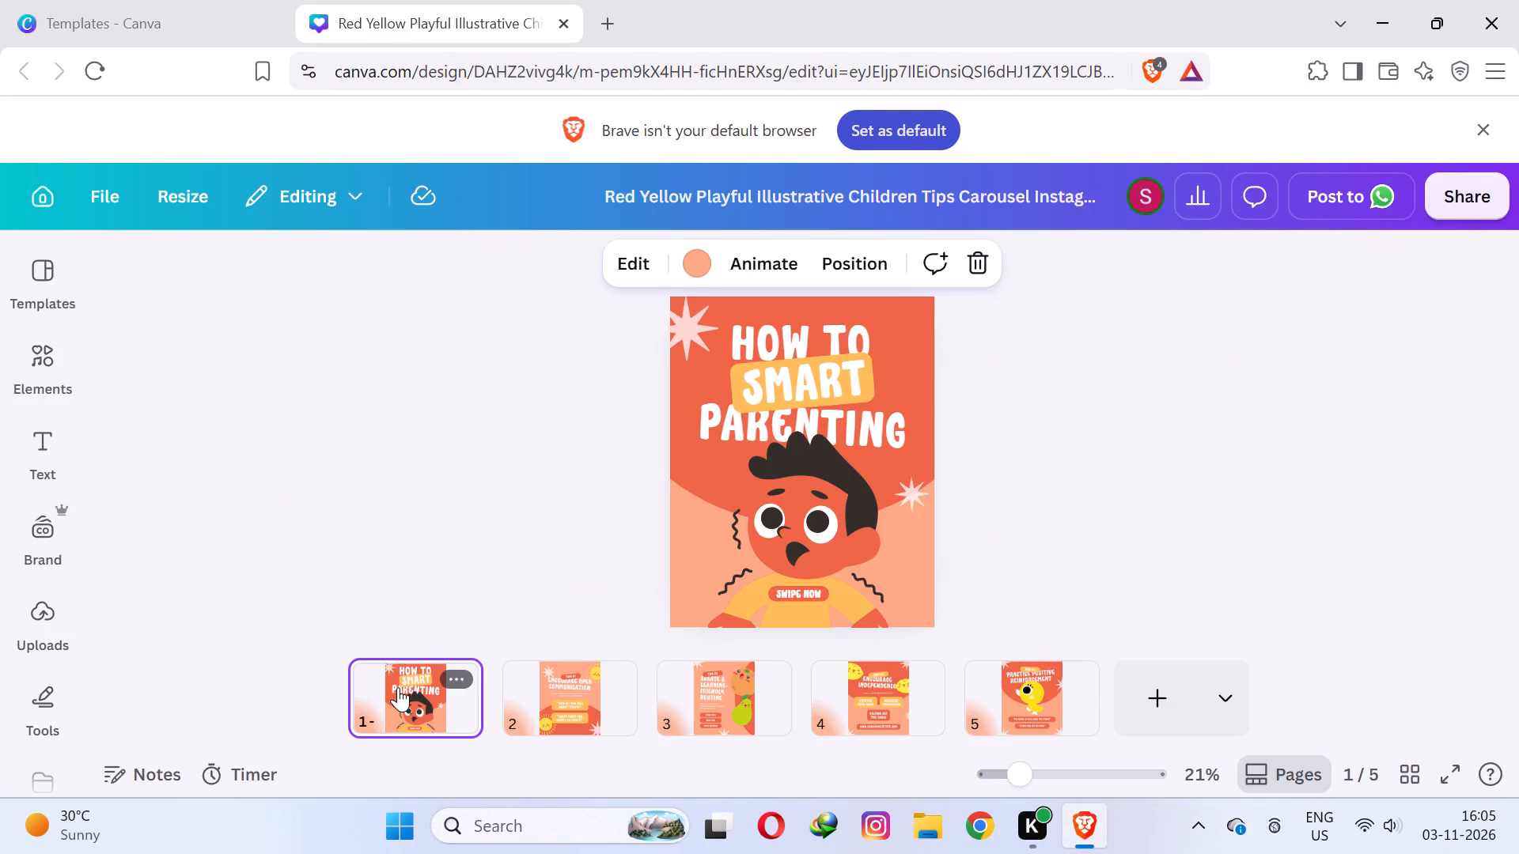
Select the "HOW TO" title text on the cover page, followed by the "SMART" title text.
{"action": "left_click", "coordinate": [829, 341]}
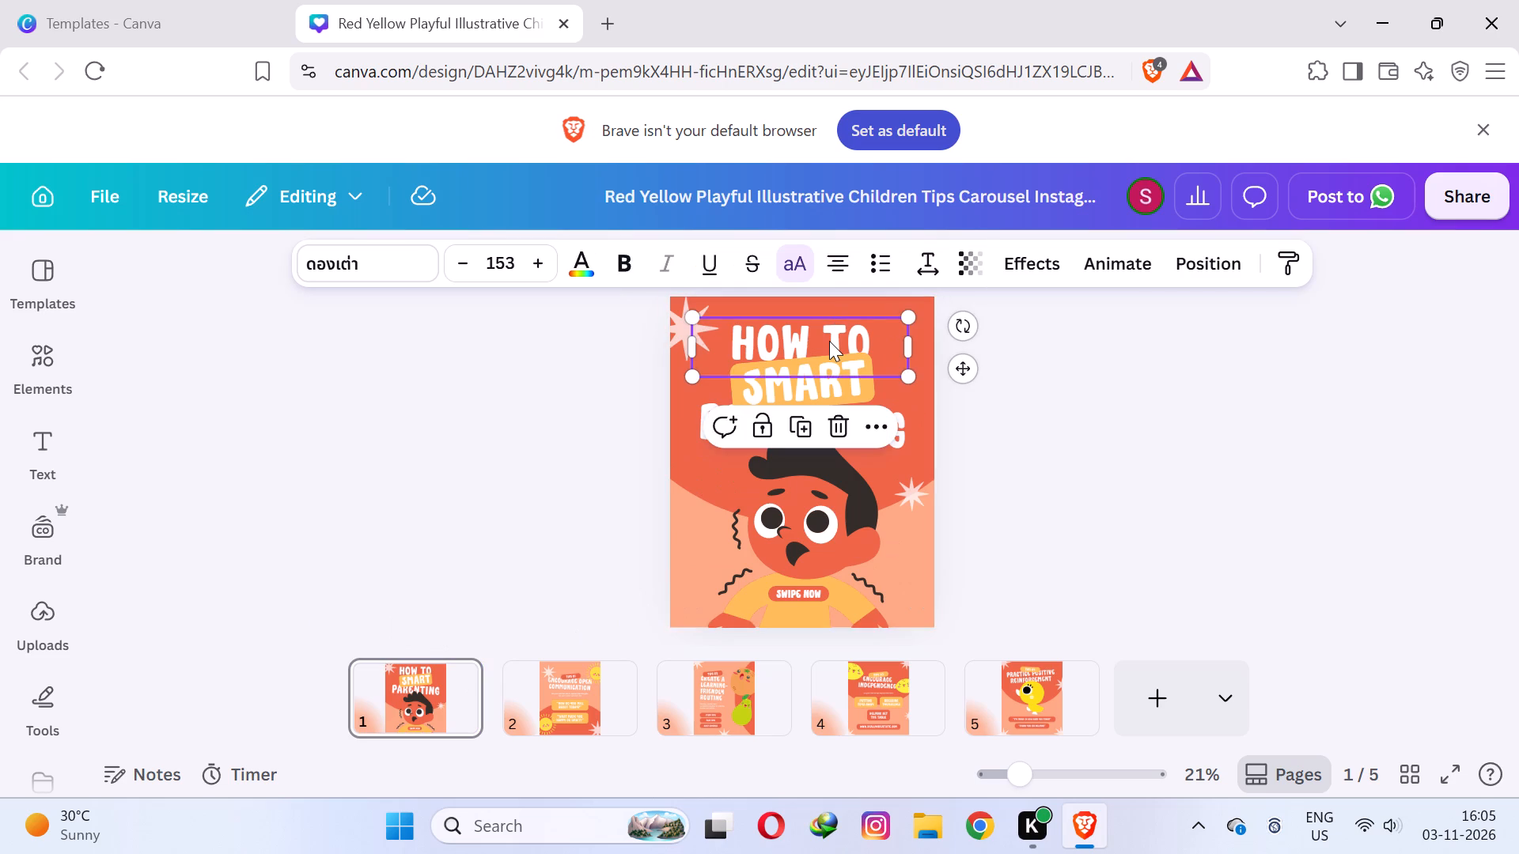
{"action": "left_click", "coordinate": [796, 369]}
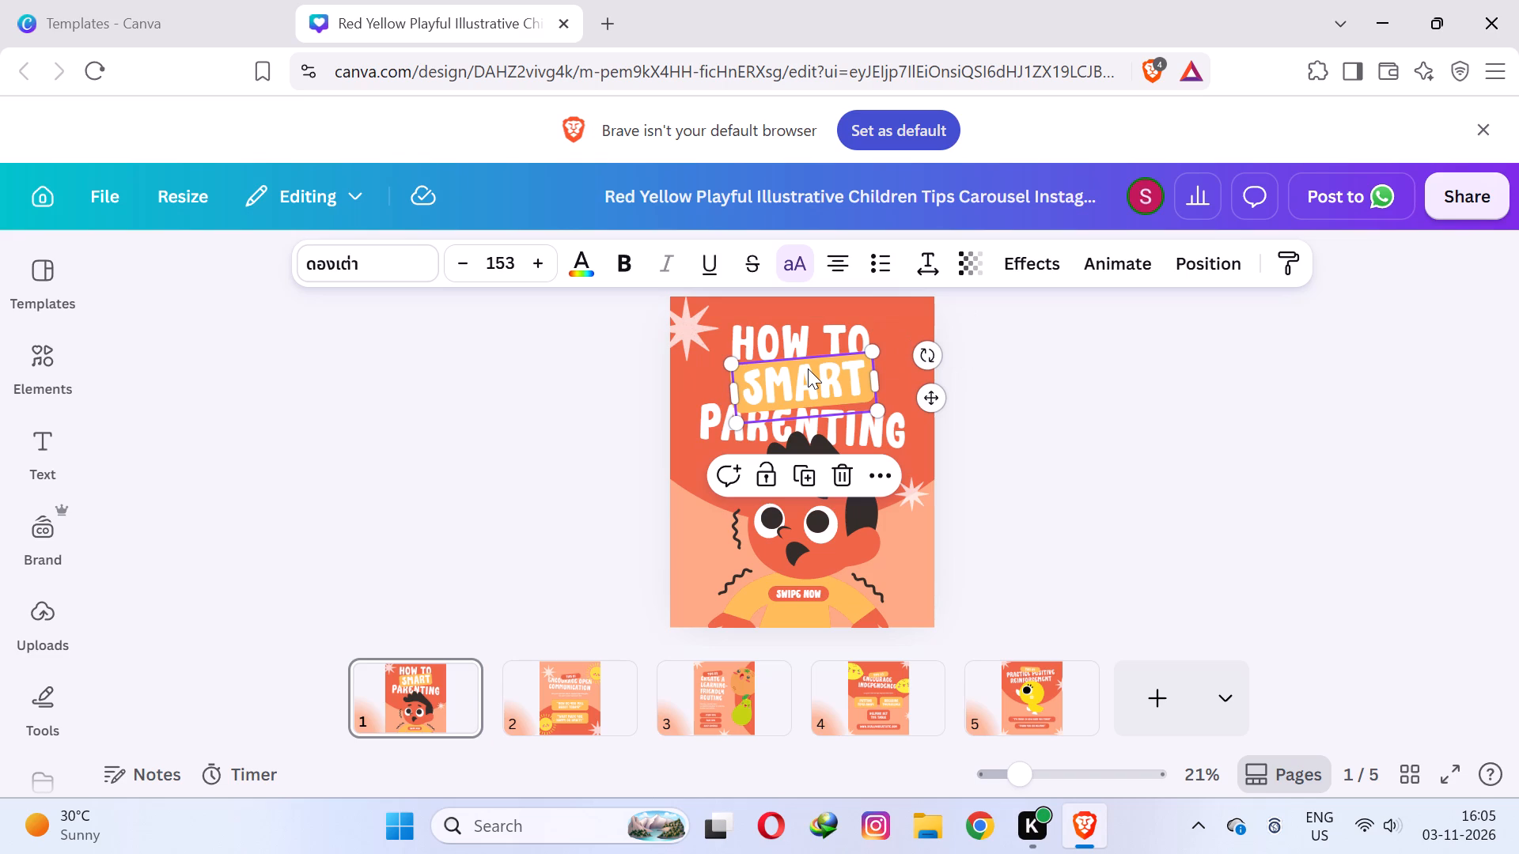
Add a black square to the cover page containing the text "how to ser" at font size 100.
{"action": "left_click", "coordinate": [955, 411]}
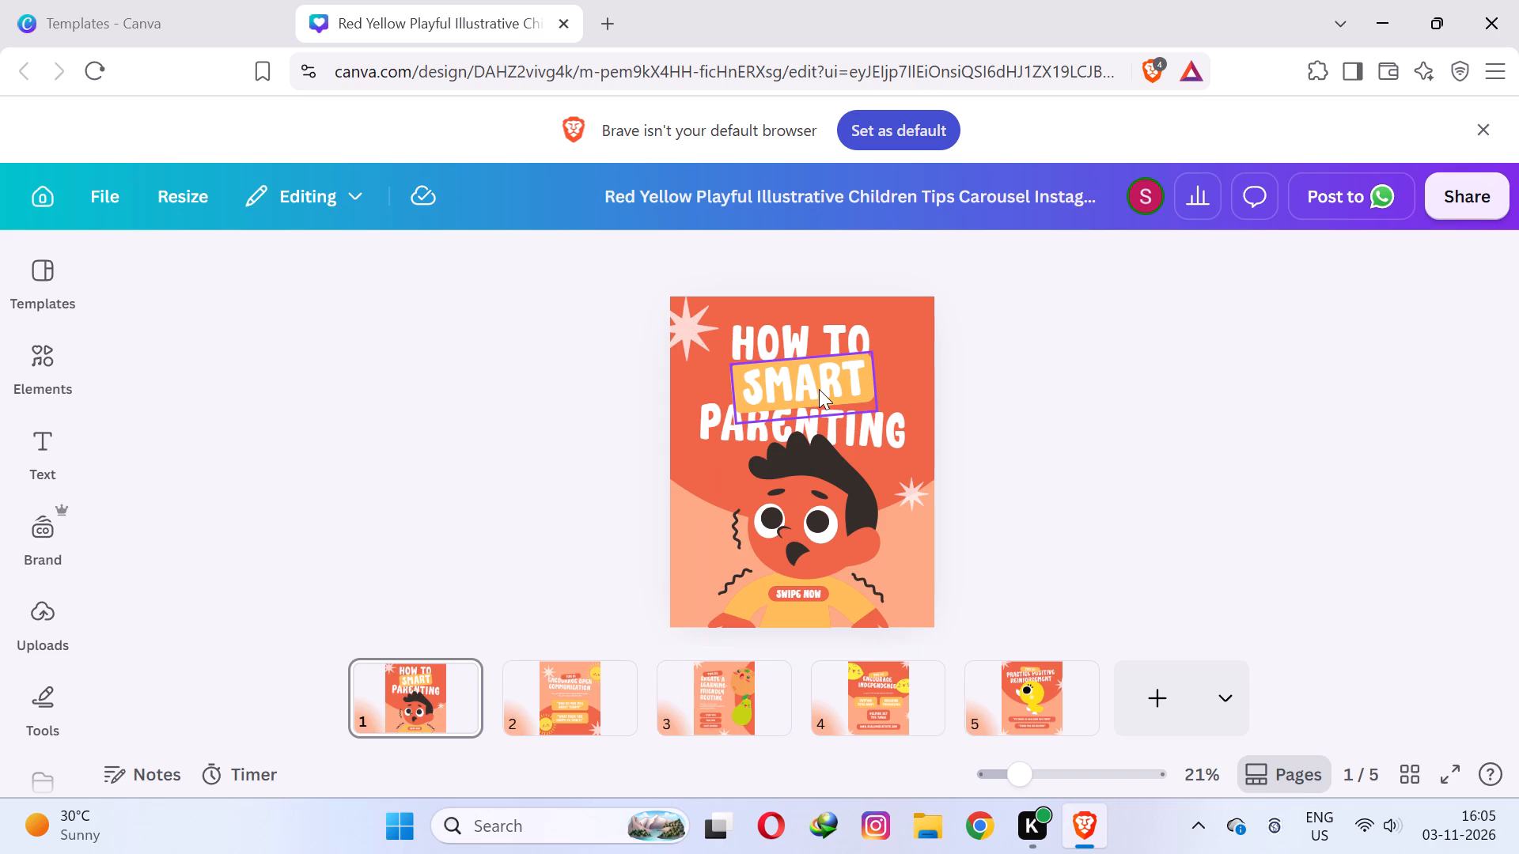
{"action": "key", "text": "r"}
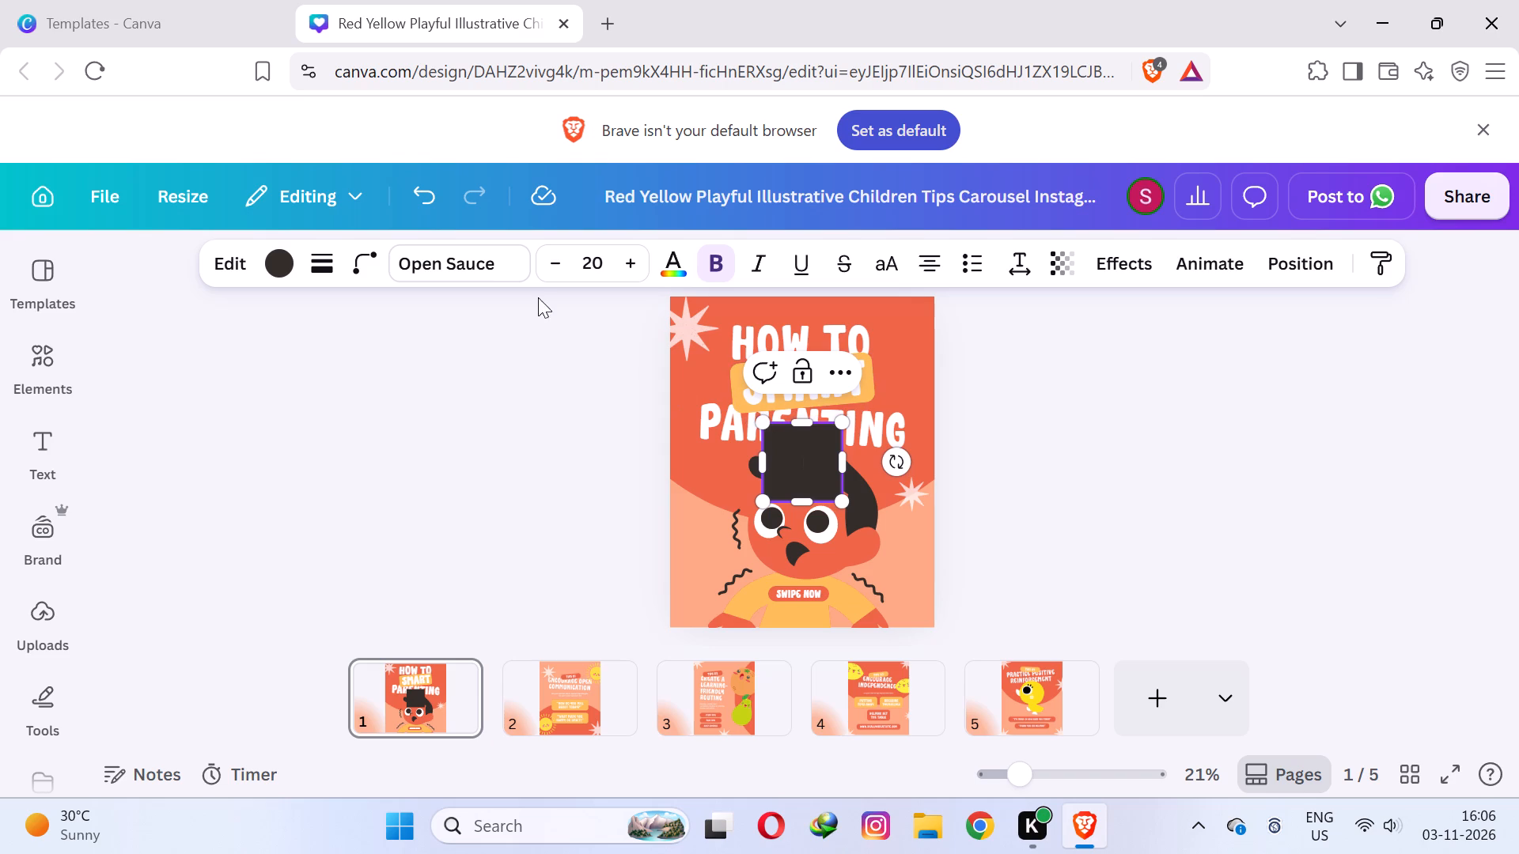
{"action": "left_click", "coordinate": [601, 252]}
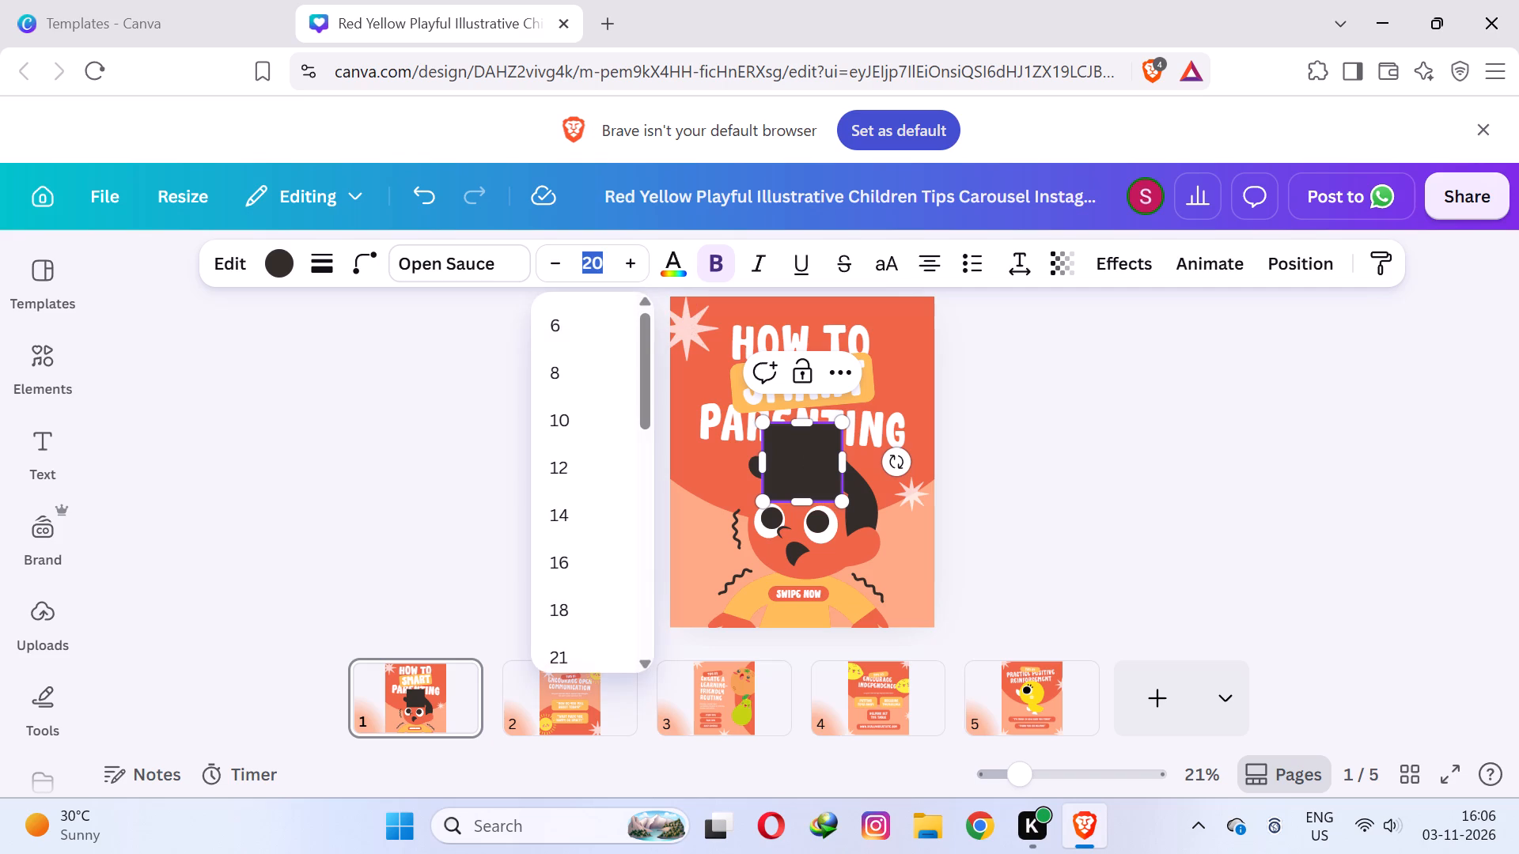
{"action": "type", "text": "100"}
{"action": "key", "text": "Return"}
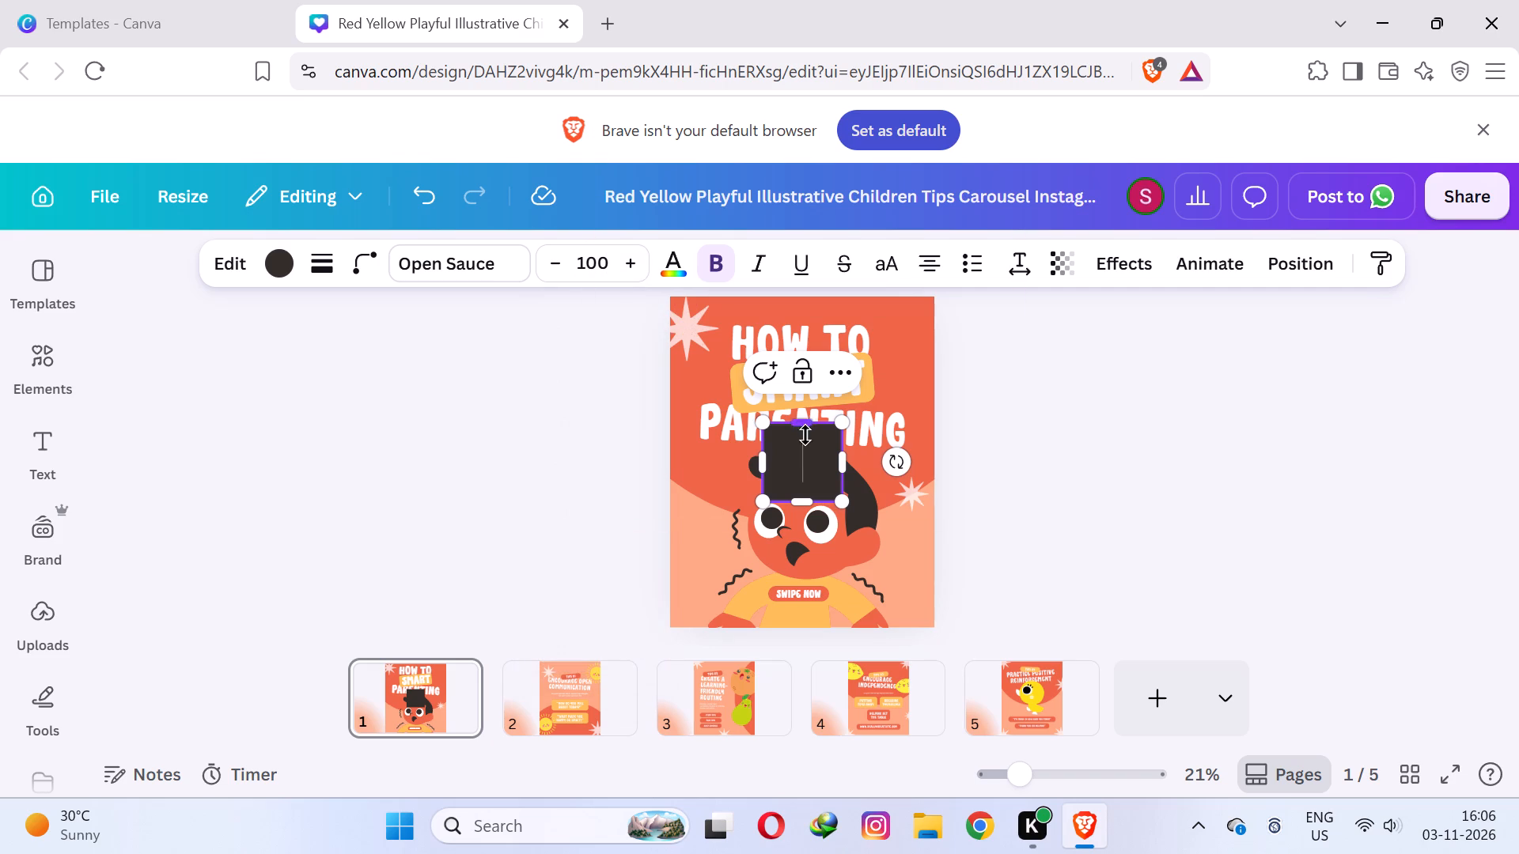
{"action": "left_click", "coordinate": [799, 460]}
{"action": "type", "text": "how to"}
{"action": "key", "text": "space"}
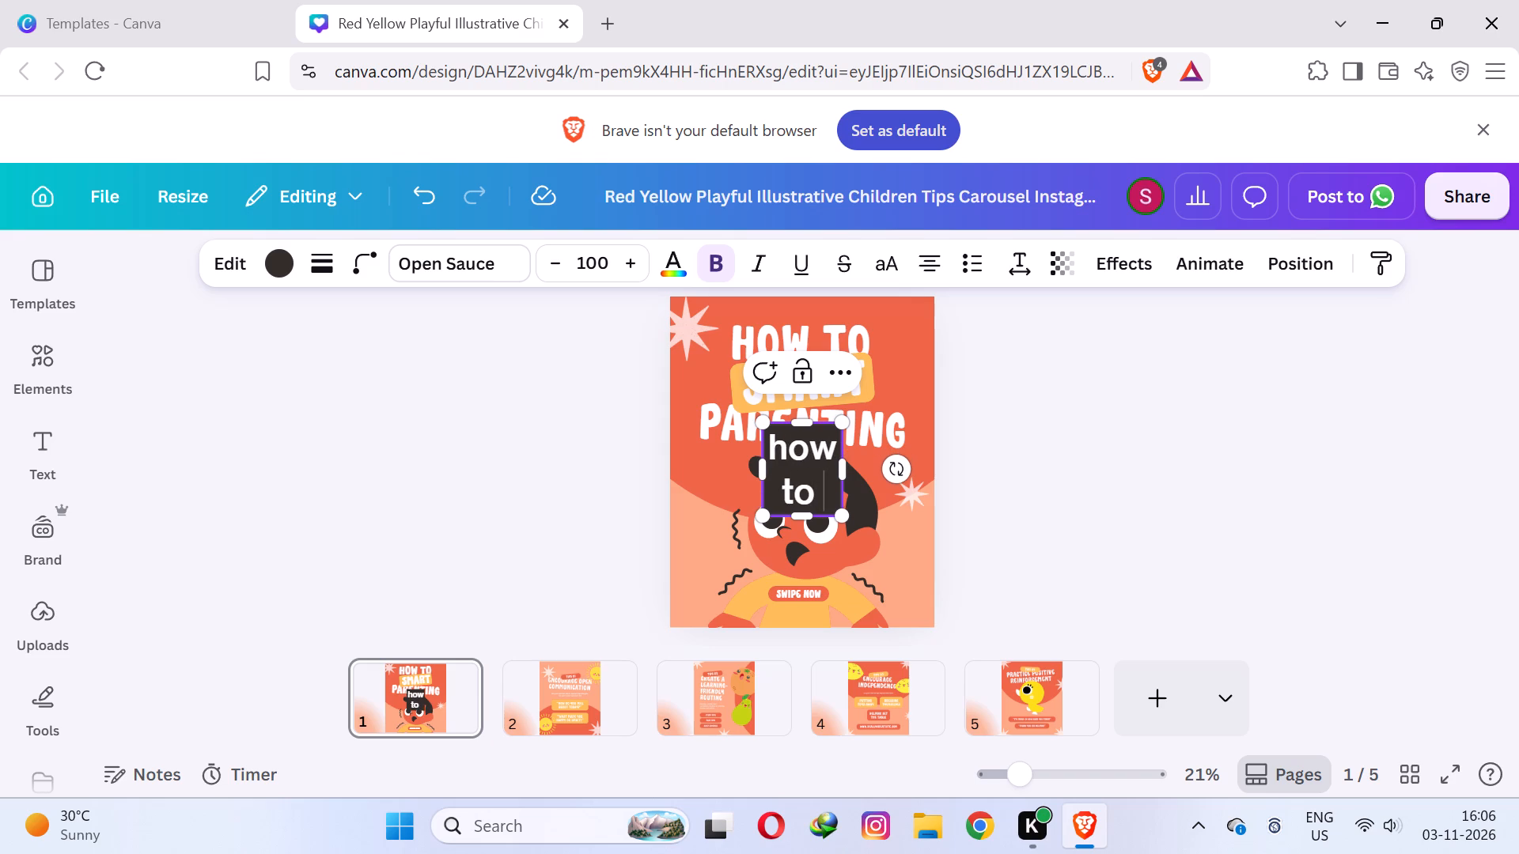
{"action": "type", "text": "ser"}
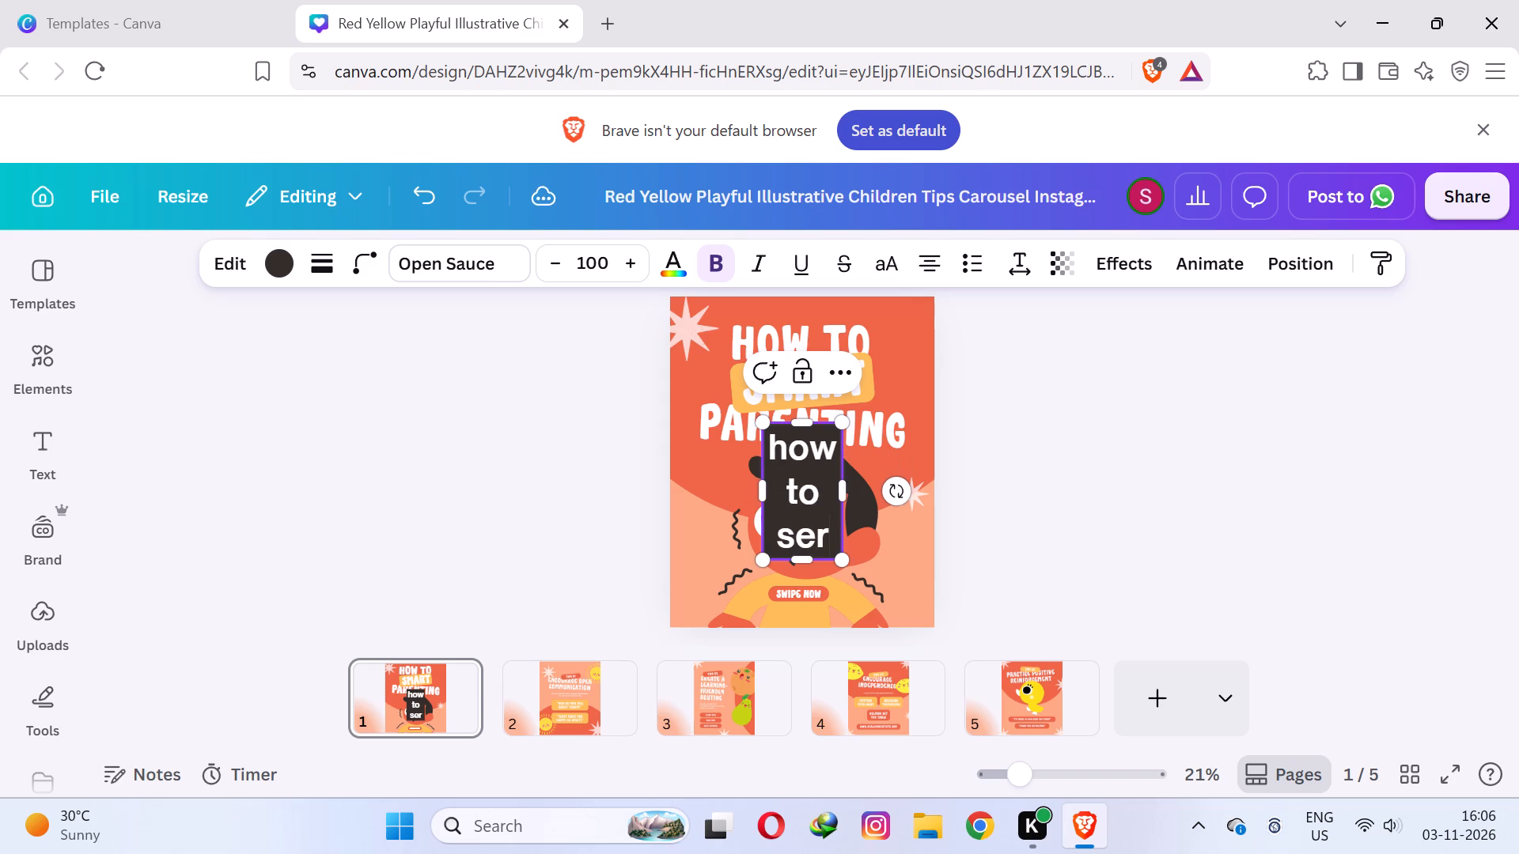
{"action": "left_click", "coordinate": [1058, 477]}
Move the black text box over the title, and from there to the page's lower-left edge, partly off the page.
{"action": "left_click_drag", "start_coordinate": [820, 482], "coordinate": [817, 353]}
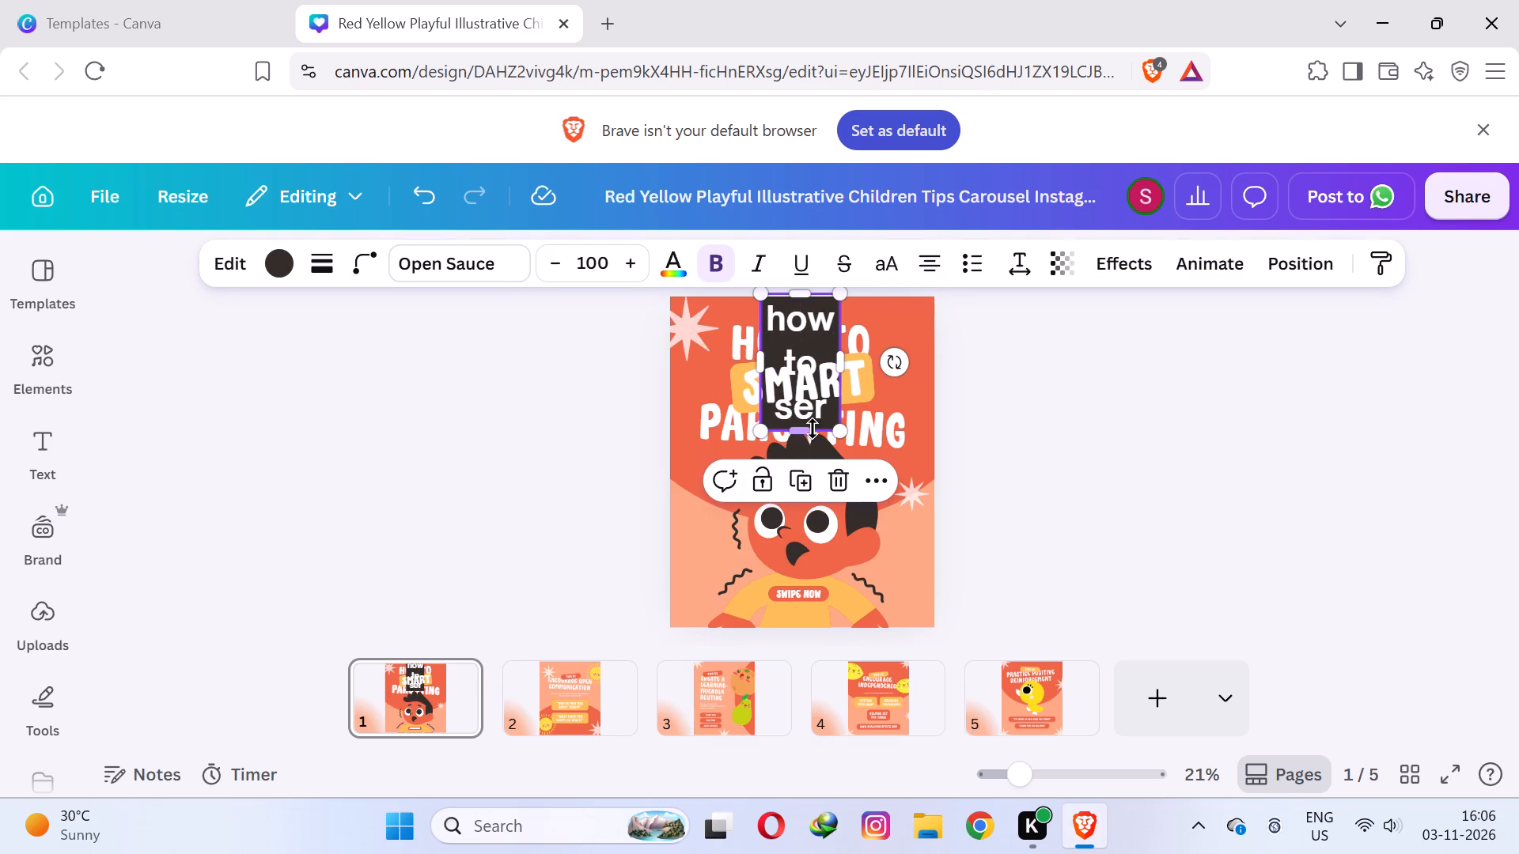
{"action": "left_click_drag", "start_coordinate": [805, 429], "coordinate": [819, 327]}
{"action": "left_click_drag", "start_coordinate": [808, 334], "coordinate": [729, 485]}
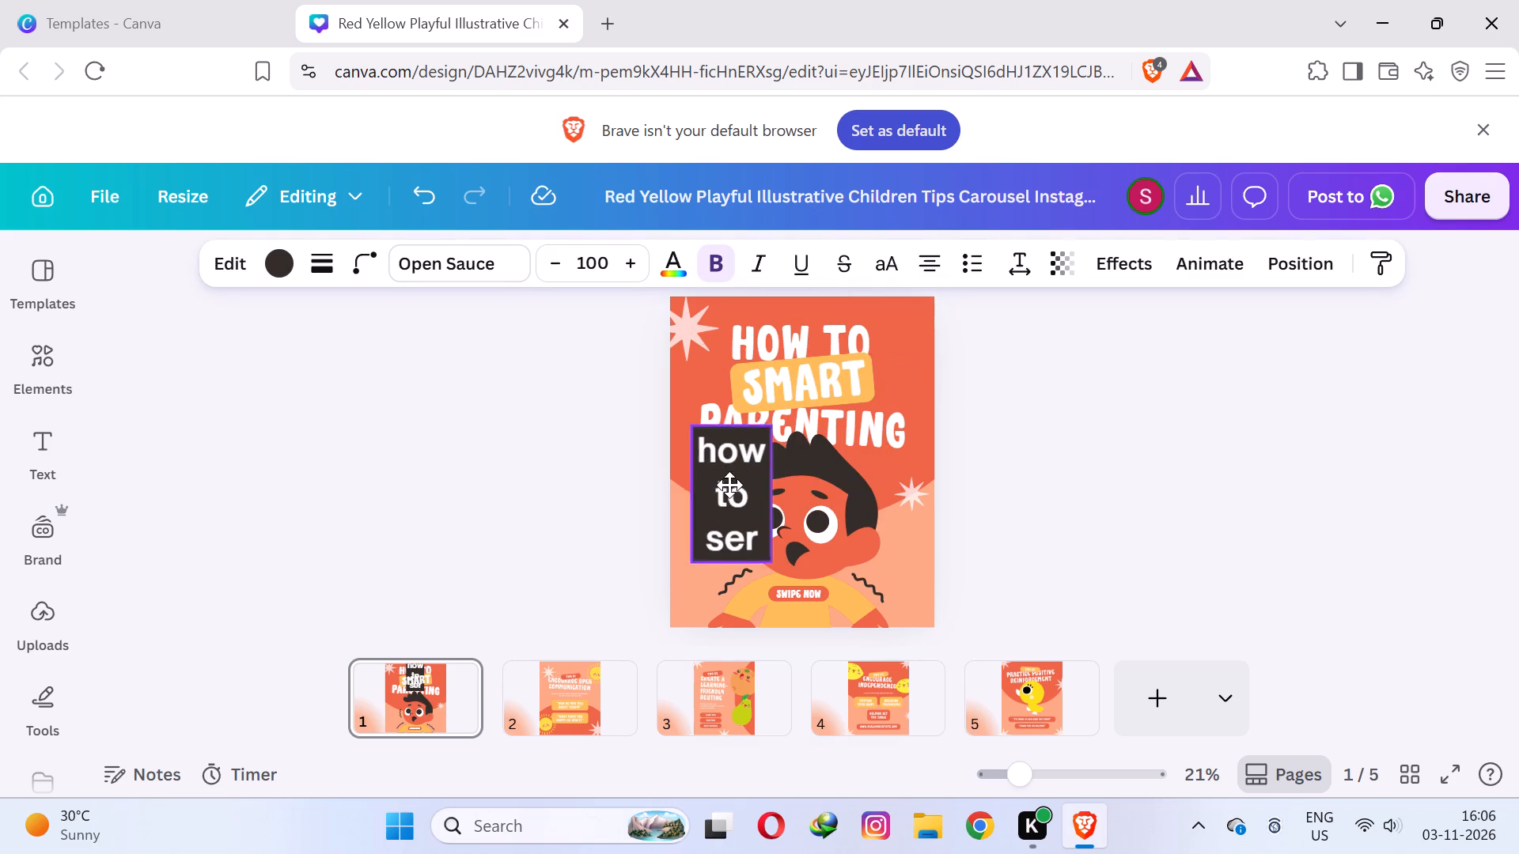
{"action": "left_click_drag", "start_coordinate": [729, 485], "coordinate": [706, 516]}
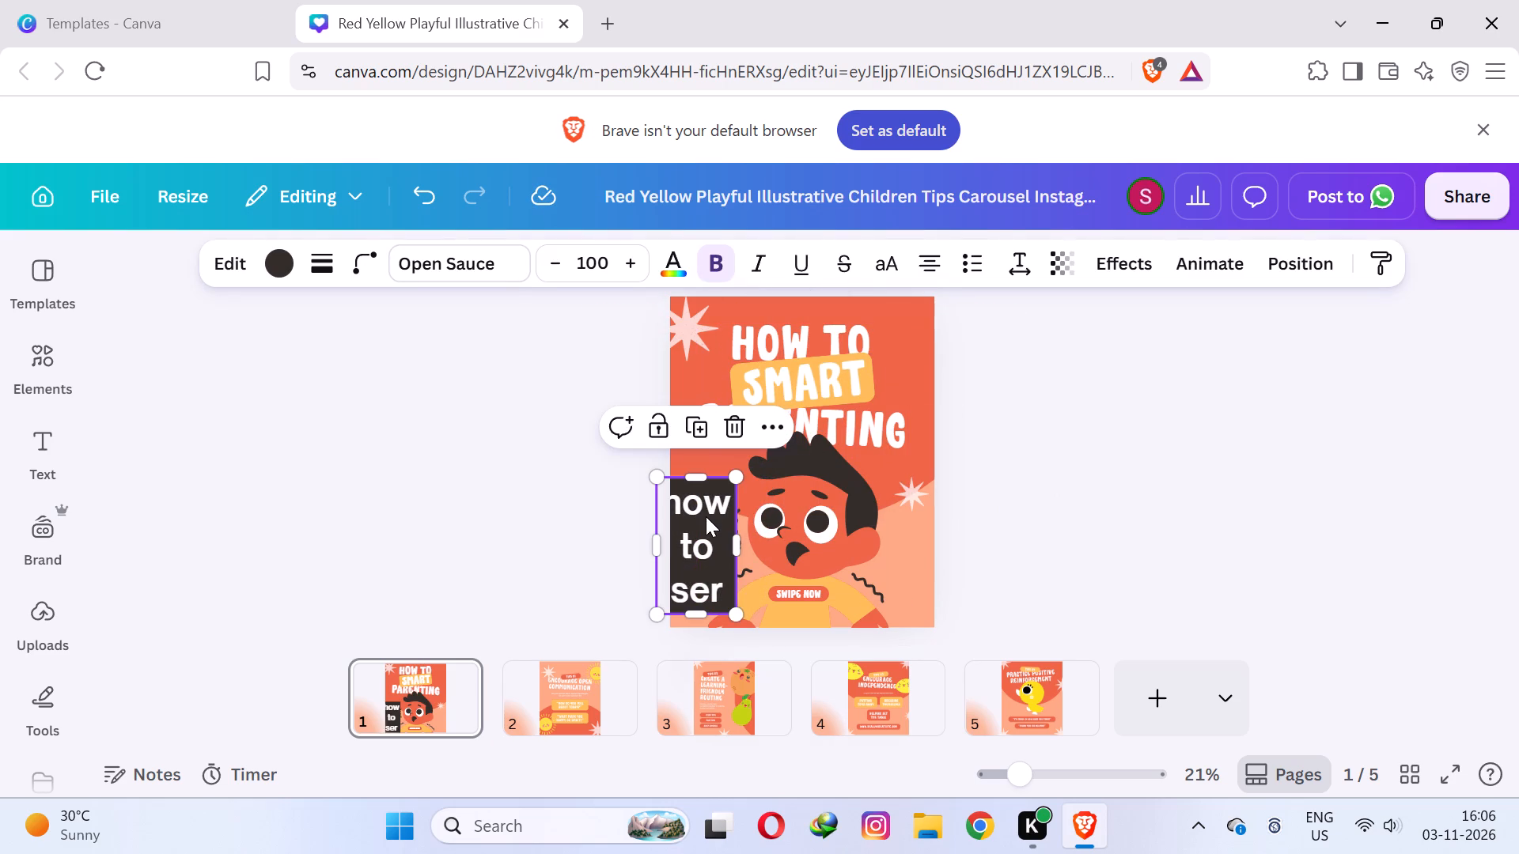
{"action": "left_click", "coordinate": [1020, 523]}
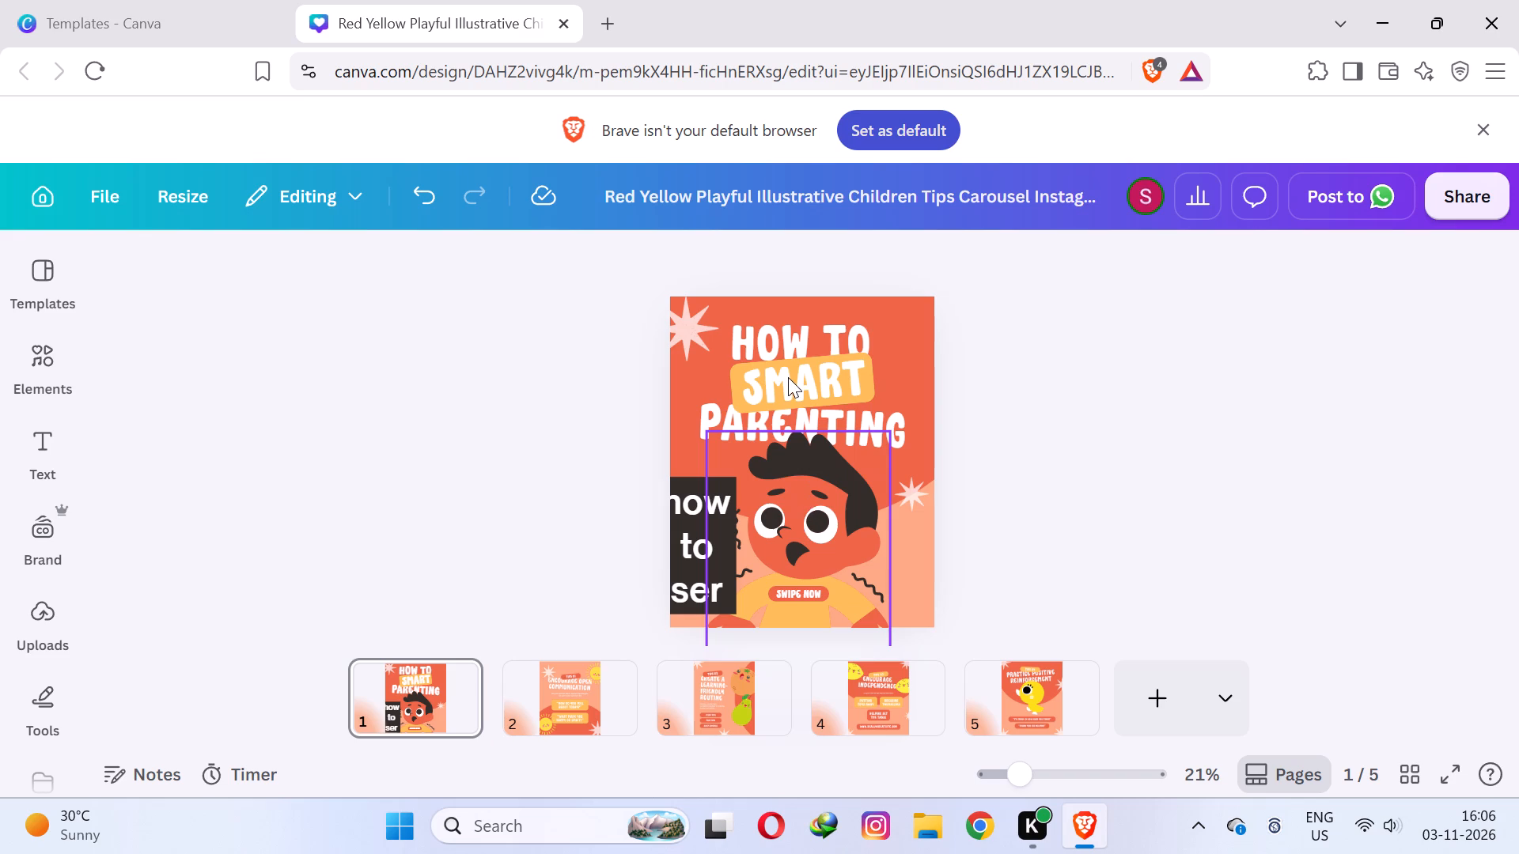
Widen the black text box and place it in the lower-left corner of the cover page.
{"action": "left_click_drag", "start_coordinate": [728, 541], "coordinate": [797, 515]}
{"action": "left_click_drag", "start_coordinate": [801, 515], "coordinate": [879, 511]}
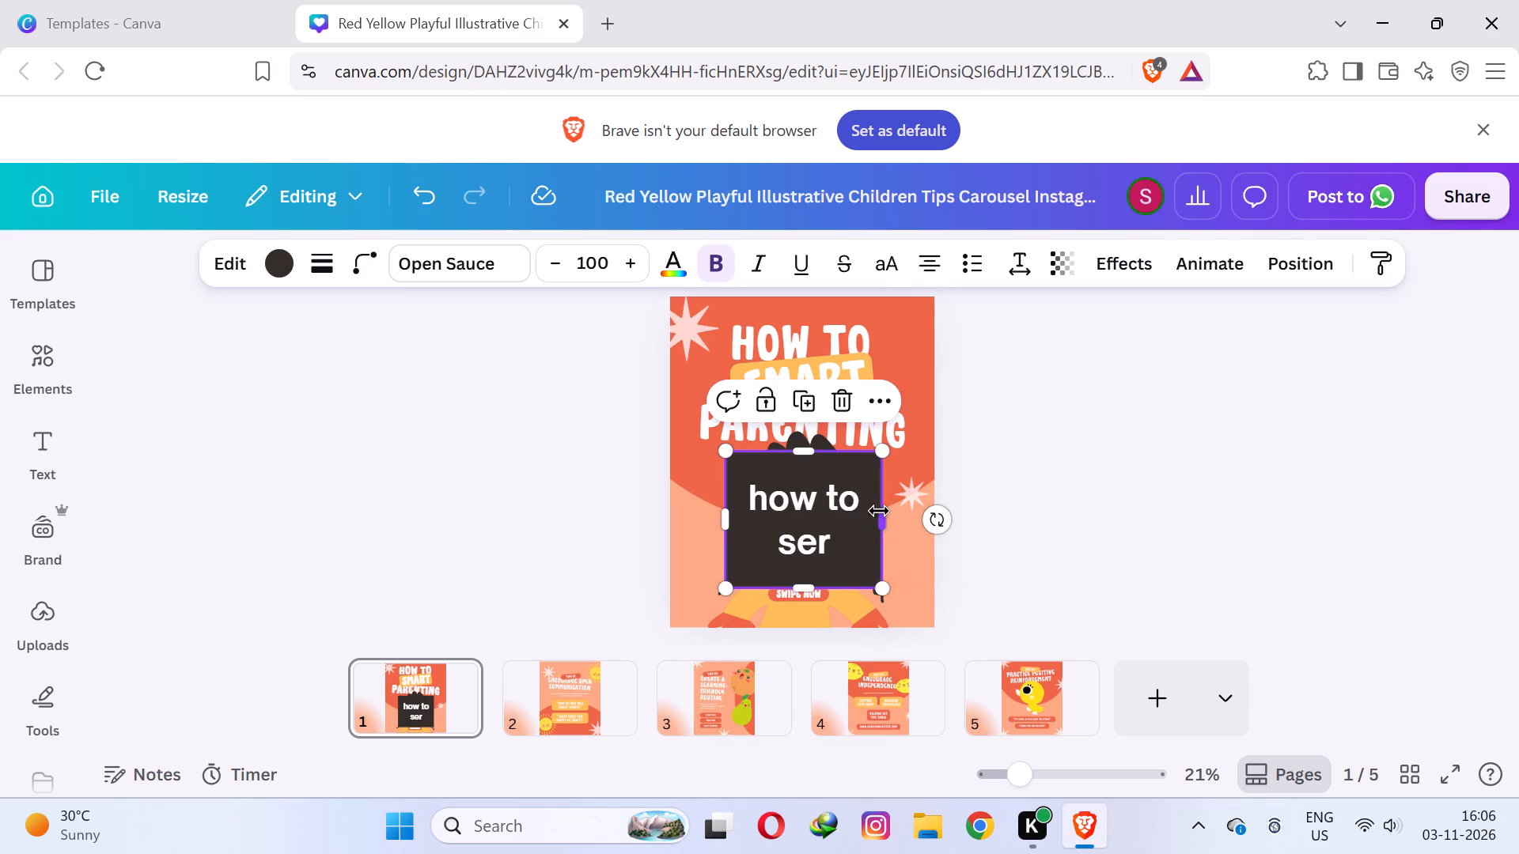
{"action": "left_click_drag", "start_coordinate": [785, 466], "coordinate": [682, 489]}
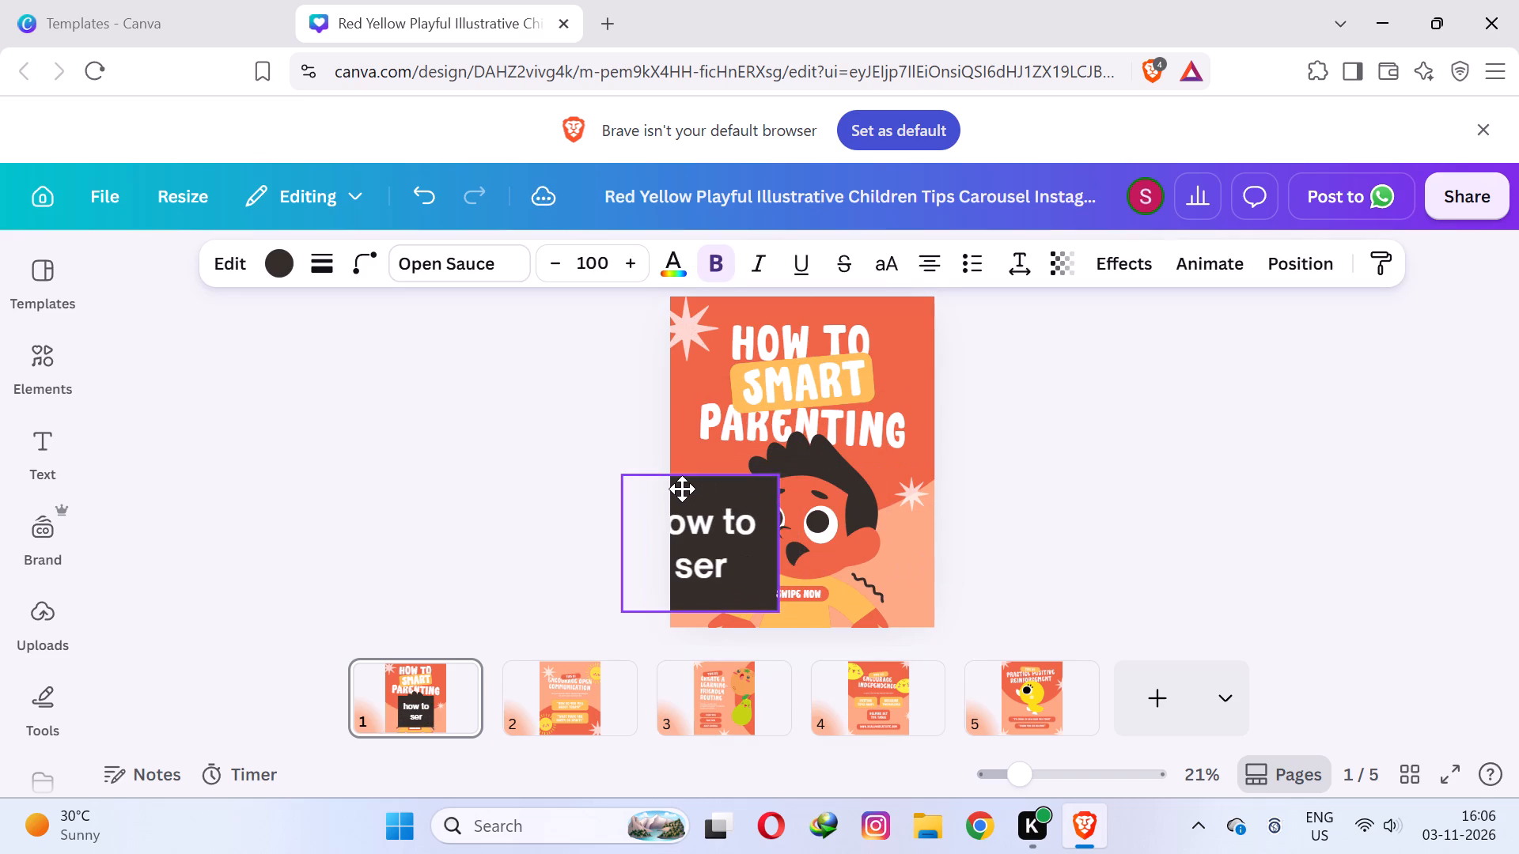
{"action": "left_click_drag", "start_coordinate": [682, 489], "coordinate": [729, 490]}
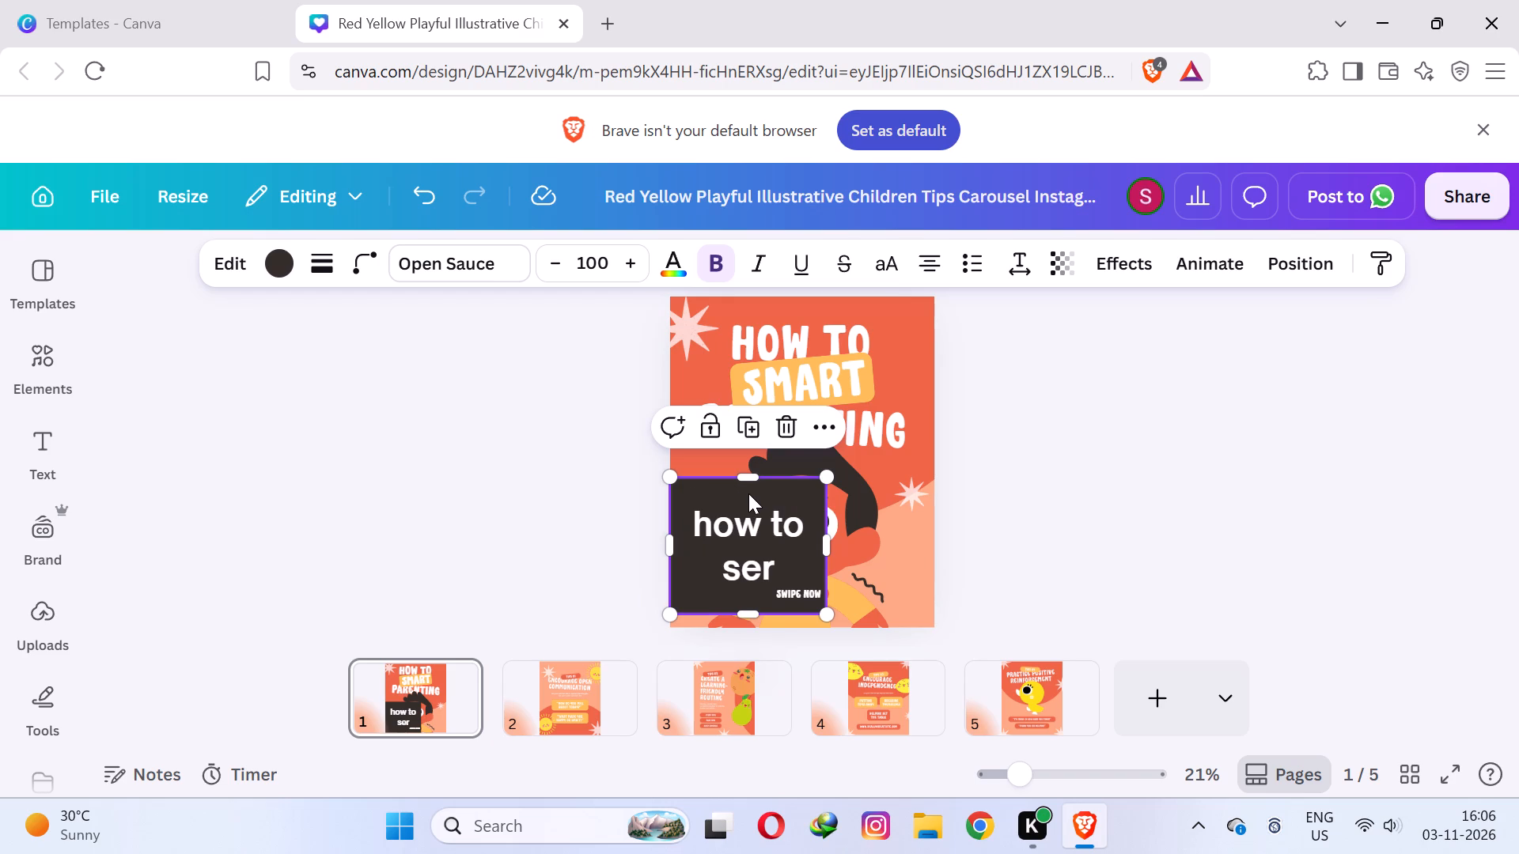
{"action": "left_click_drag", "start_coordinate": [710, 496], "coordinate": [715, 508]}
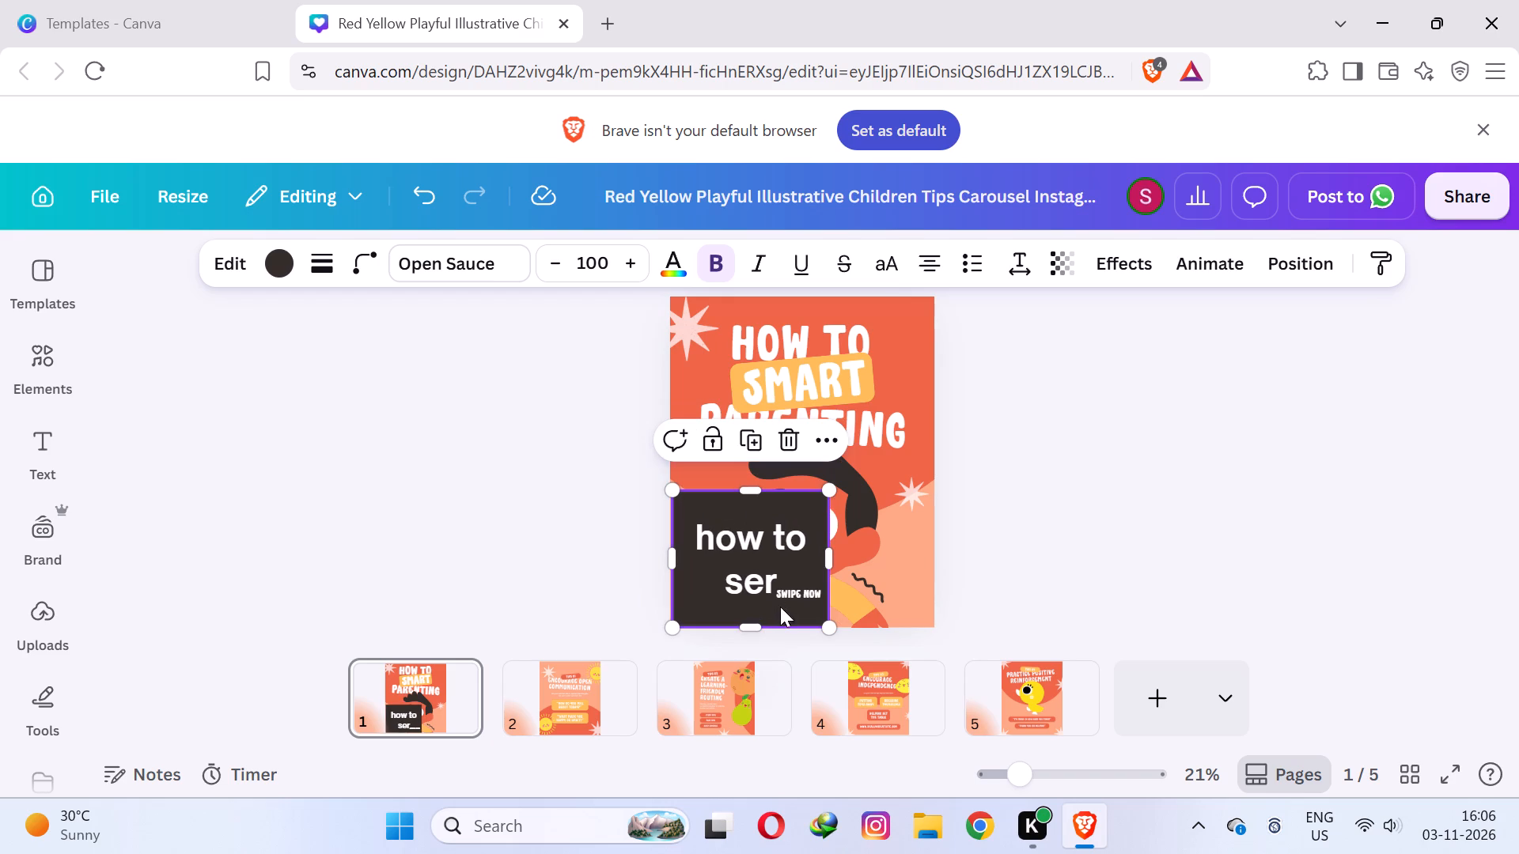
Narrow the black text box so "how to ser" wraps onto three lines beside the boy.
{"action": "left_click_drag", "start_coordinate": [828, 626], "coordinate": [769, 602]}
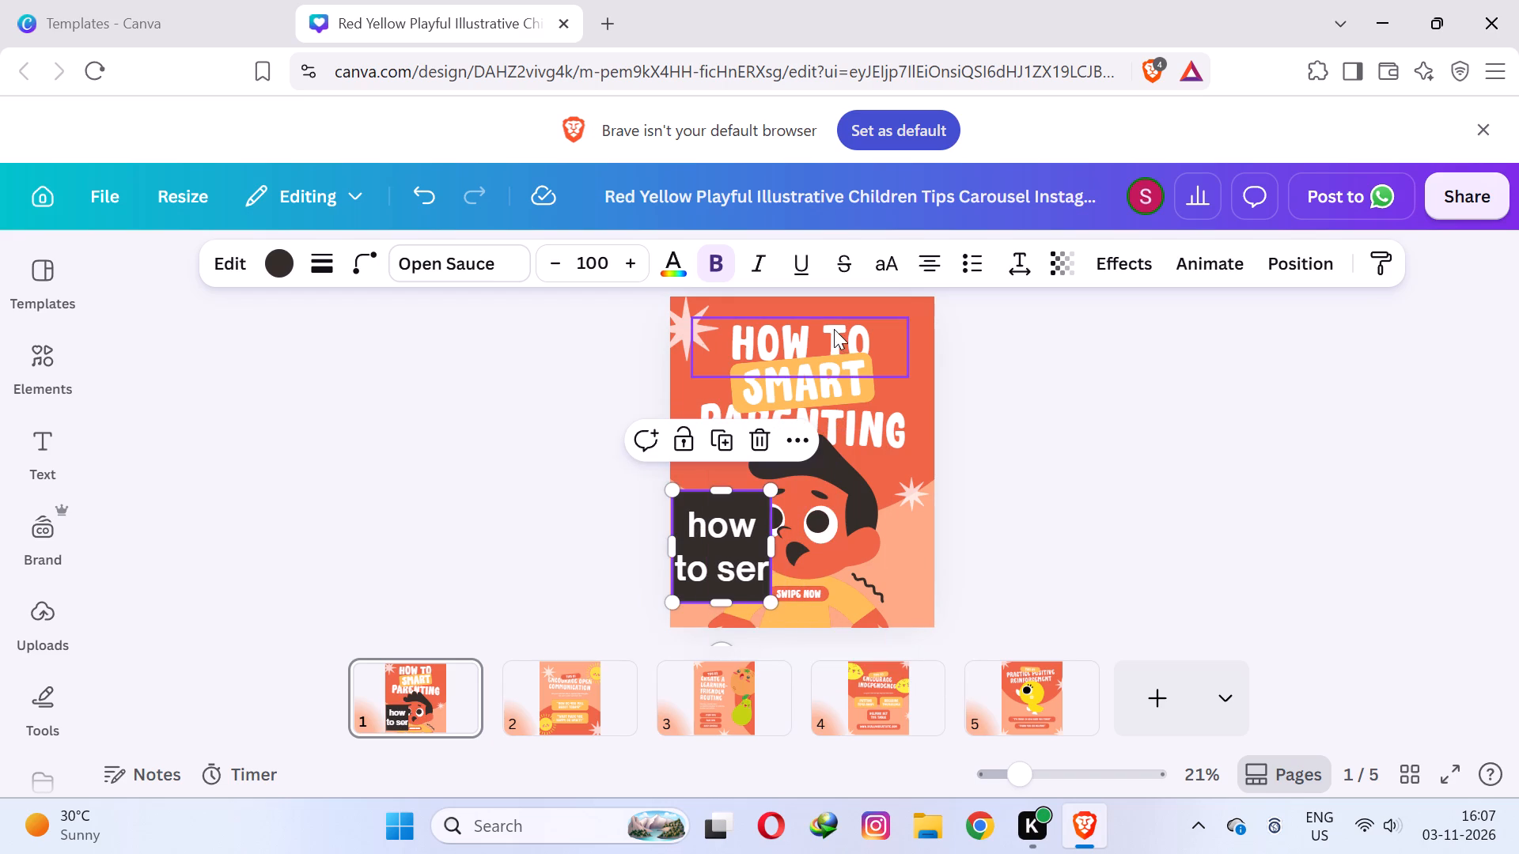
{"action": "left_click", "coordinate": [831, 335]}
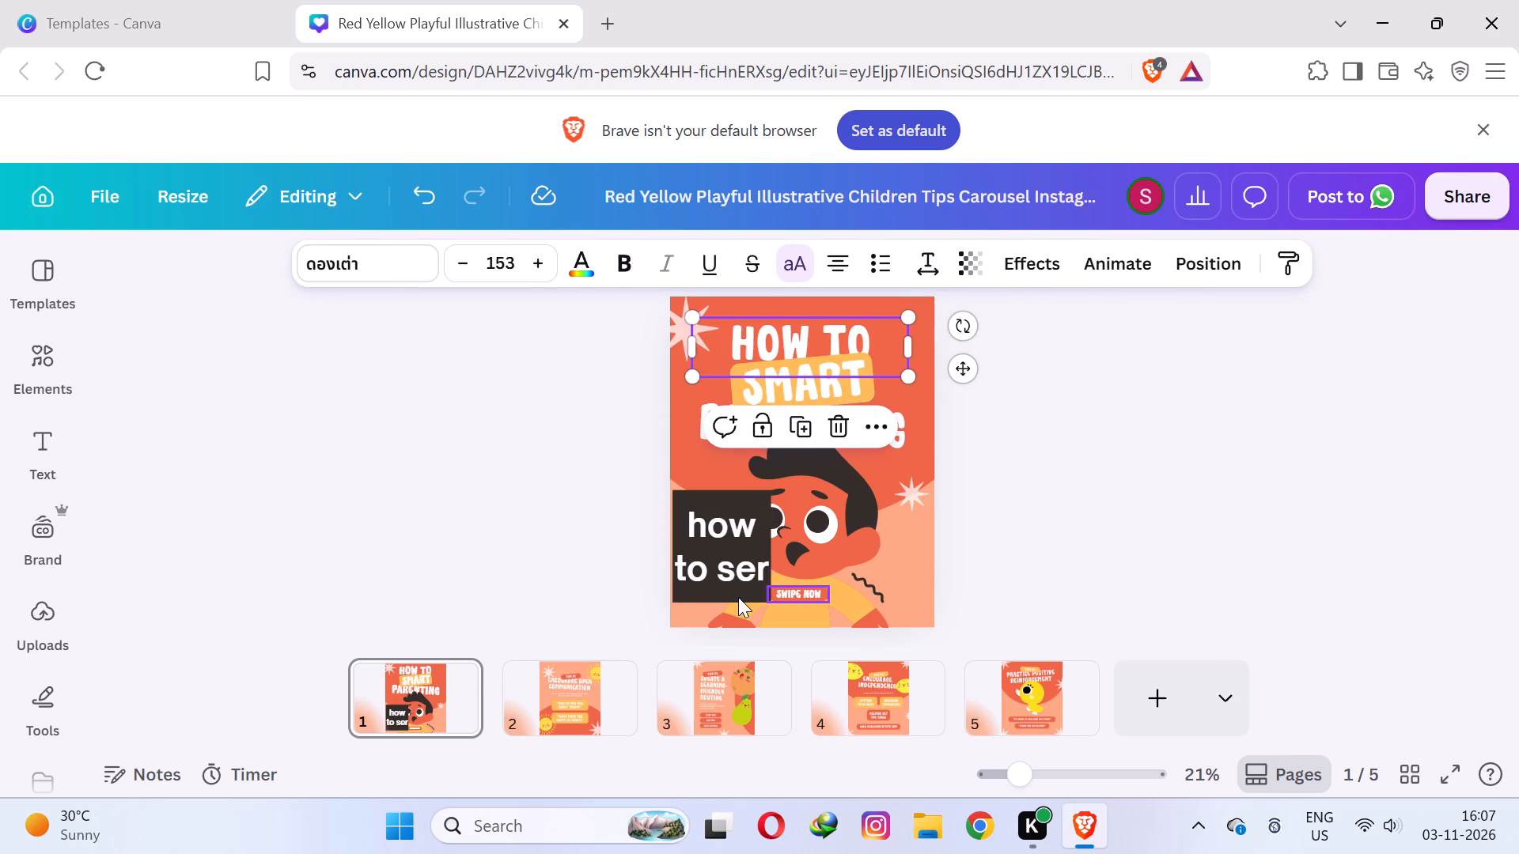
{"action": "left_click", "coordinate": [743, 597]}
{"action": "left_click_drag", "start_coordinate": [770, 603], "coordinate": [763, 545]}
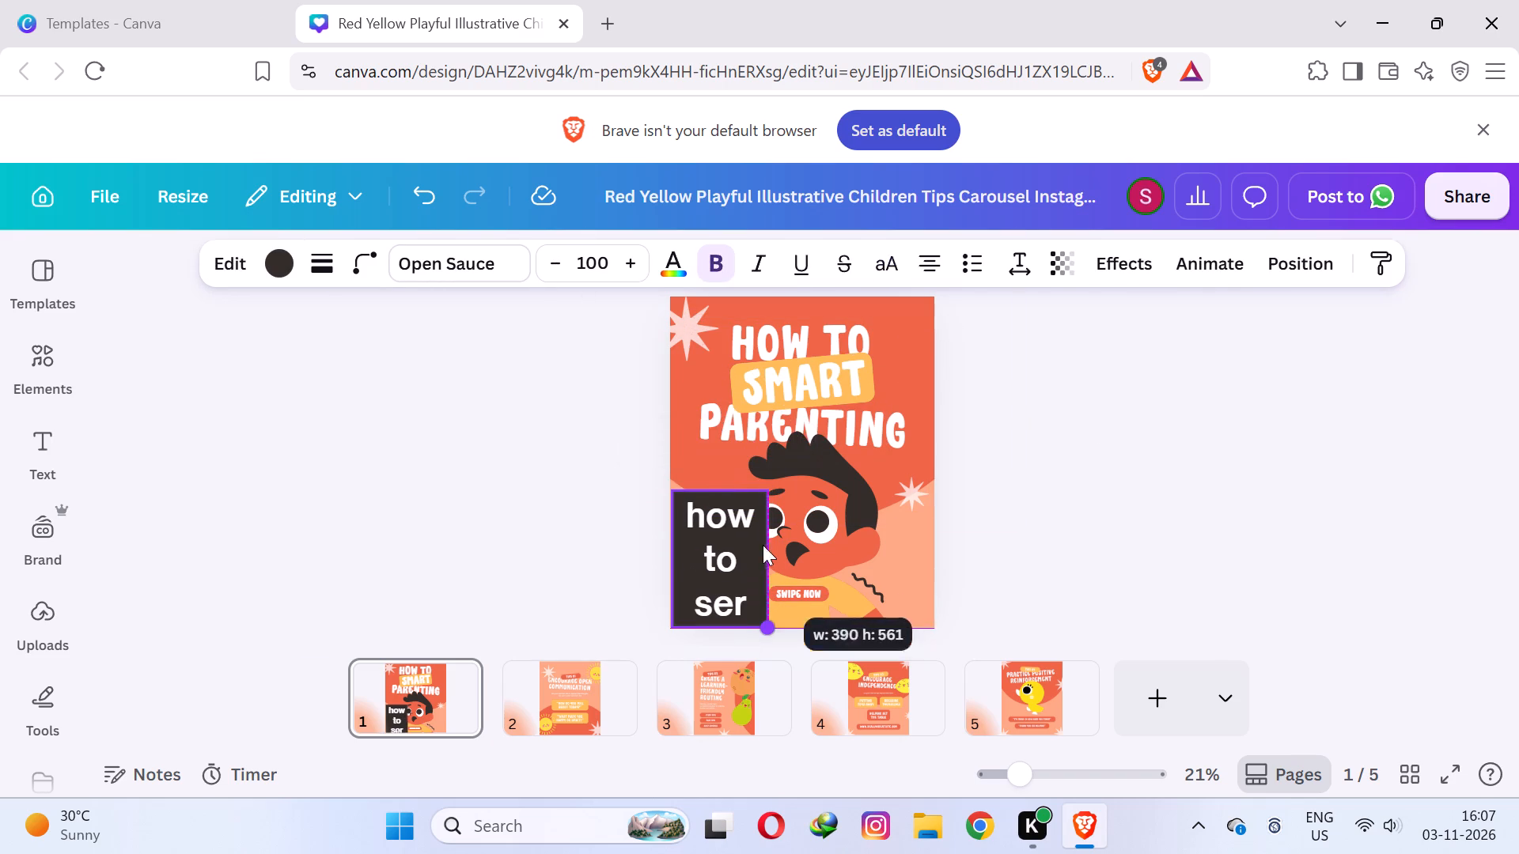
{"action": "left_click_drag", "start_coordinate": [763, 545], "coordinate": [763, 538]}
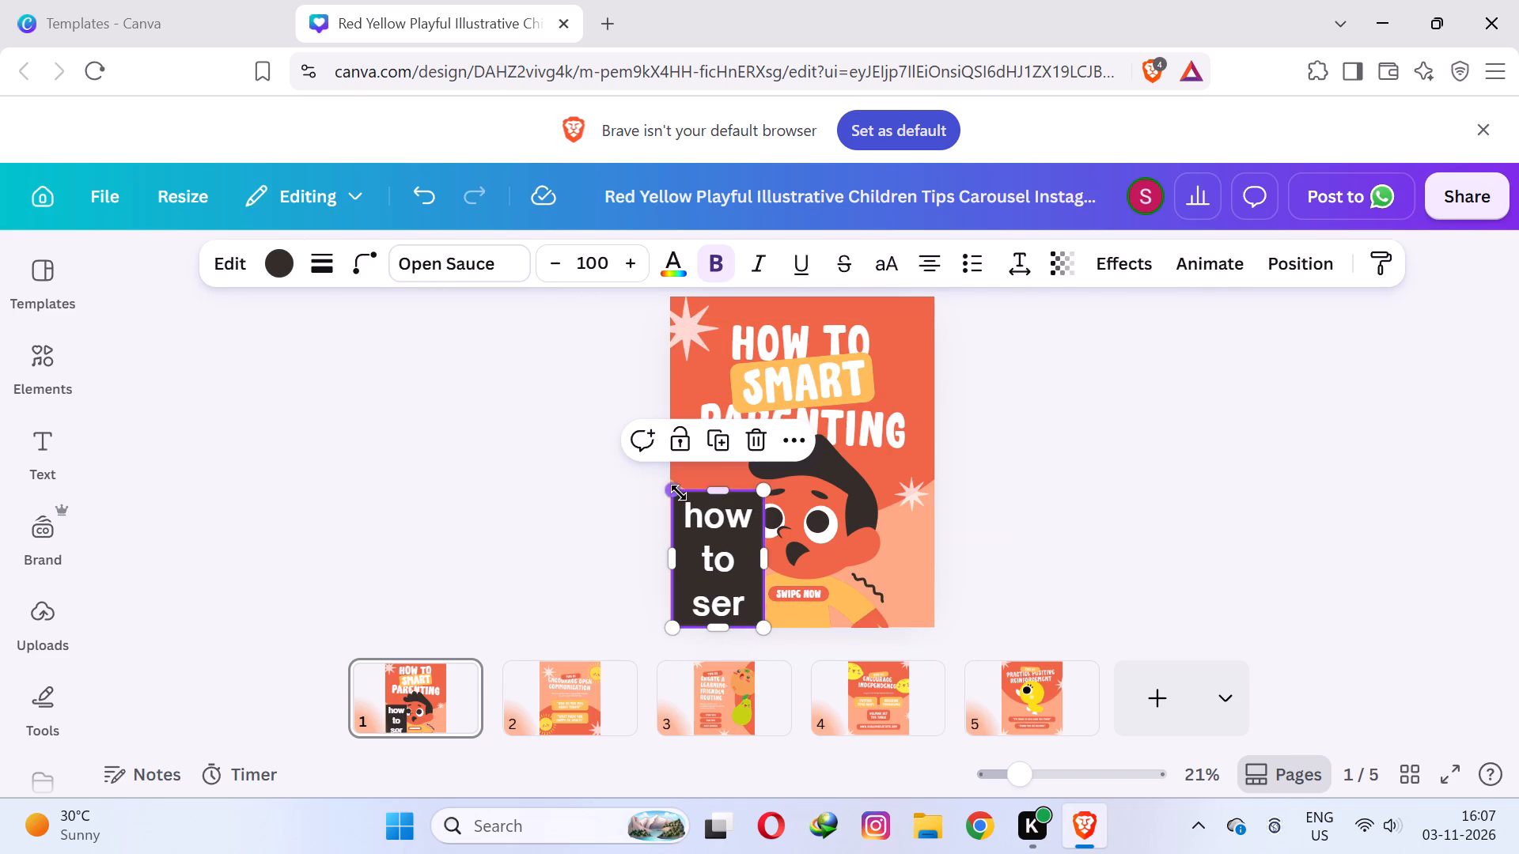
{"action": "left_click_drag", "start_coordinate": [678, 491], "coordinate": [681, 552]}
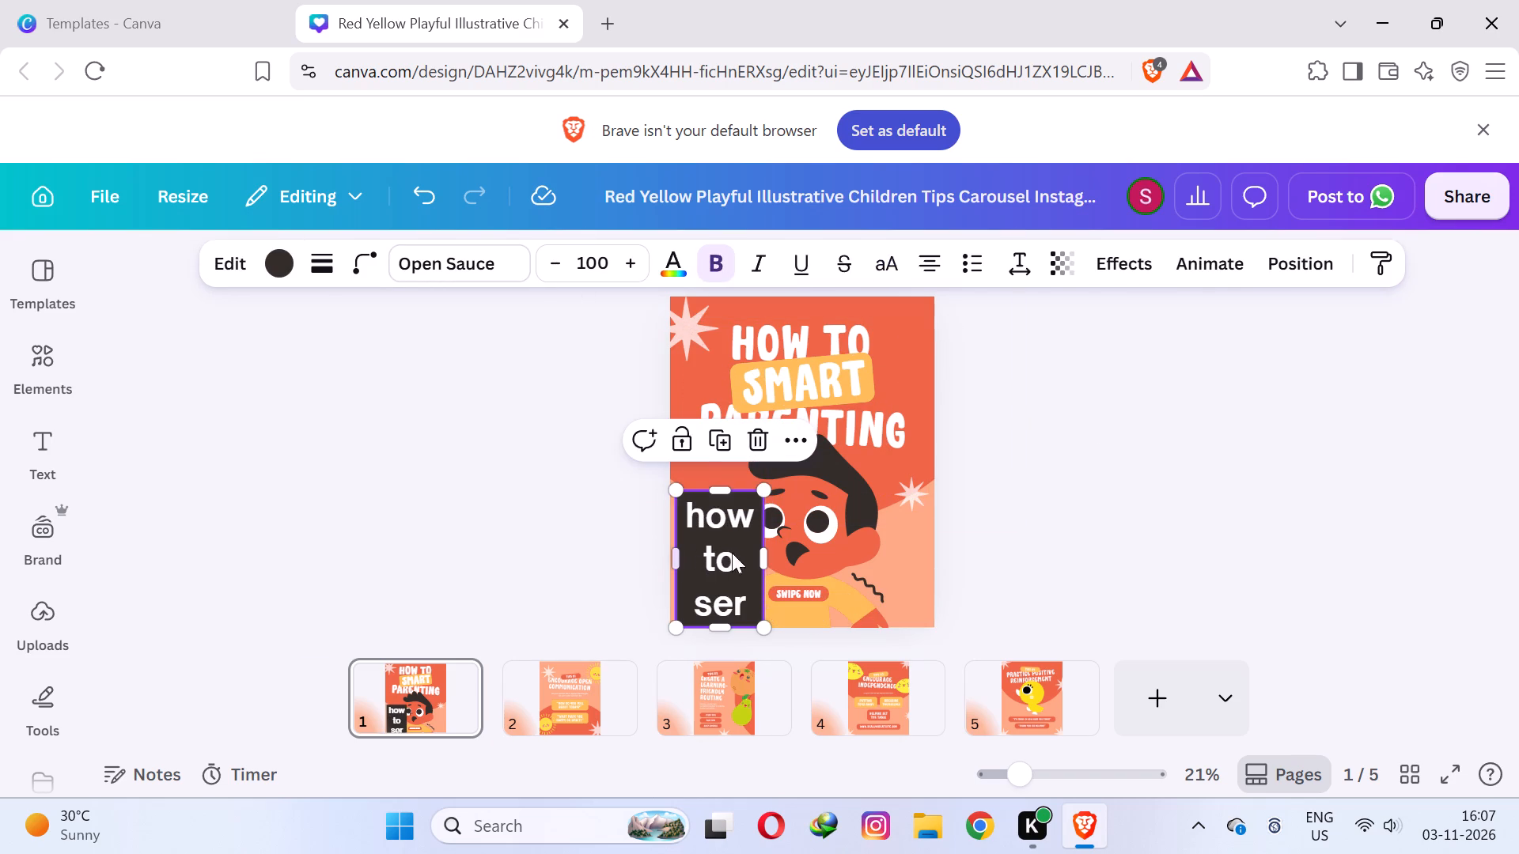
Shift the black text box along the bottom so it sits against the cover page's left edge.
{"action": "left_click", "coordinate": [892, 565]}
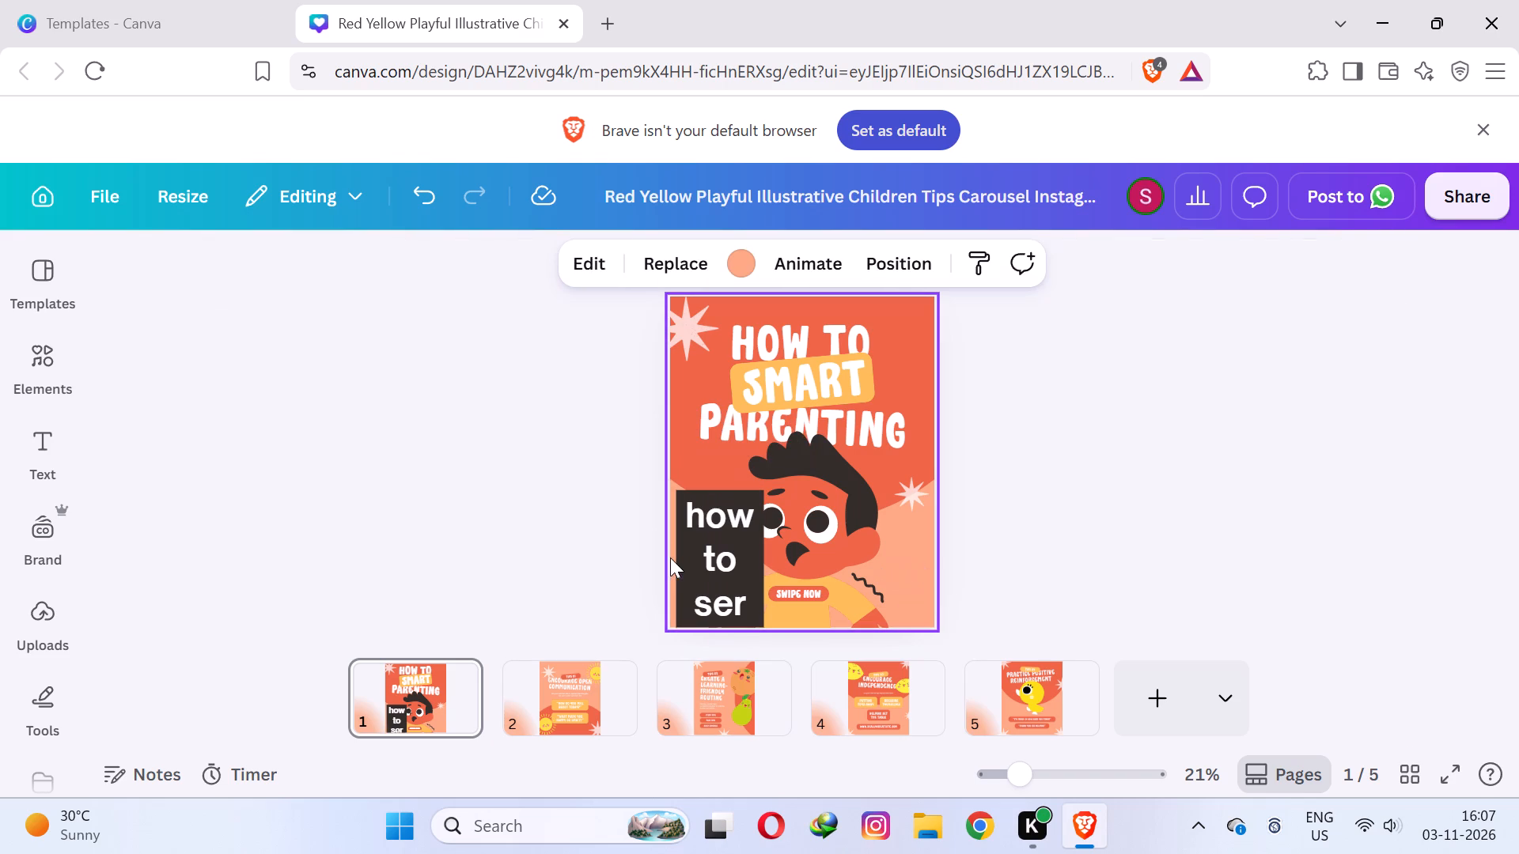
{"action": "left_click_drag", "start_coordinate": [691, 542], "coordinate": [650, 542]}
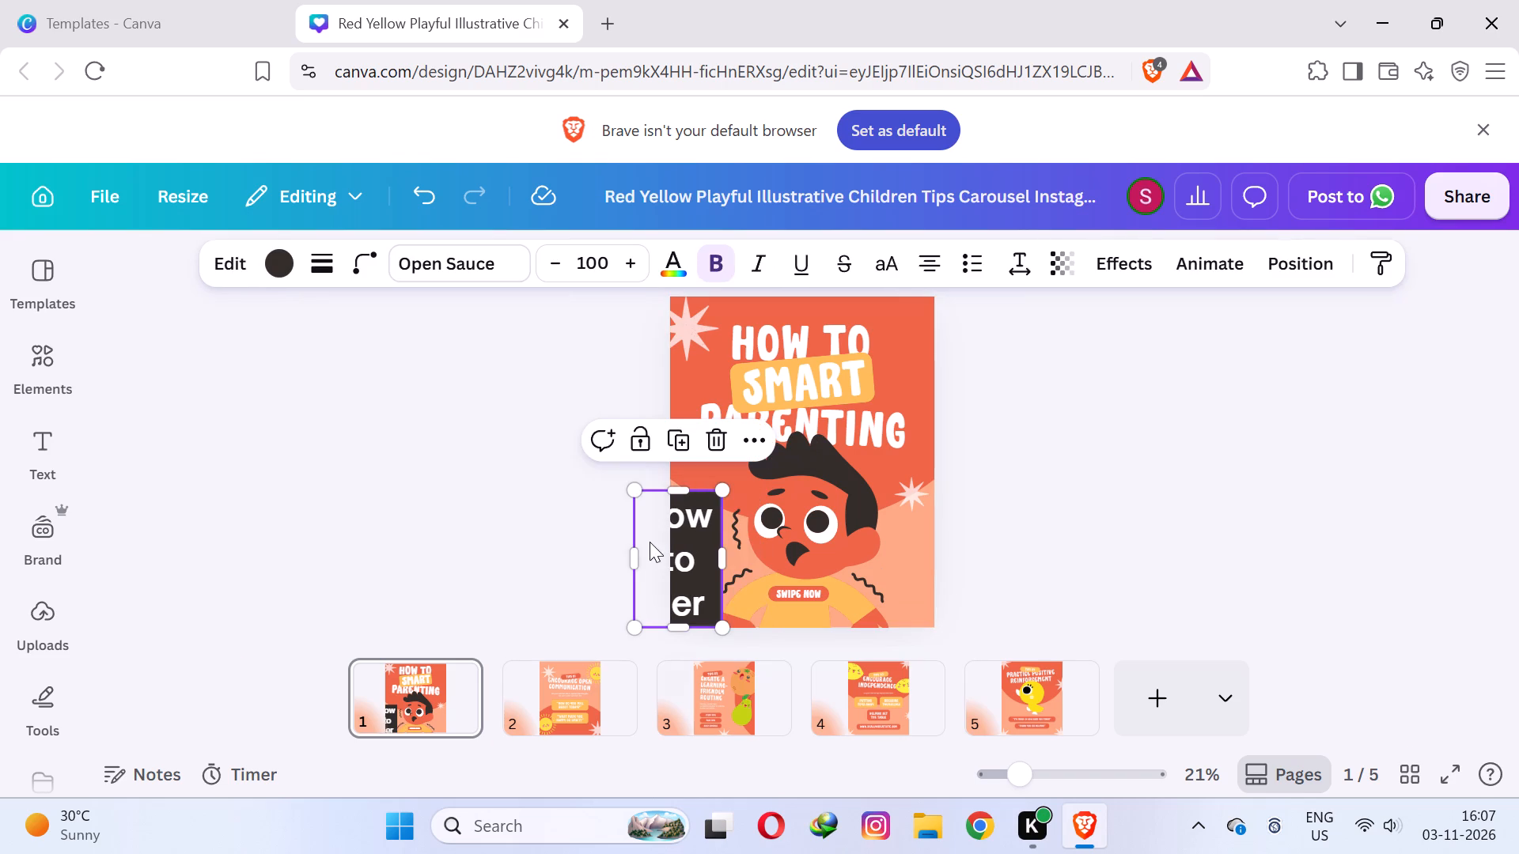
{"action": "left_click", "coordinate": [1087, 561]}
{"action": "left_click_drag", "start_coordinate": [700, 551], "coordinate": [727, 551]}
{"action": "left_click", "coordinate": [1085, 479]}
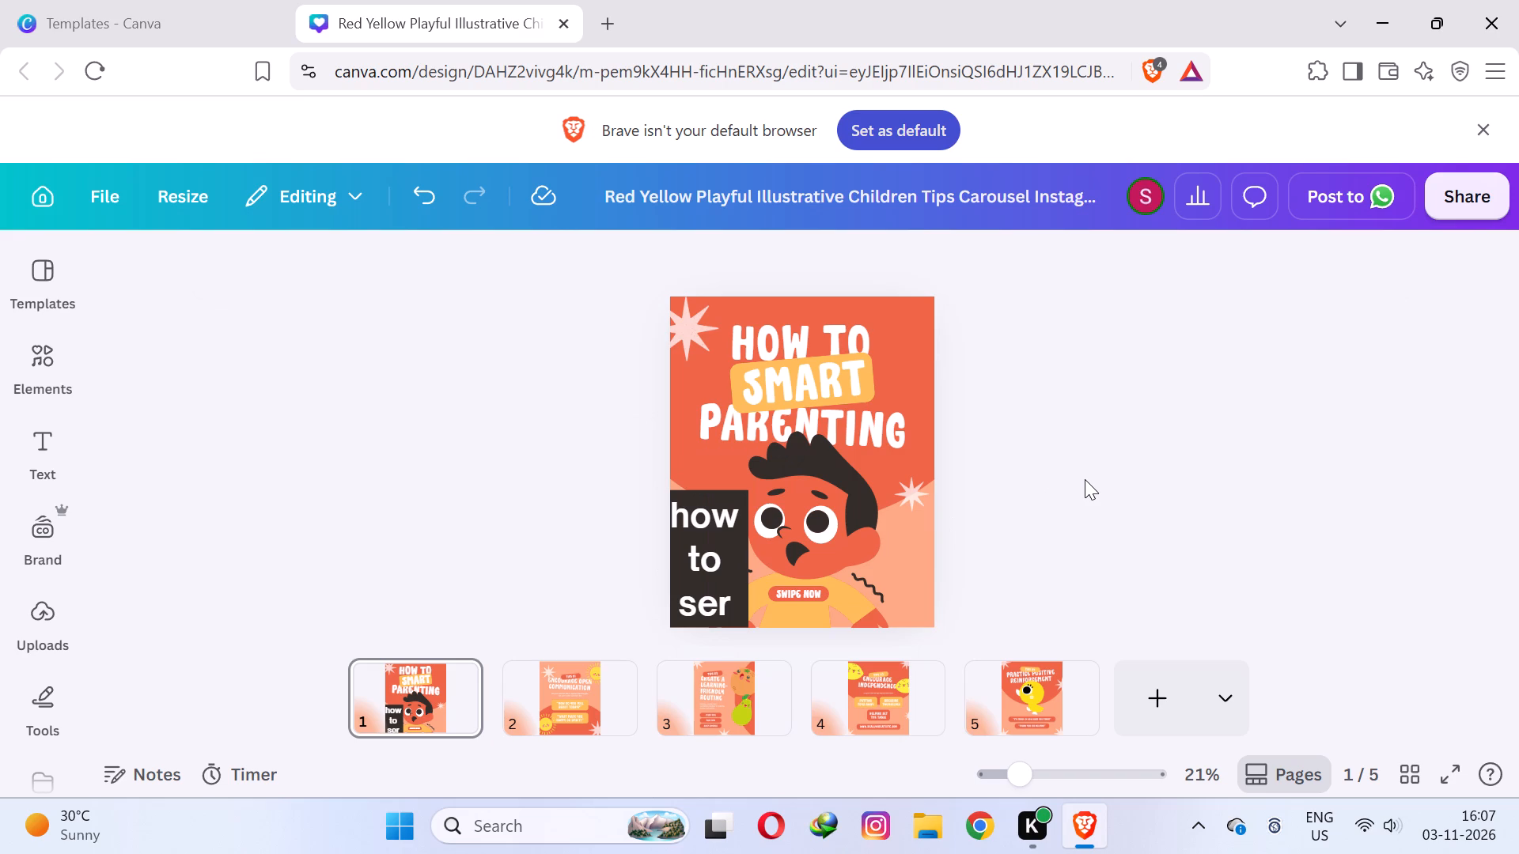
Bring the boy illustration to the front of all other elements on the cover page.
{"action": "left_click", "coordinate": [788, 541]}
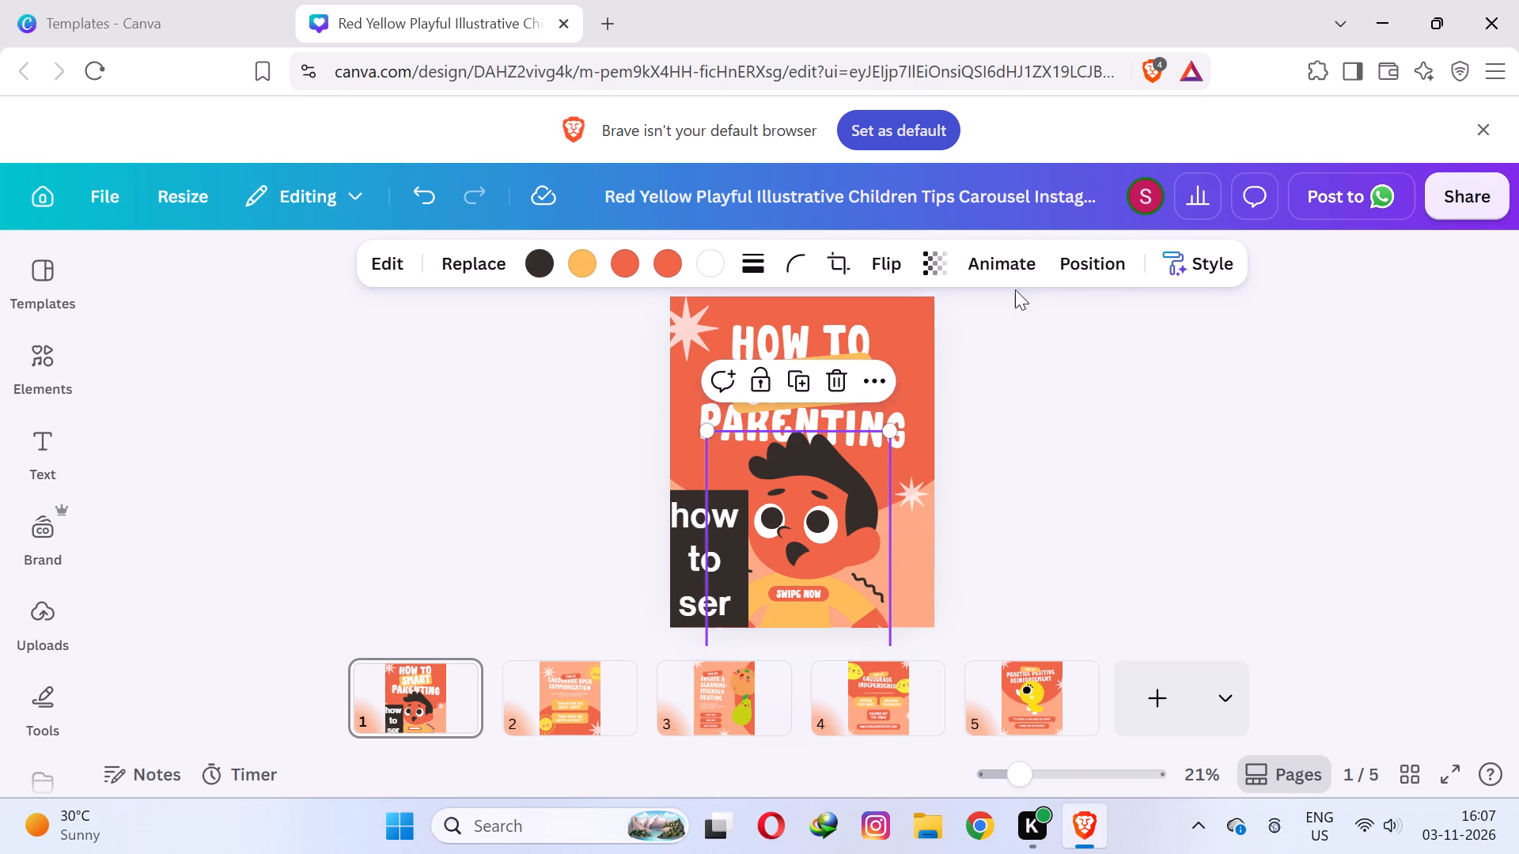
{"action": "left_click", "coordinate": [1084, 251]}
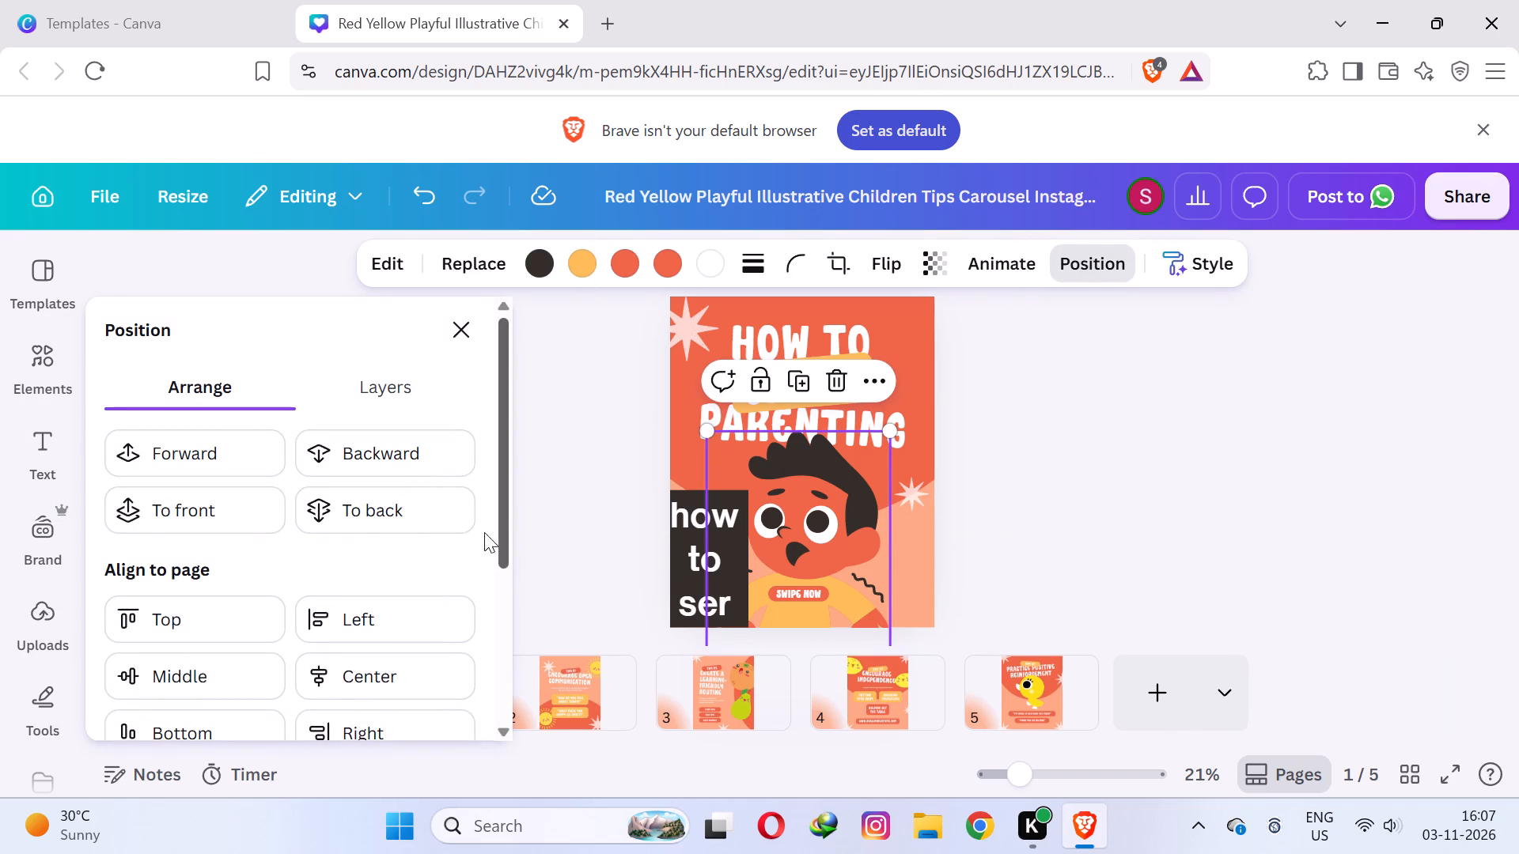
{"action": "left_click", "coordinate": [228, 495]}
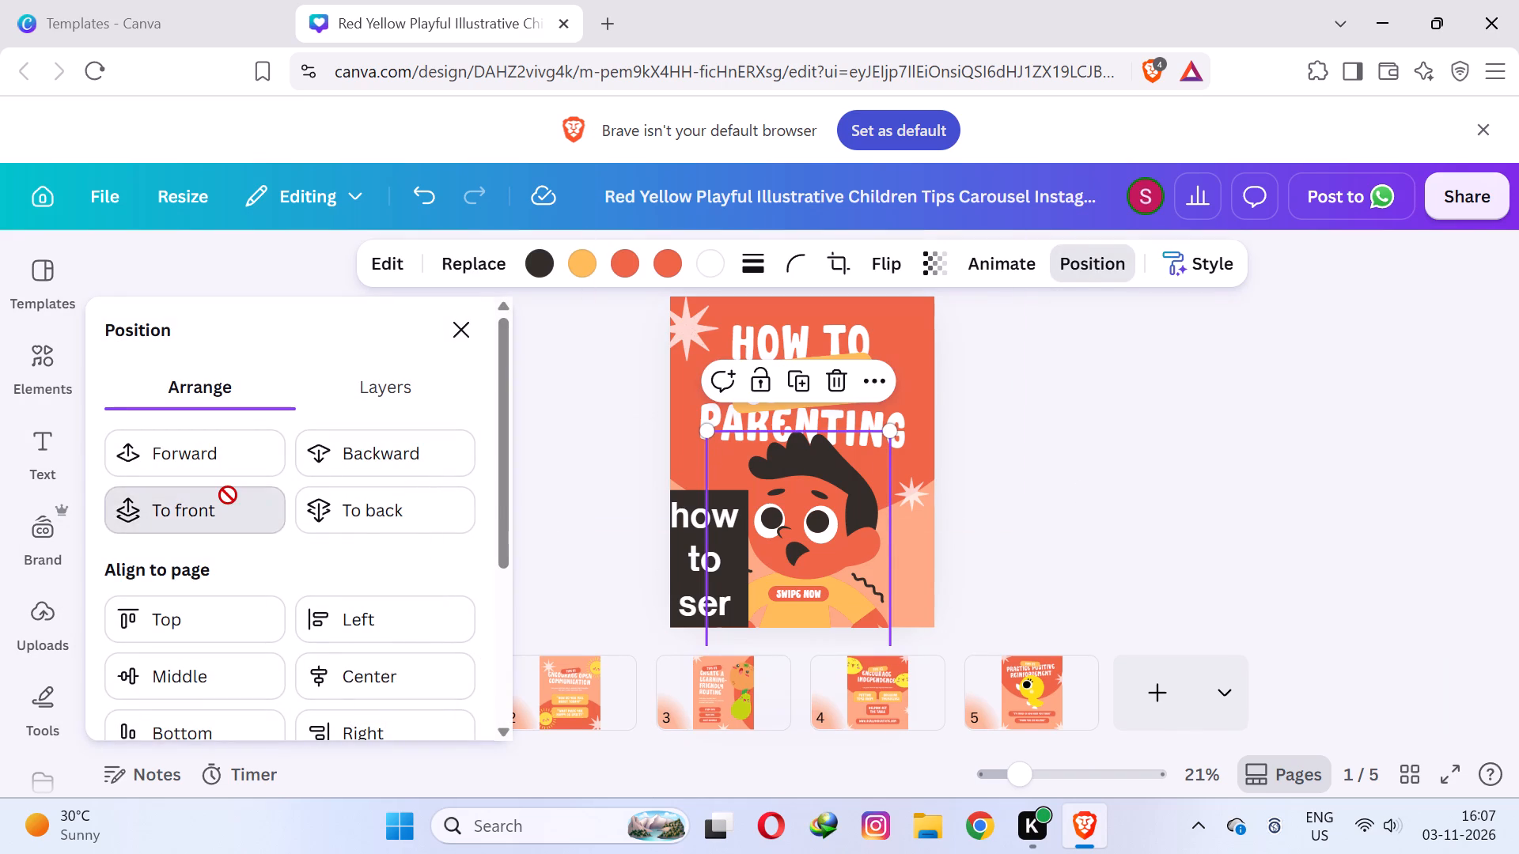
{"action": "left_click", "coordinate": [1153, 504]}
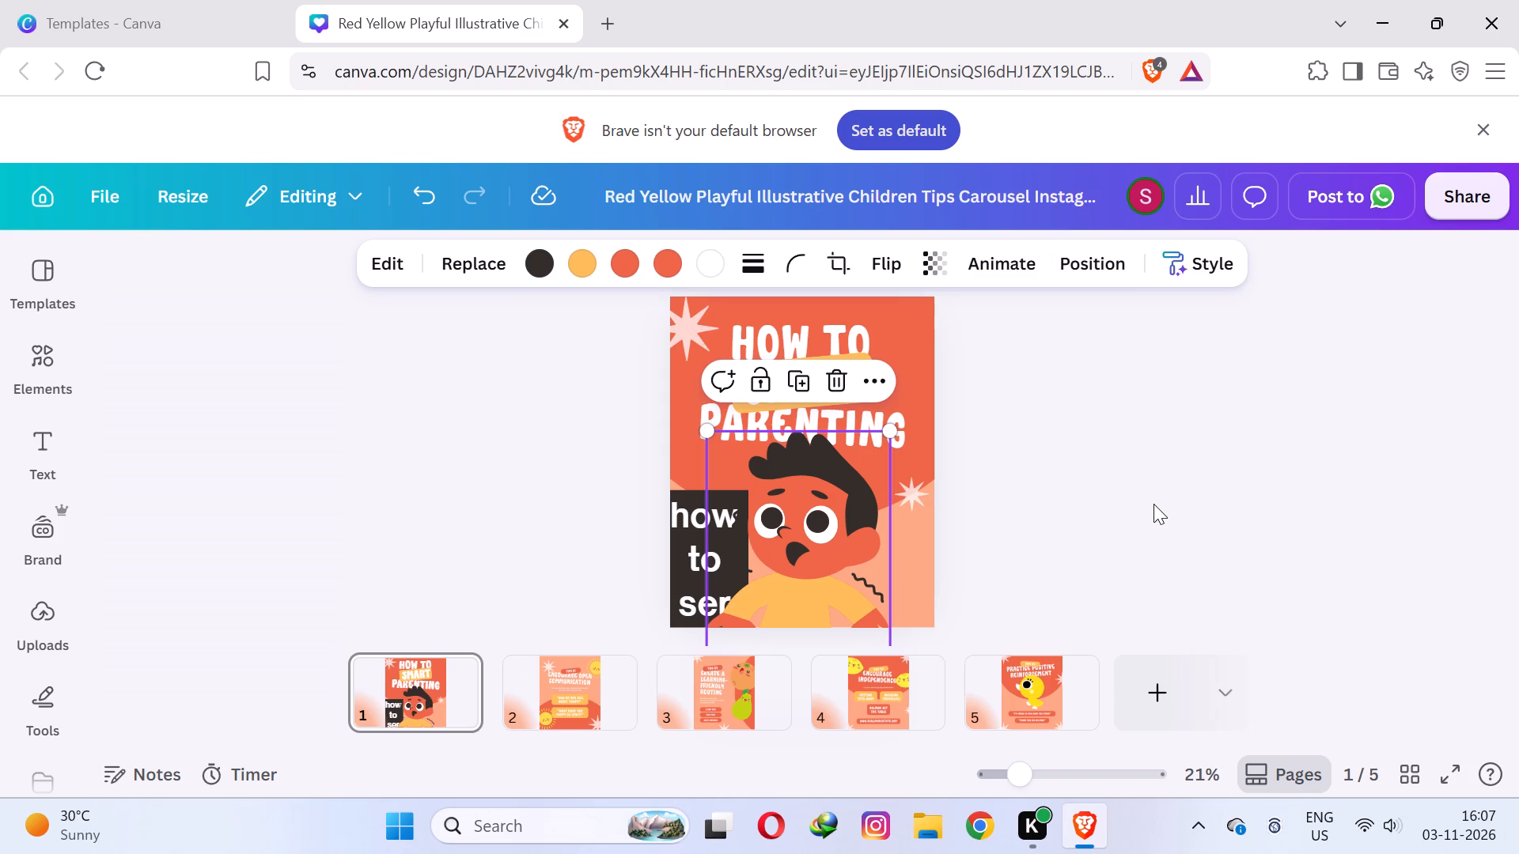
Replace the "HOW TO" line of the cover title with "MASTER".
{"action": "double_click", "coordinate": [778, 342]}
{"action": "type", "text": "masrt"}
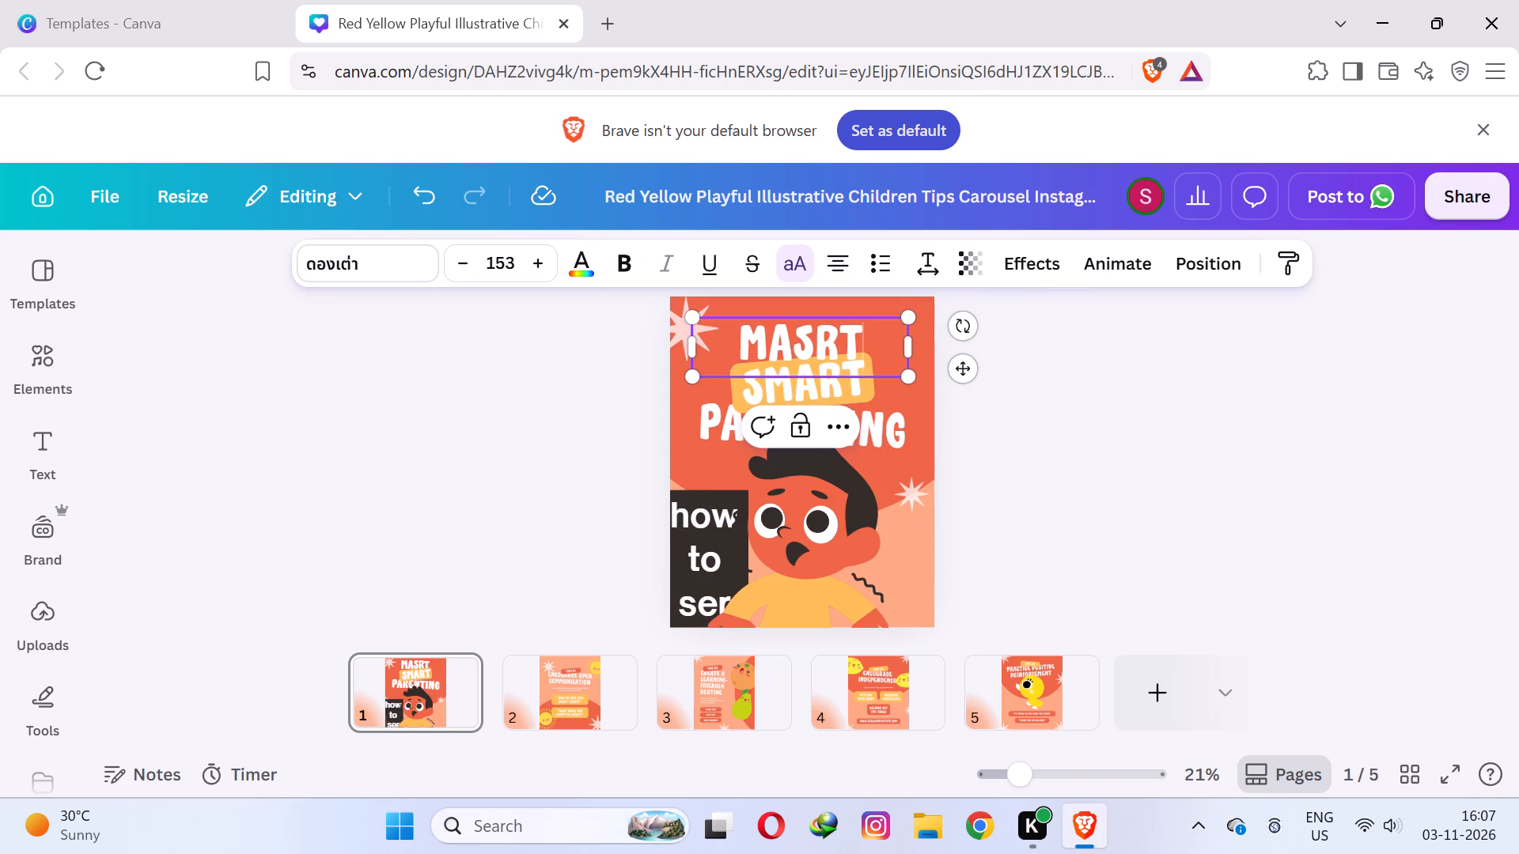
{"action": "key", "text": "BackSpace"}
{"action": "key", "text": "BackSpace"}
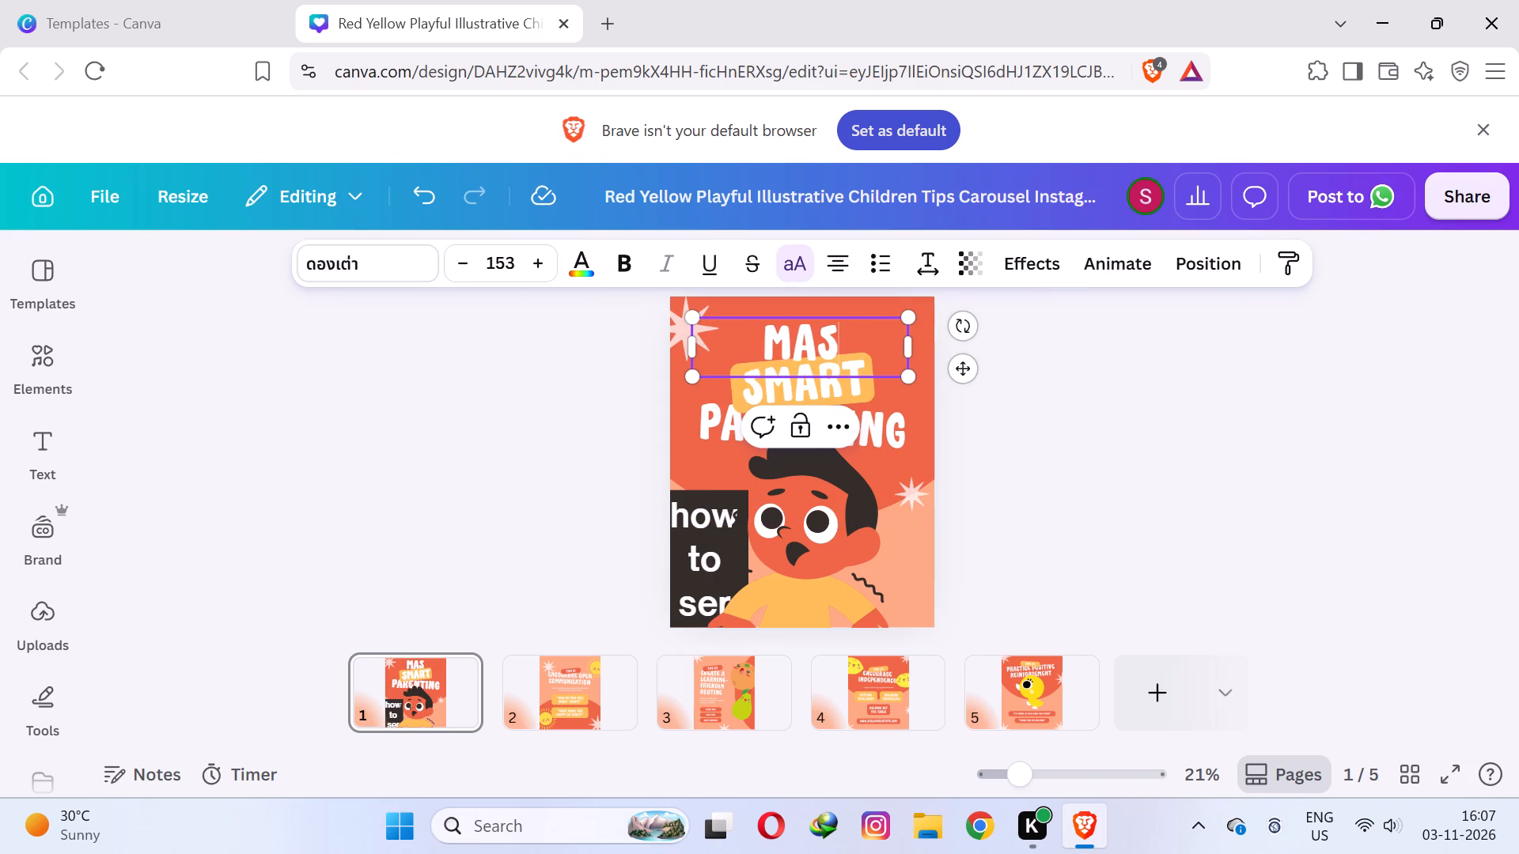
{"action": "type", "text": "ter"}
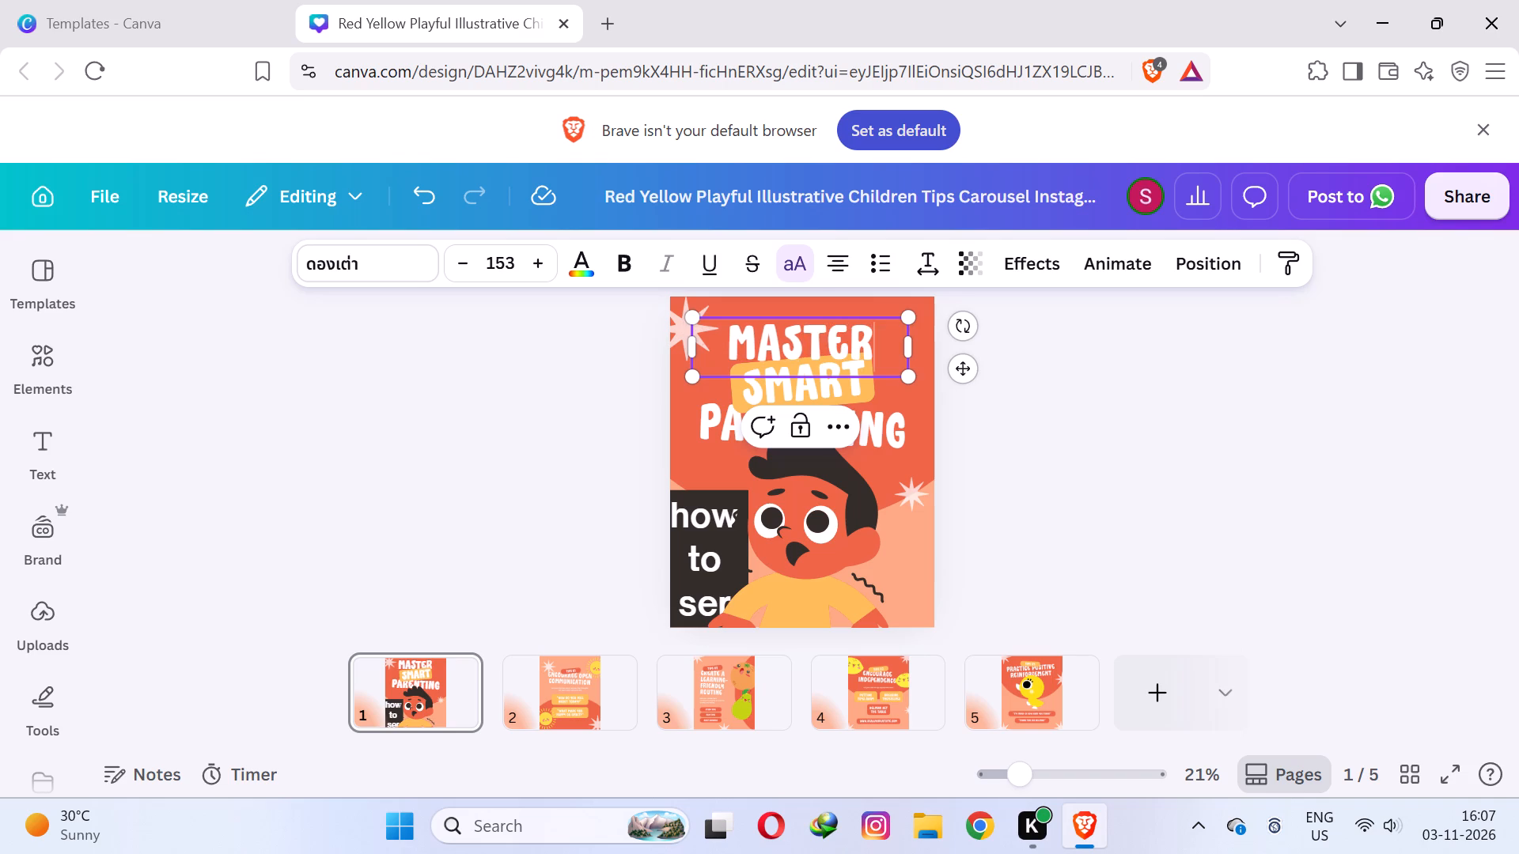
{"action": "left_click", "coordinate": [1238, 413]}
Replace the "PARENTING" line of the cover title with "HAPPY KIDS".
{"action": "triple_click", "coordinate": [884, 433]}
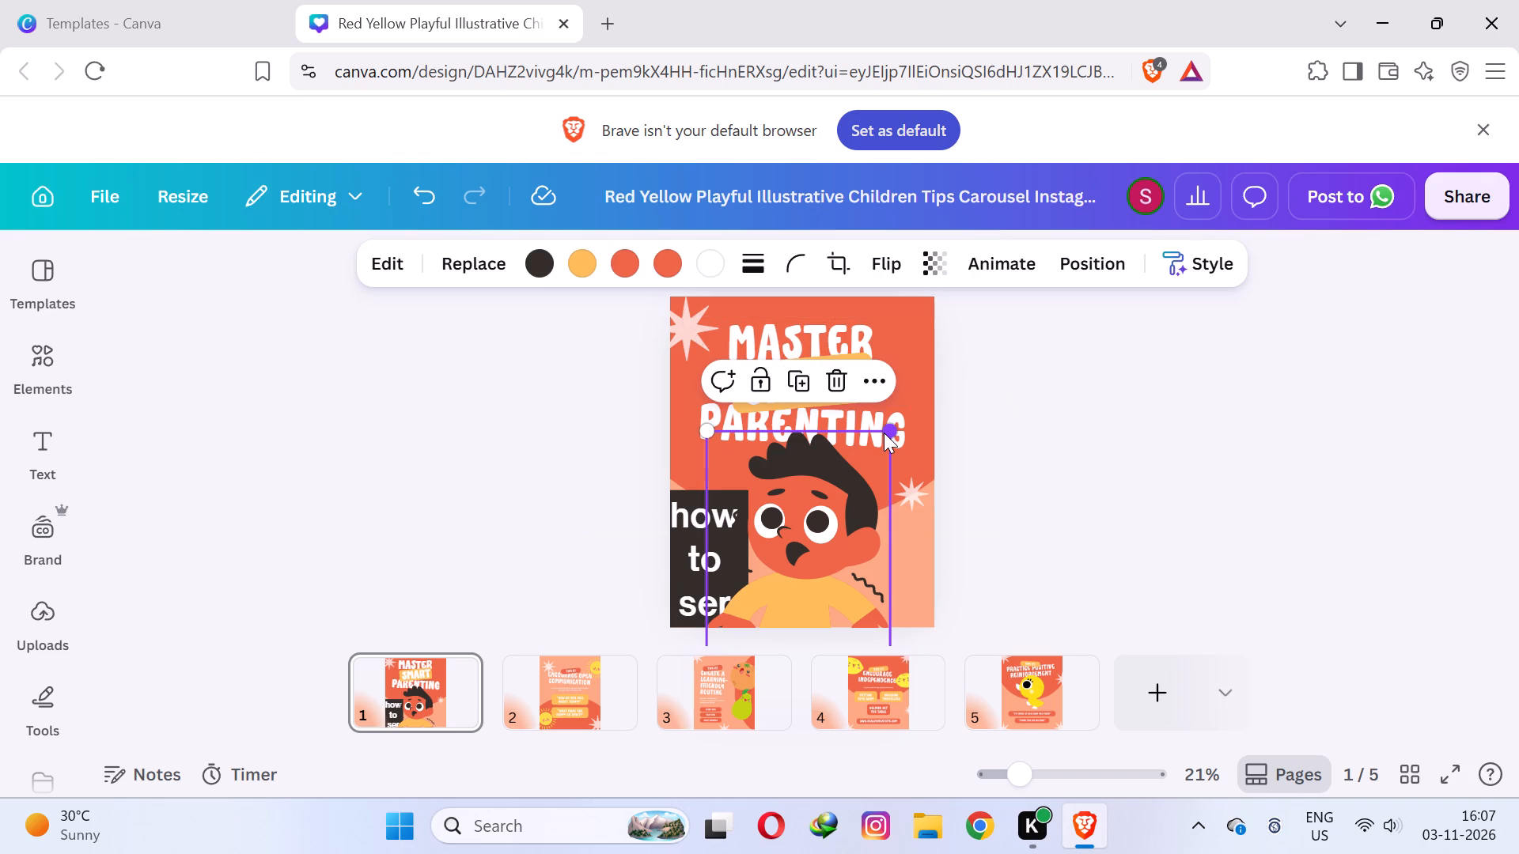
{"action": "left_click", "coordinate": [1055, 419]}
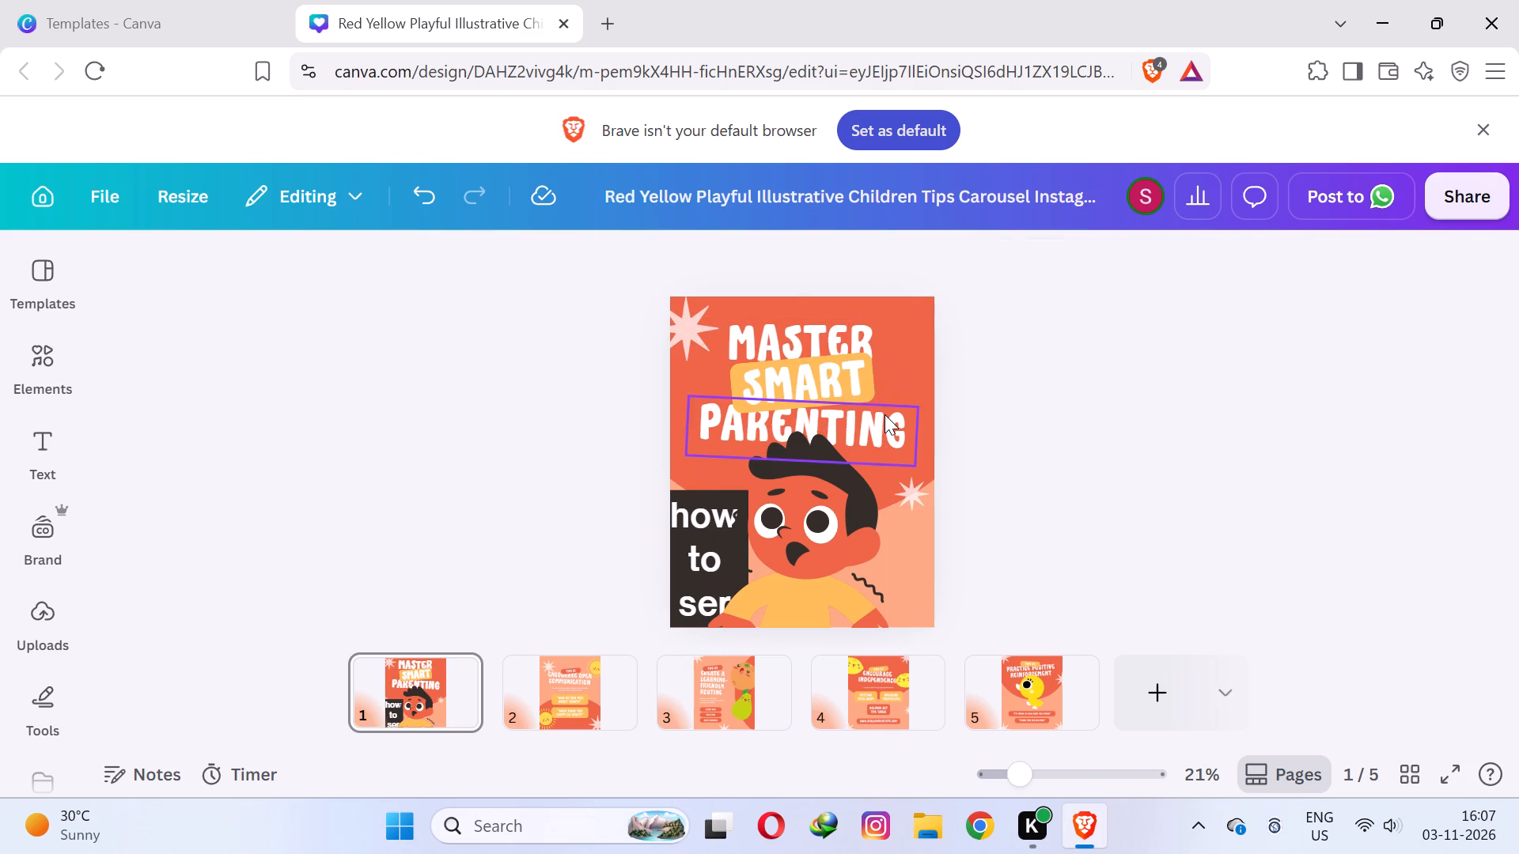
{"action": "left_click", "coordinate": [885, 414]}
{"action": "left_click", "coordinate": [1044, 406]}
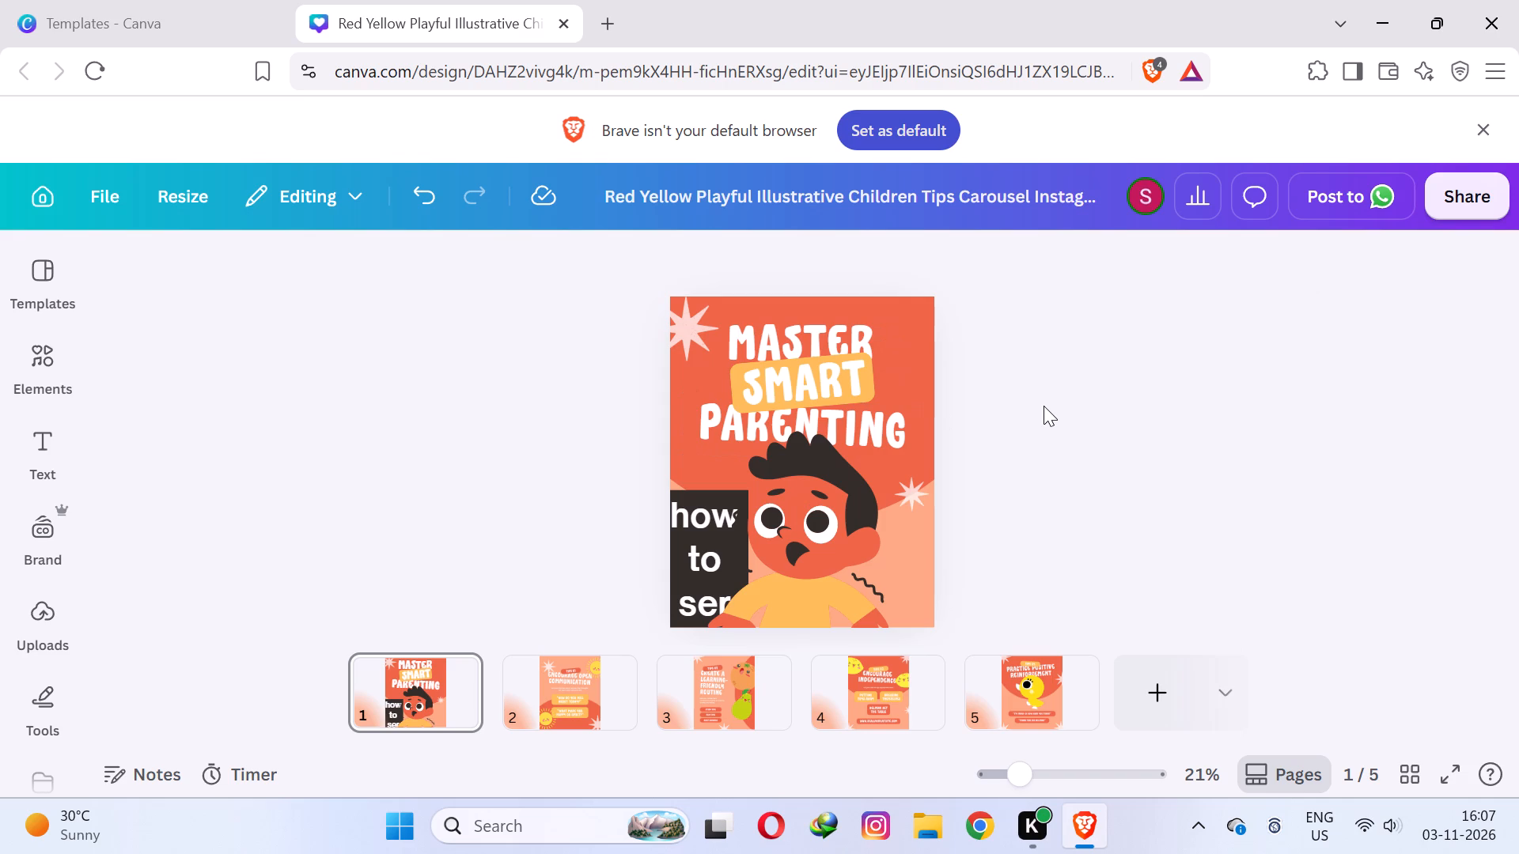
{"action": "triple_click", "coordinate": [877, 423]}
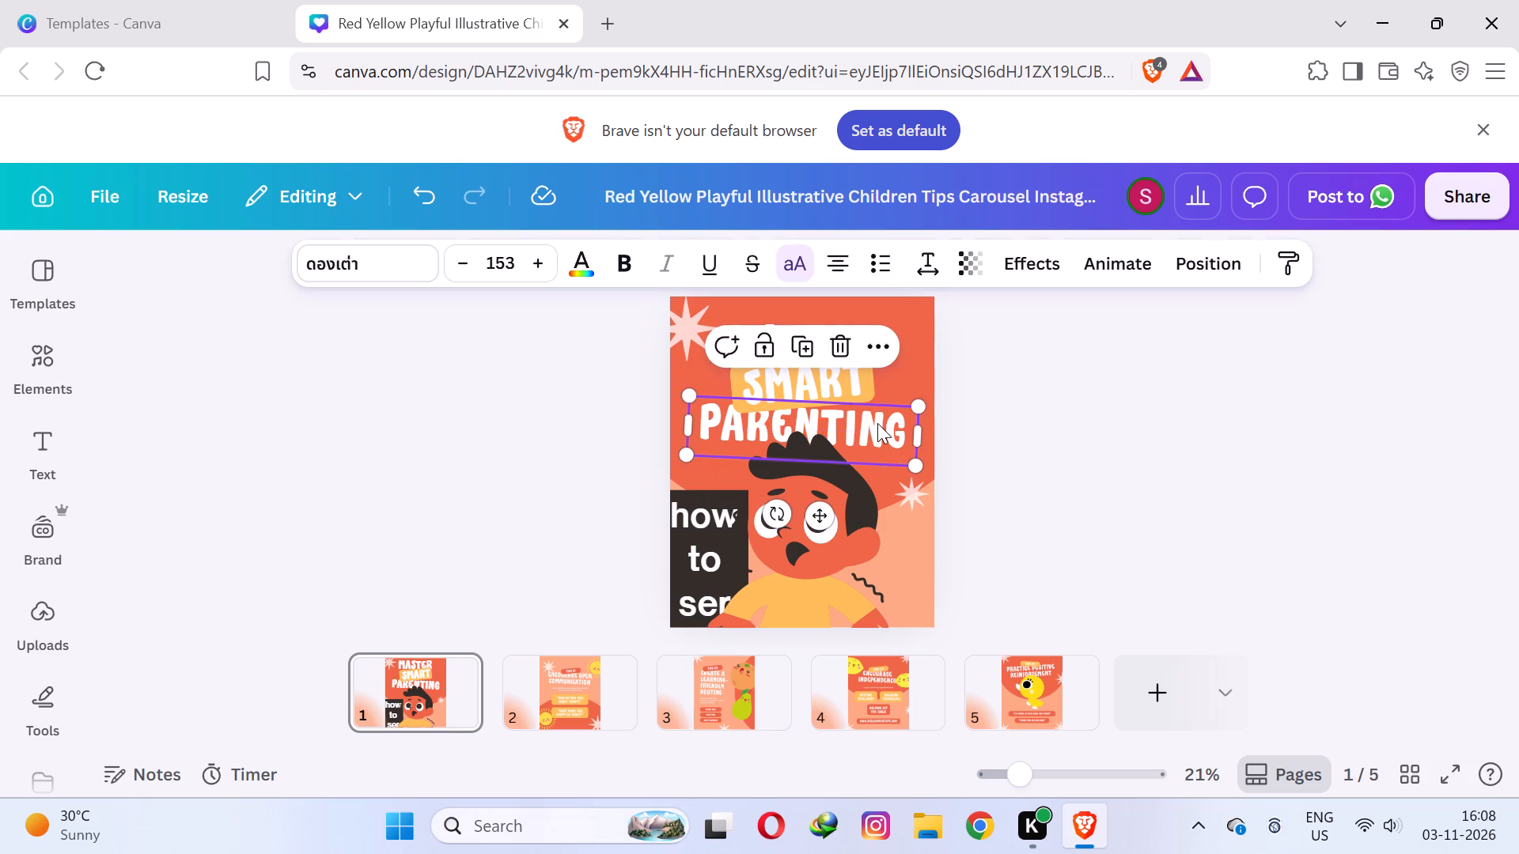
{"action": "type", "text": "happy kids"}
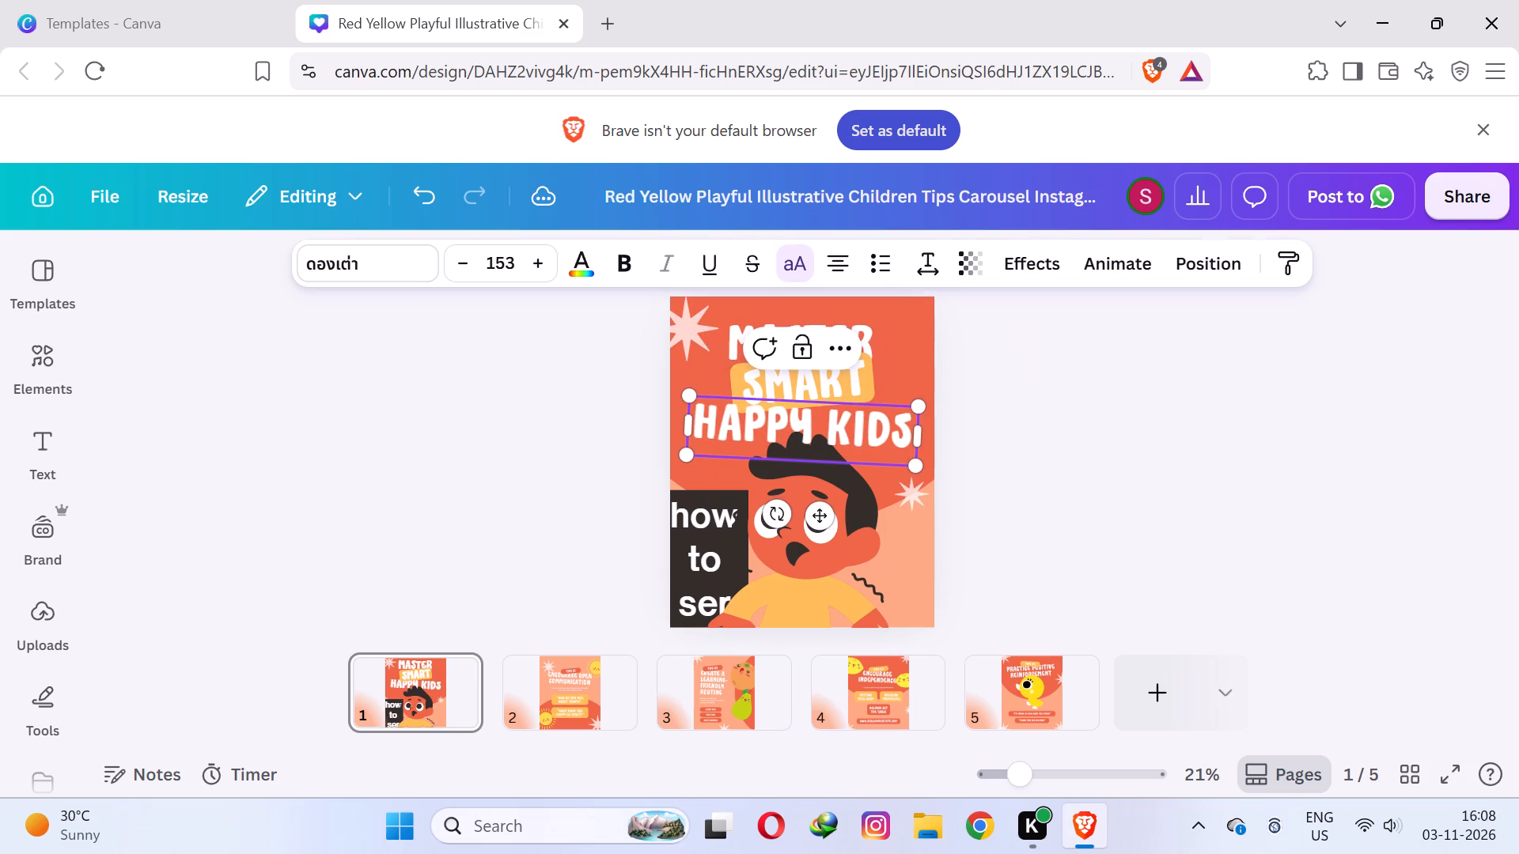
{"action": "left_click", "coordinate": [1169, 410]}
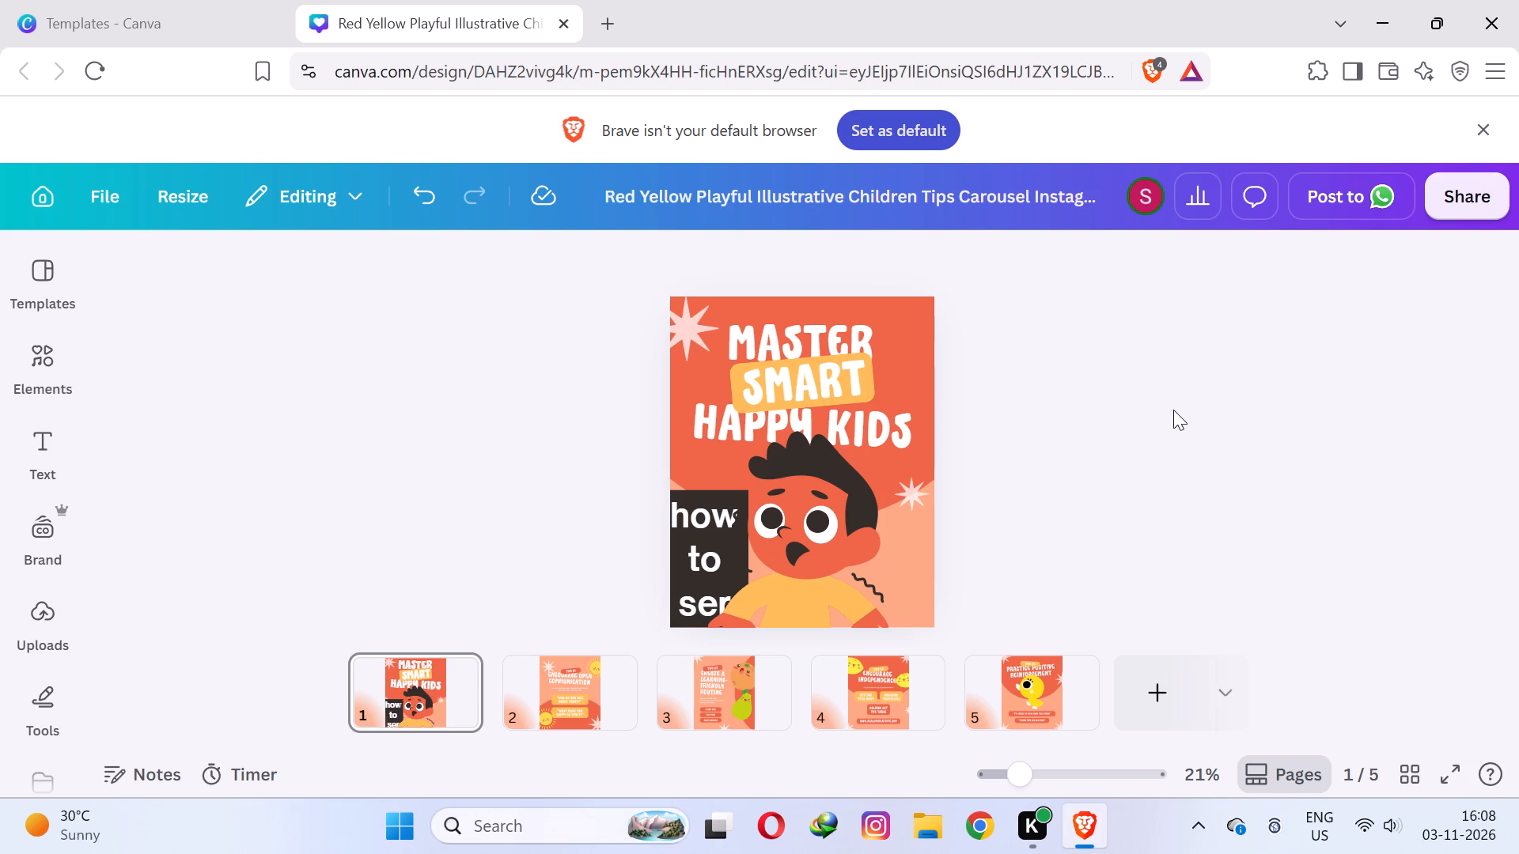
{"action": "left_click", "coordinate": [1146, 415]}
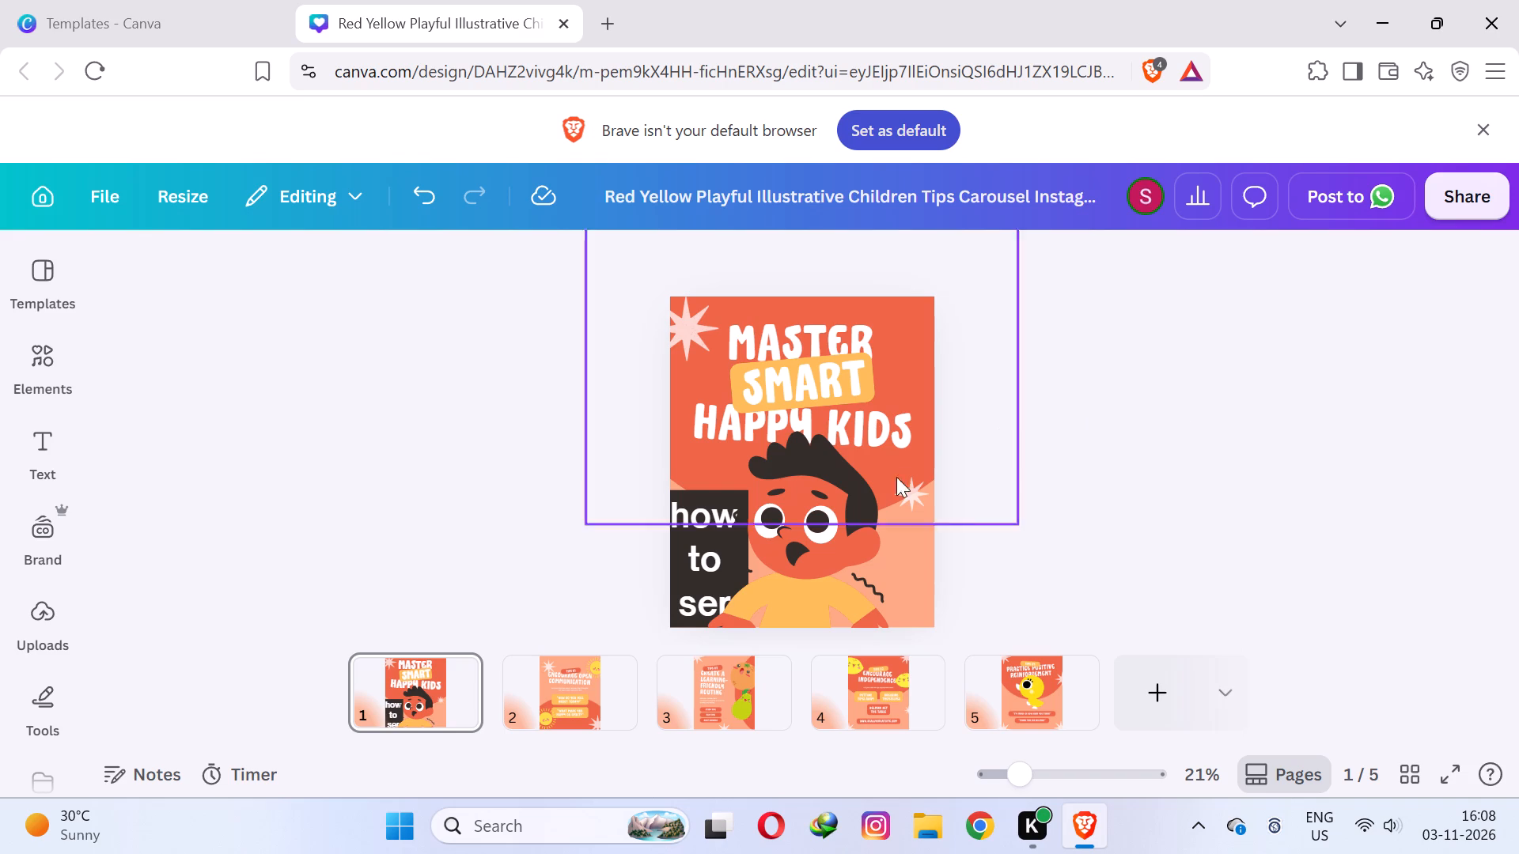
Apply the Fade animation to the boy illustration on the cover page.
{"action": "left_click", "coordinate": [824, 501]}
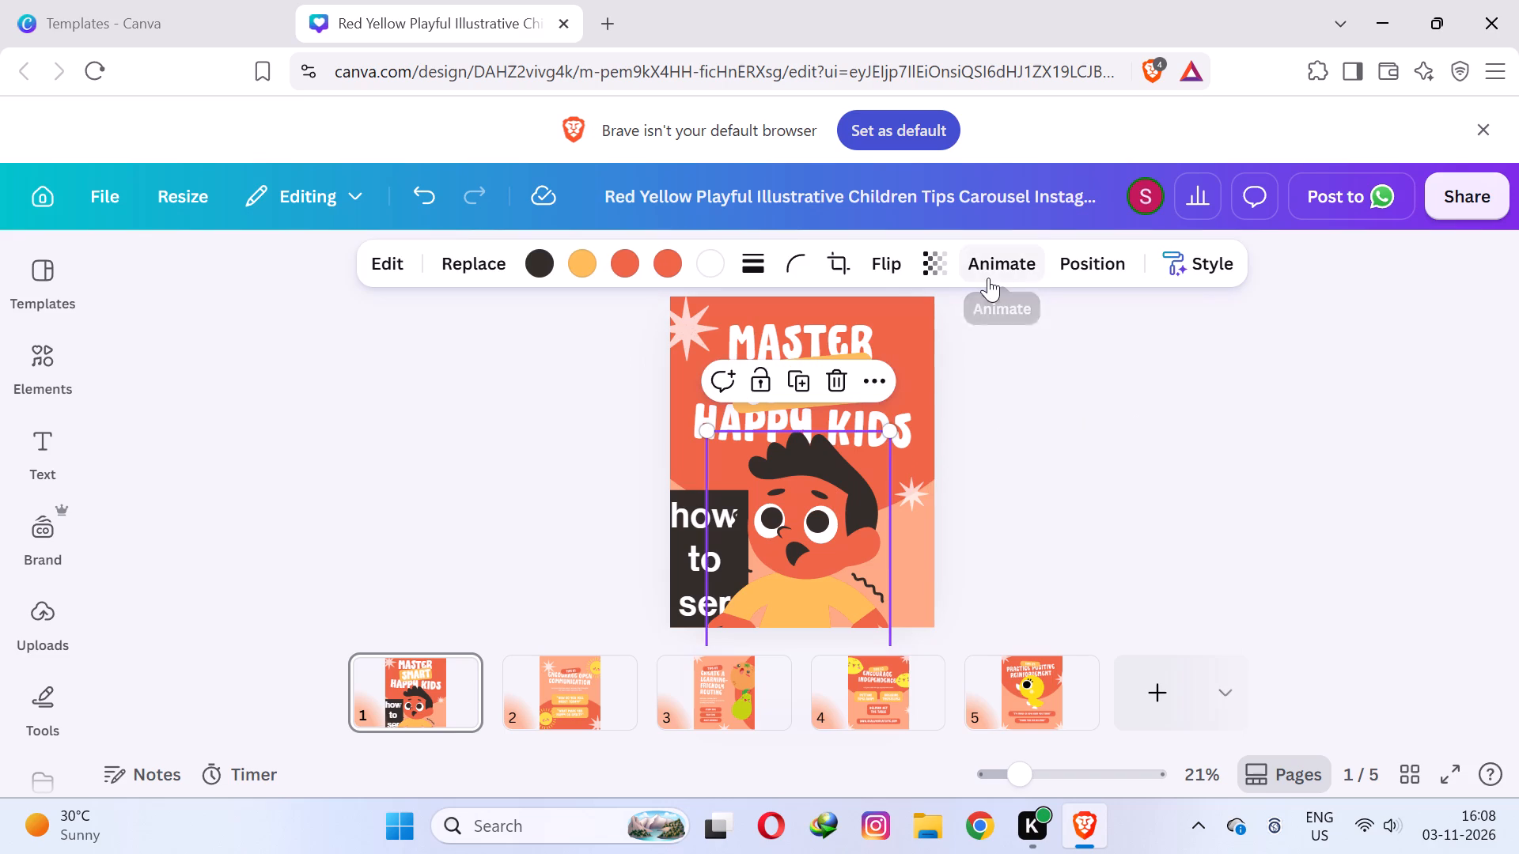
{"action": "left_click", "coordinate": [1002, 269]}
{"action": "scroll", "coordinate": [201, 519], "scroll_direction": "down", "scroll_amount": 2}
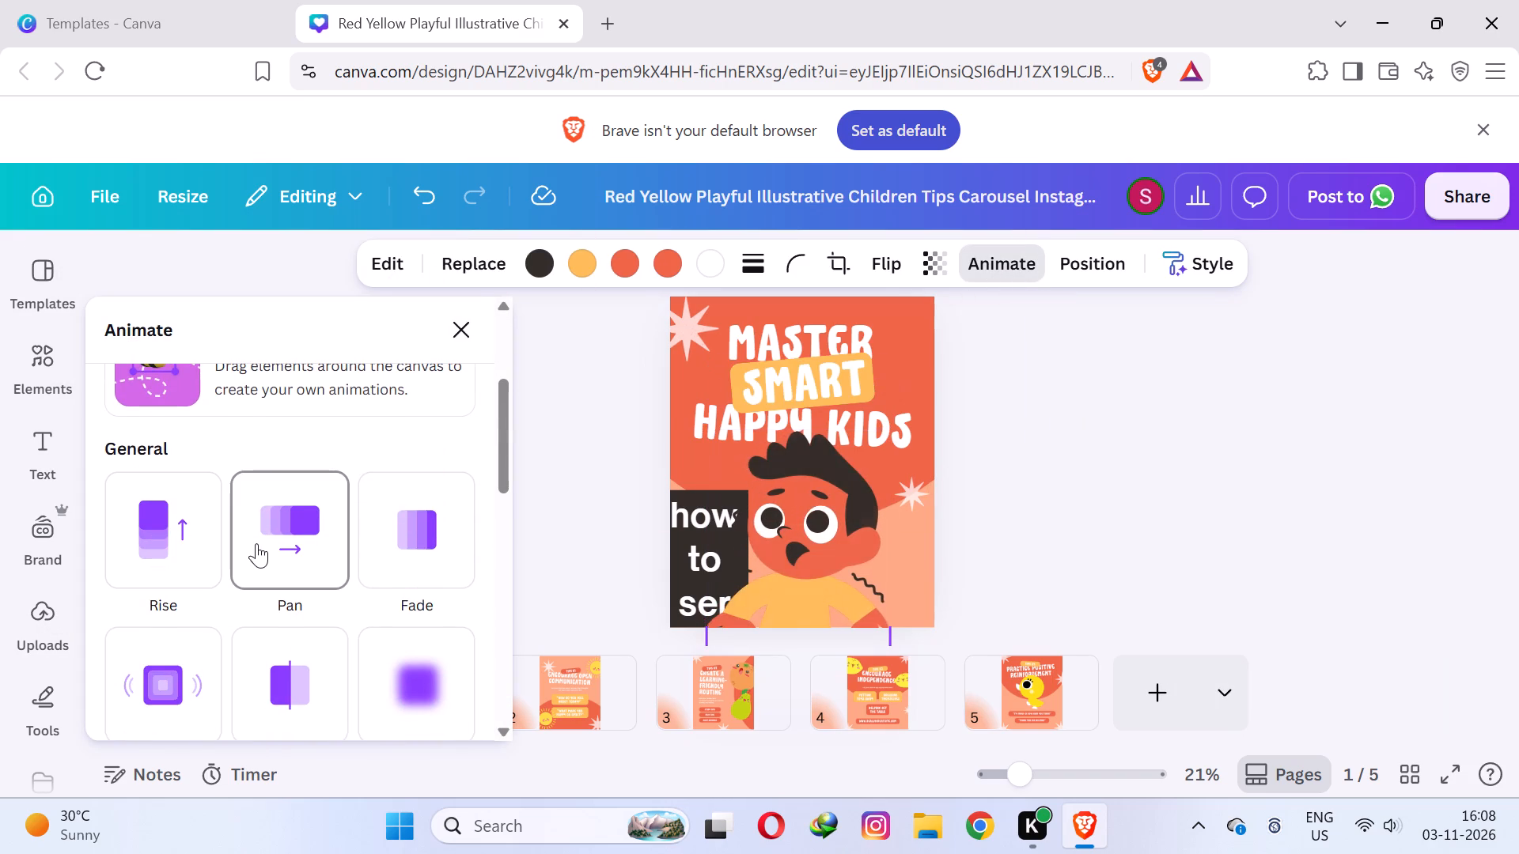
{"action": "left_click", "coordinate": [424, 558]}
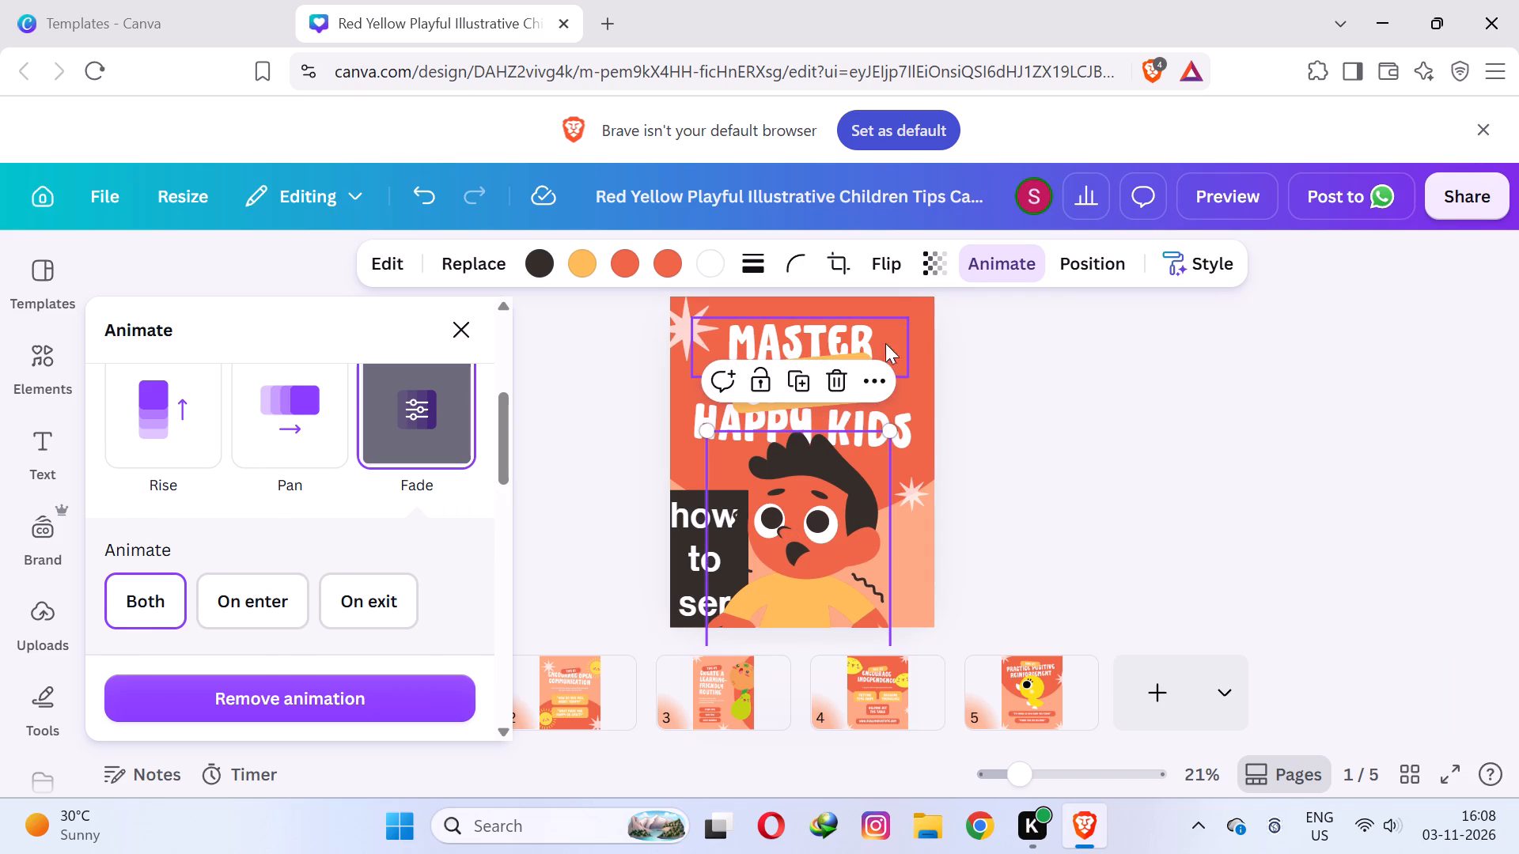
{"action": "left_click", "coordinate": [1252, 361]}
Move the large red-orange background shape on the cover page down so it covers most of the area behind the boy.
{"action": "left_click_drag", "start_coordinate": [761, 308], "coordinate": [756, 328]}
{"action": "left_click_drag", "start_coordinate": [917, 320], "coordinate": [902, 336]}
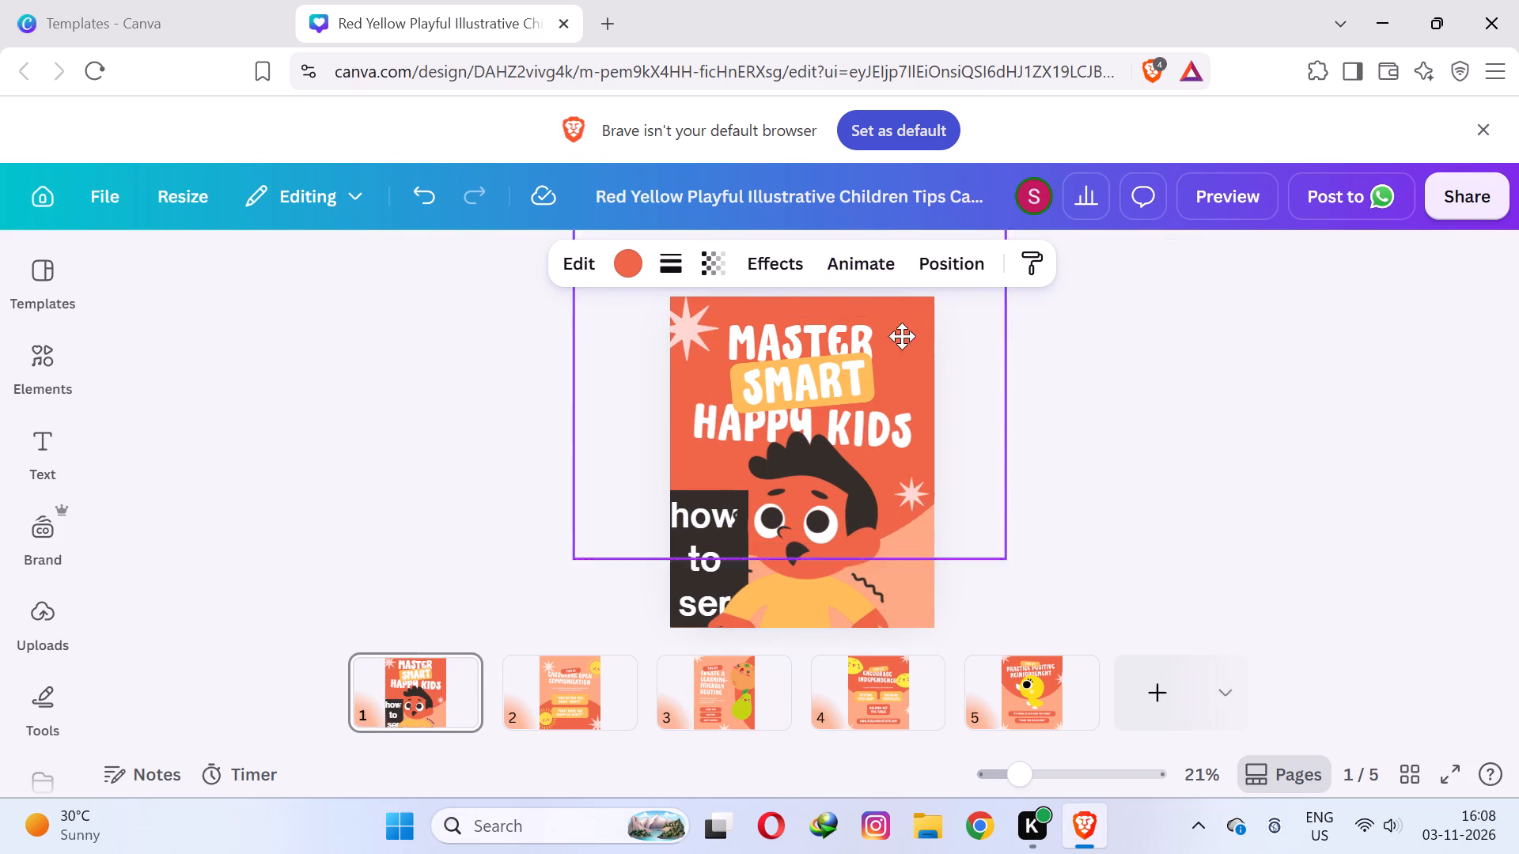
{"action": "left_click_drag", "start_coordinate": [902, 336], "coordinate": [914, 350]}
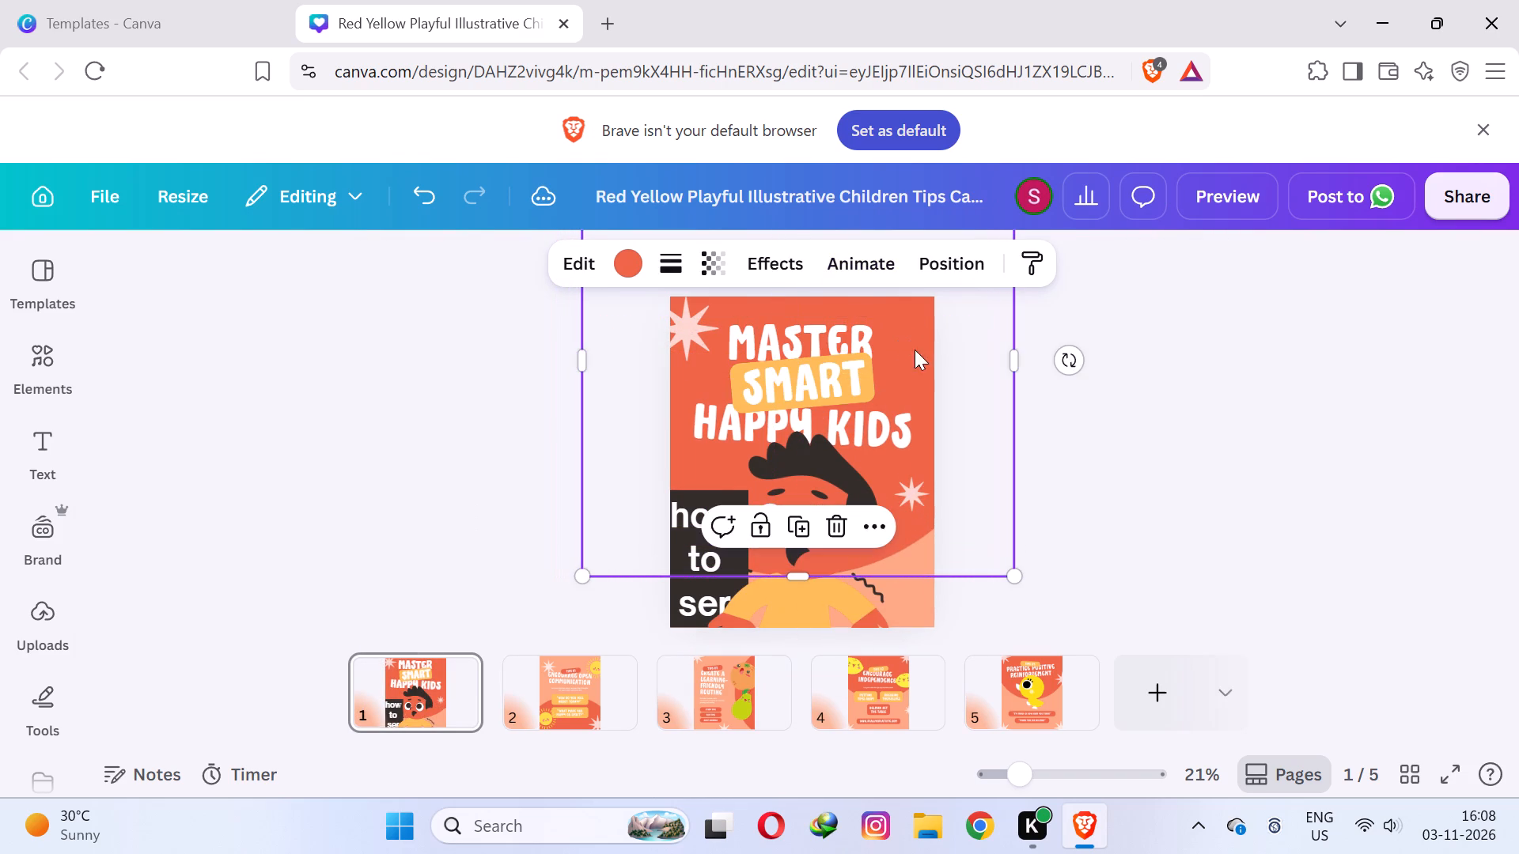
{"action": "left_click_drag", "start_coordinate": [972, 322], "coordinate": [983, 353]}
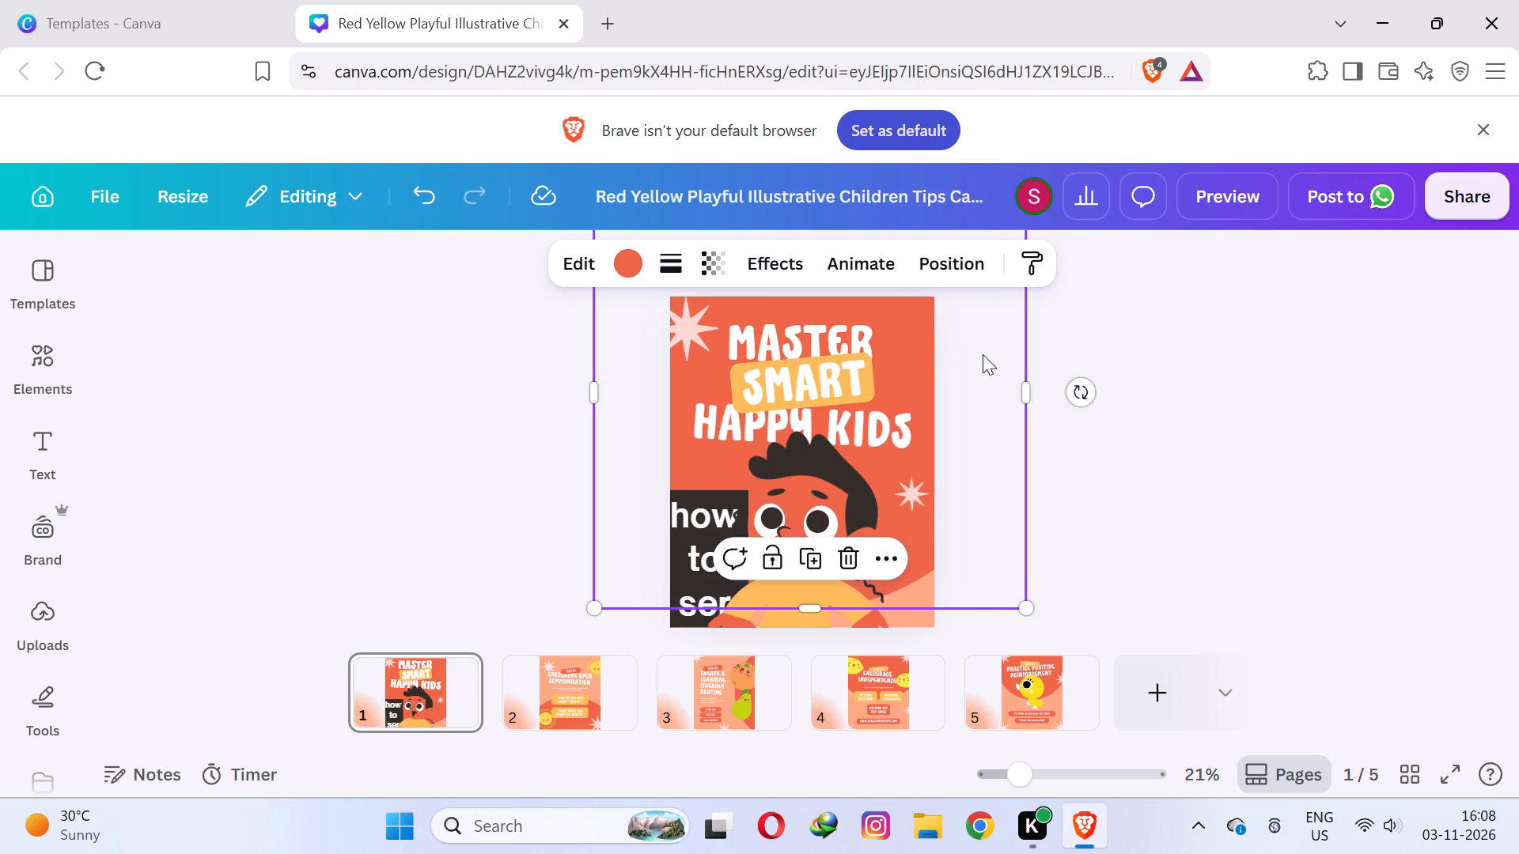
{"action": "left_click", "coordinate": [1237, 478]}
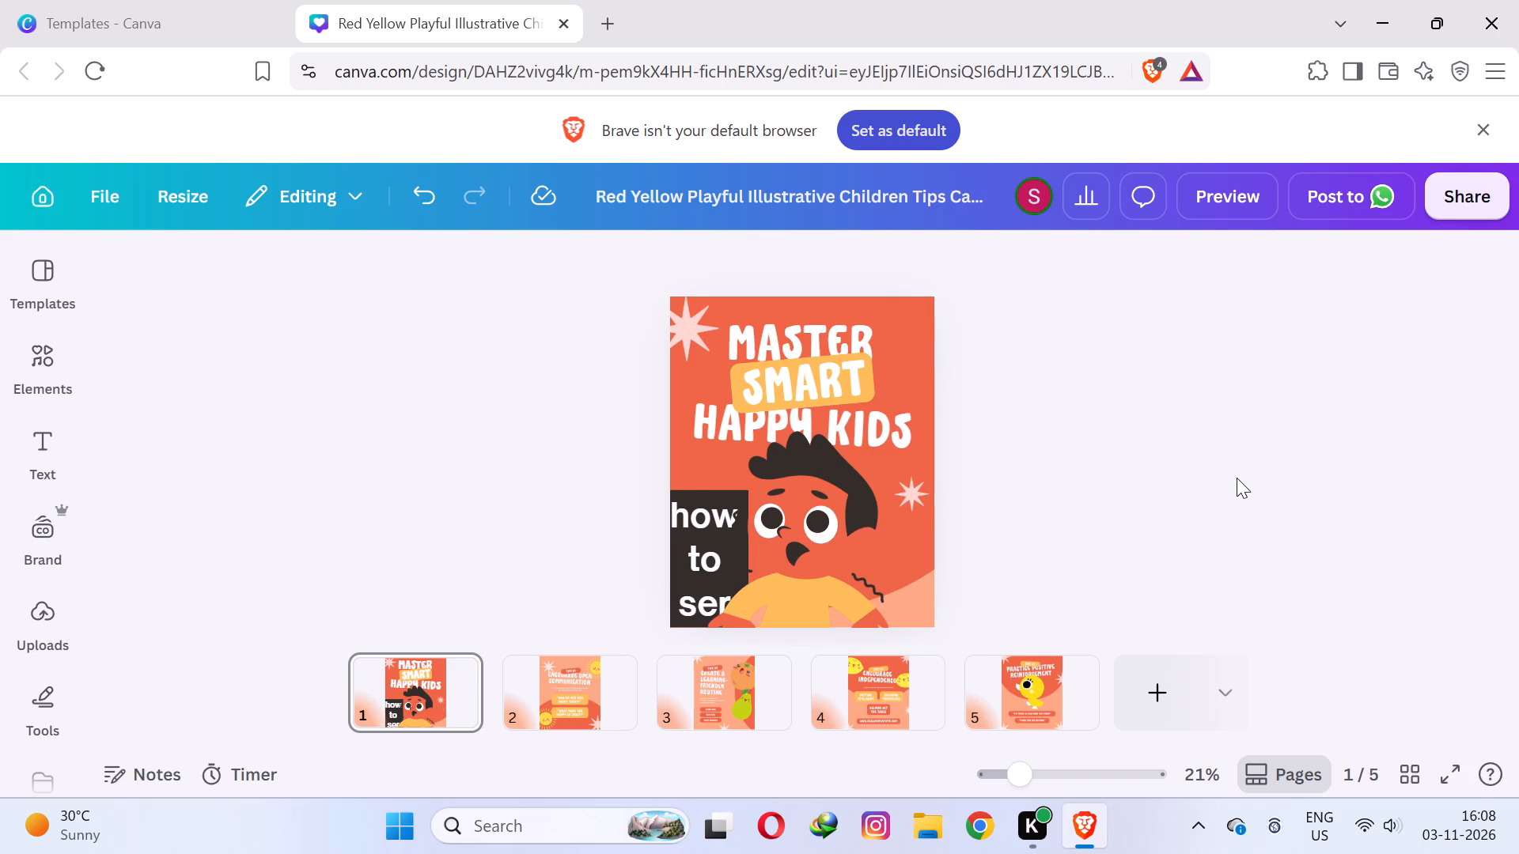
On page 2, replace the "TIPS 01" label text with "GOLDER 1".
{"action": "left_click", "coordinate": [549, 675]}
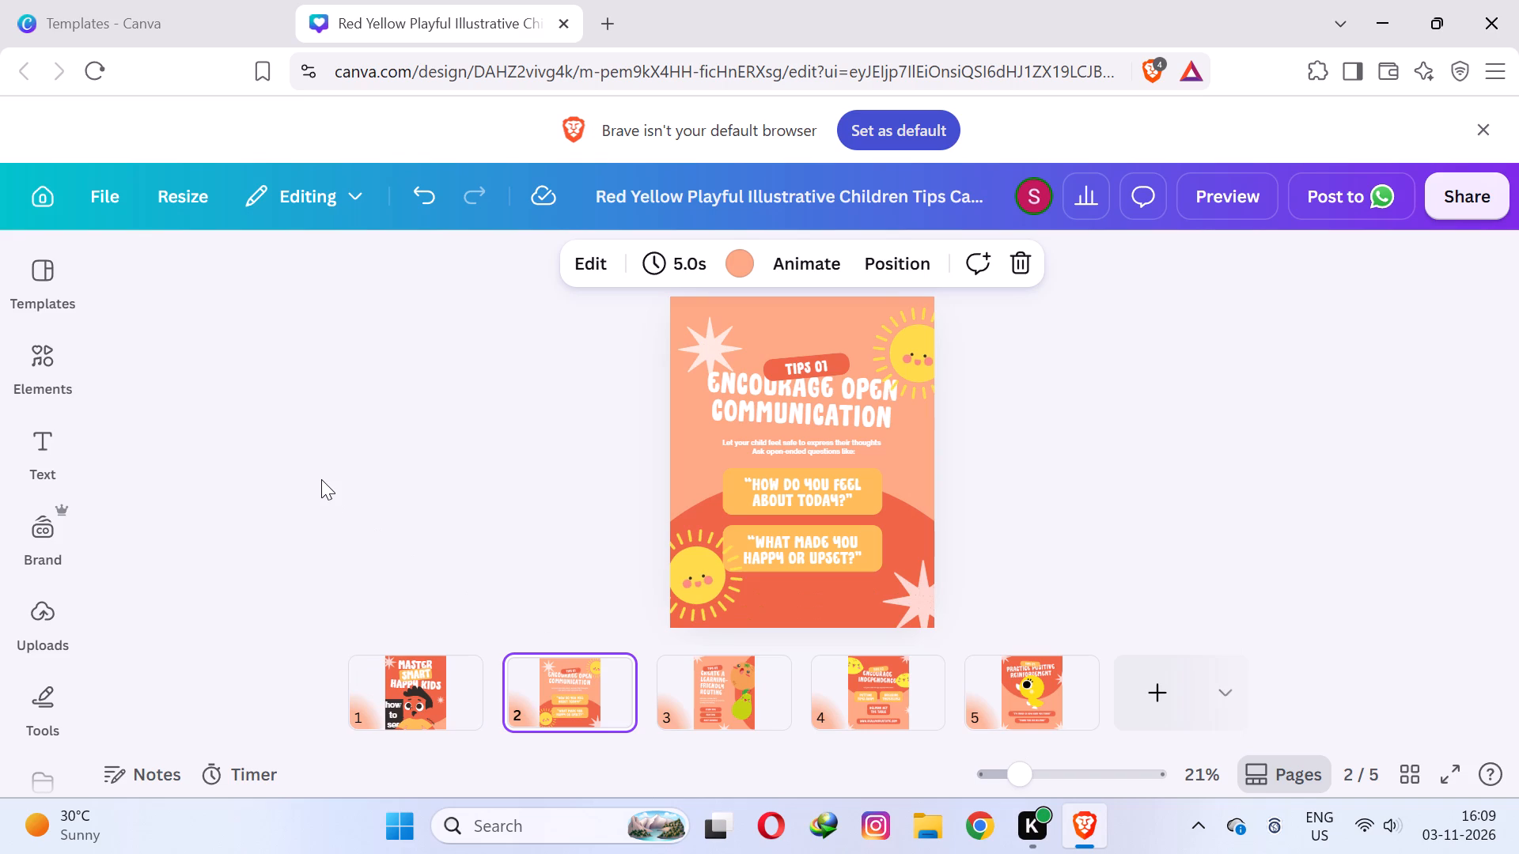
{"action": "double_click", "coordinate": [807, 376]}
{"action": "triple_click", "coordinate": [809, 365]}
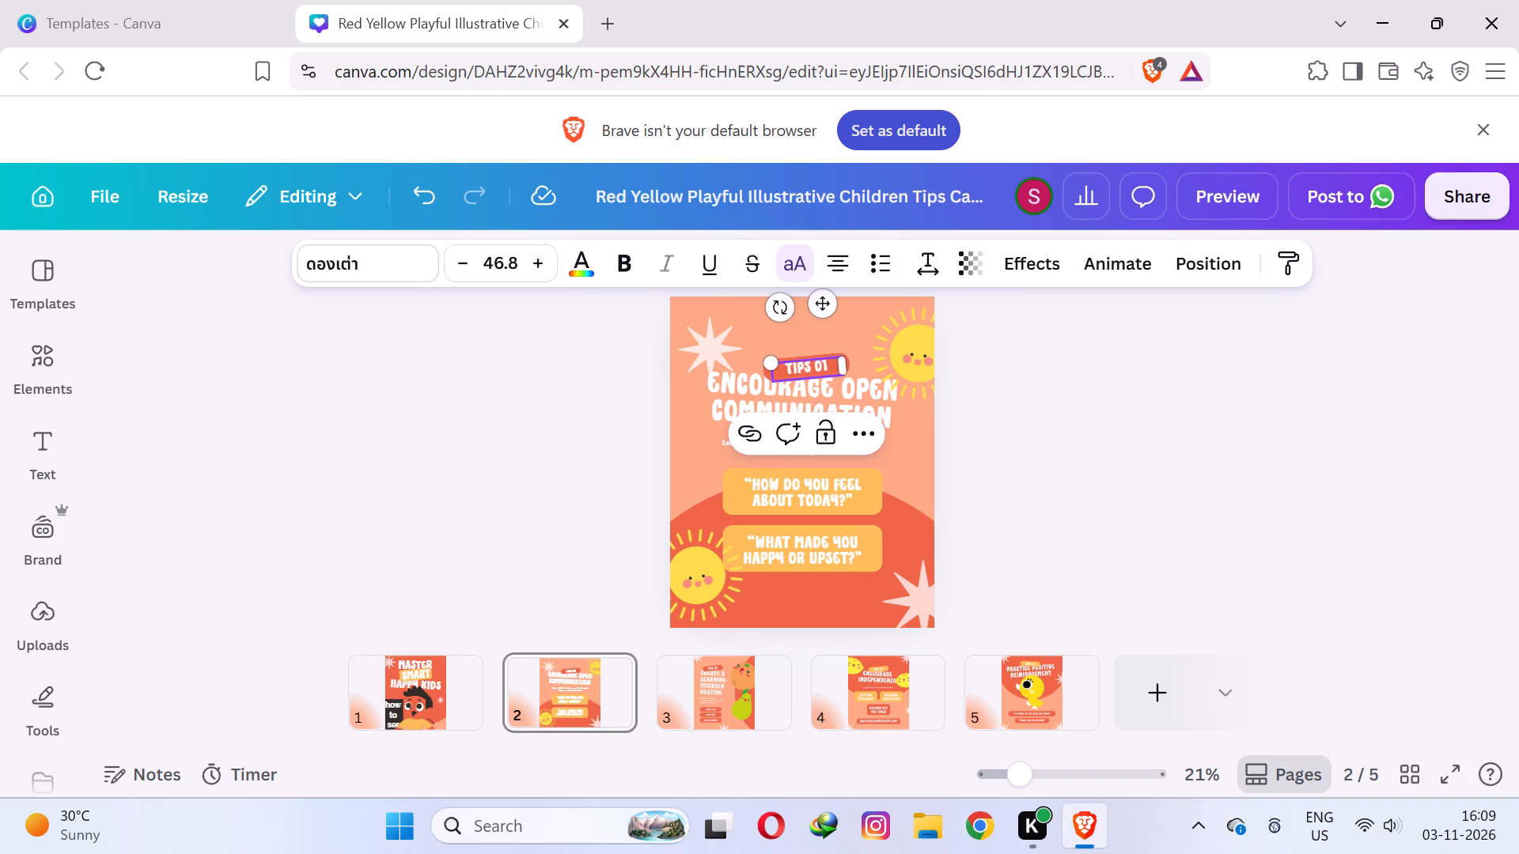
{"action": "type", "text": "golder"}
{"action": "key", "text": "space"}
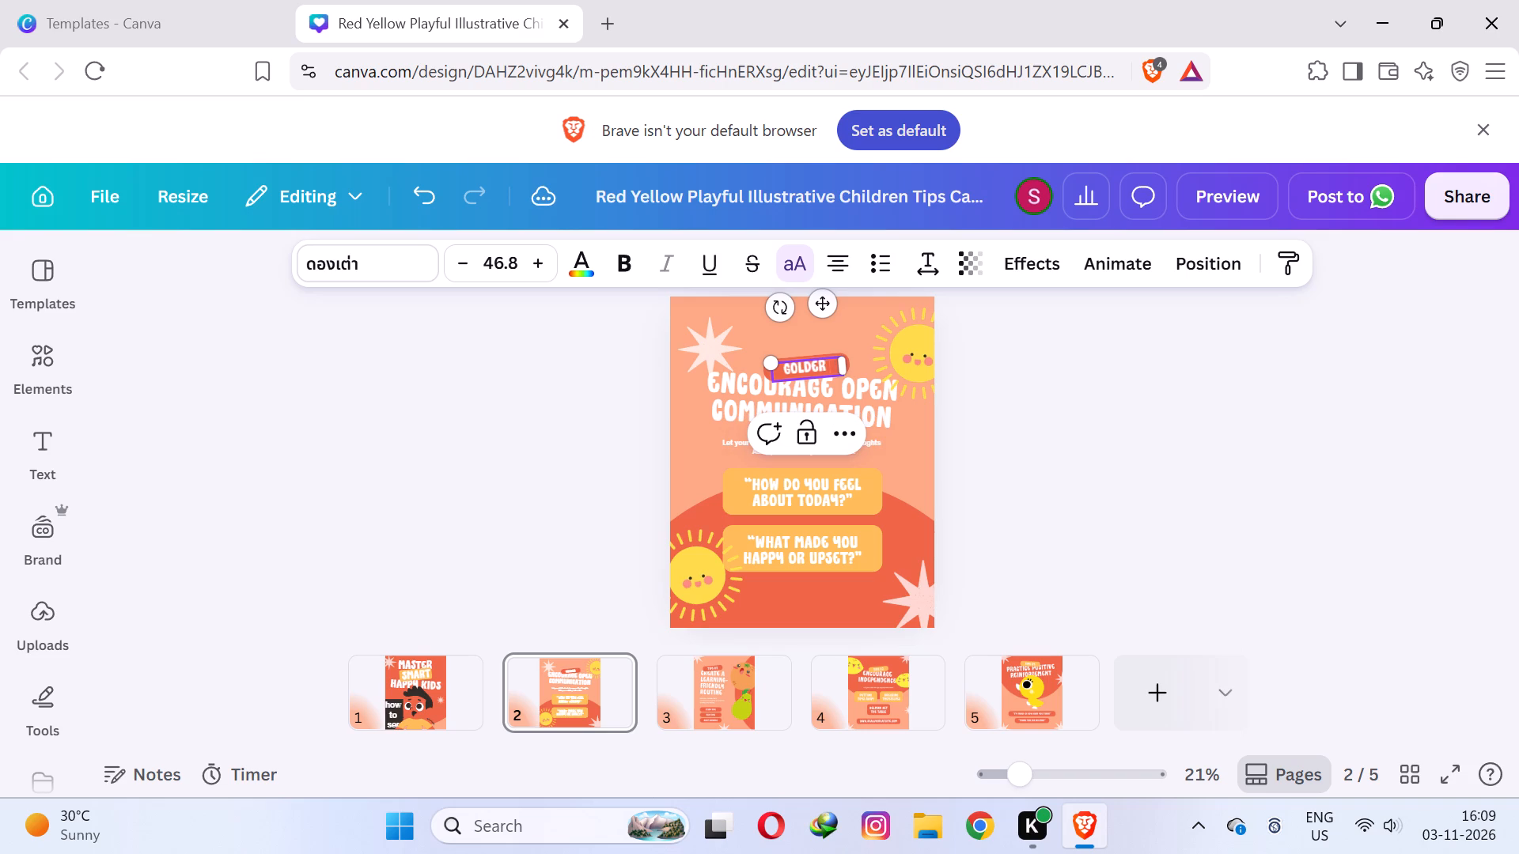
{"action": "key", "text": "1"}
{"action": "left_click", "coordinate": [1161, 402]}
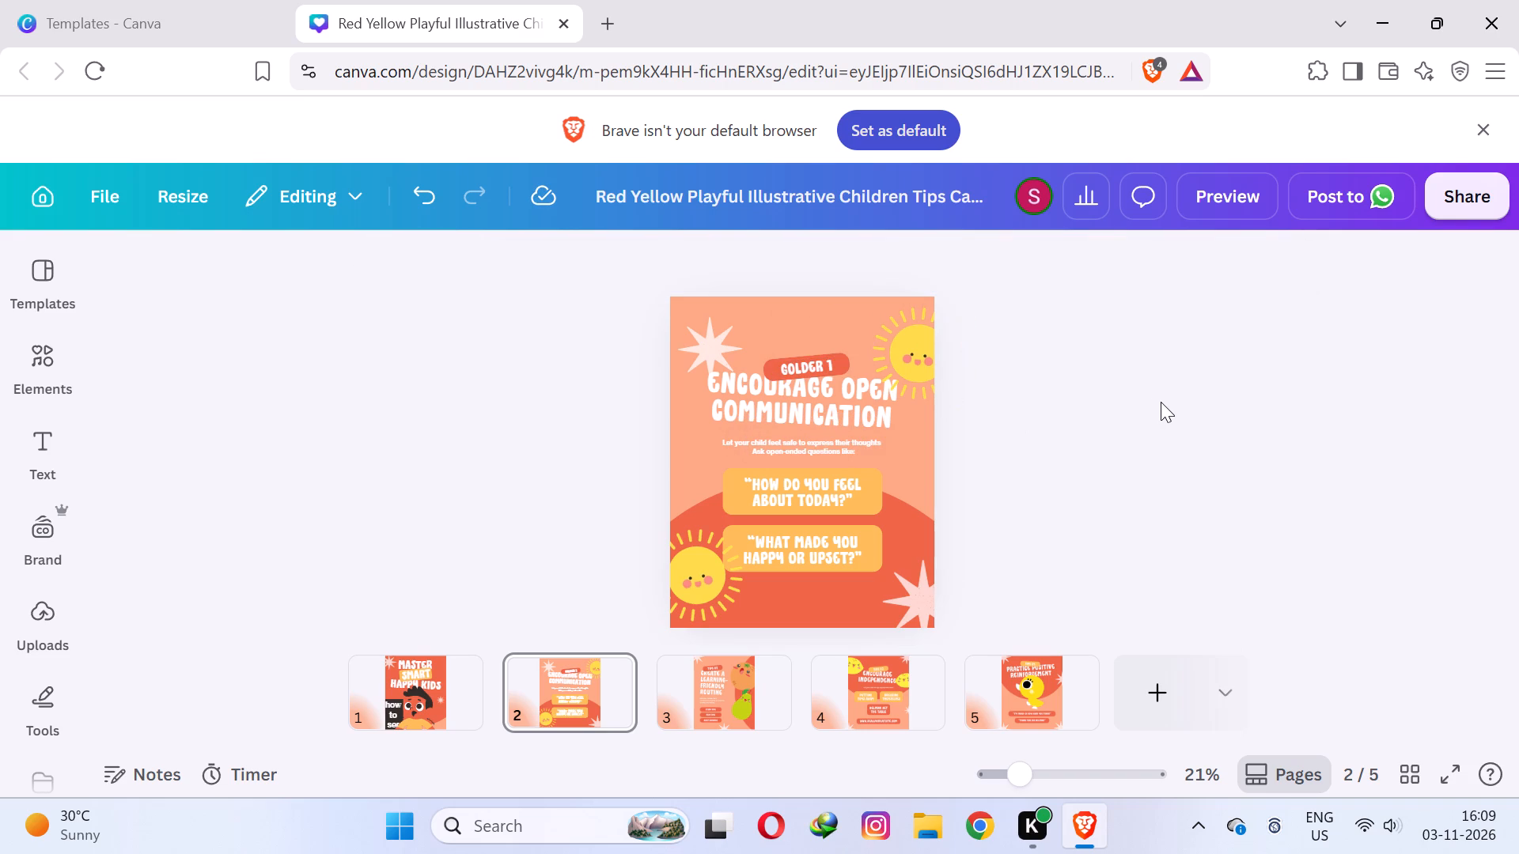
Replace the page 2 heading "ENCOURAGE OPEN COMMUNICATION" with "DEEP EMOTIONAL".
{"action": "left_click", "coordinate": [813, 408]}
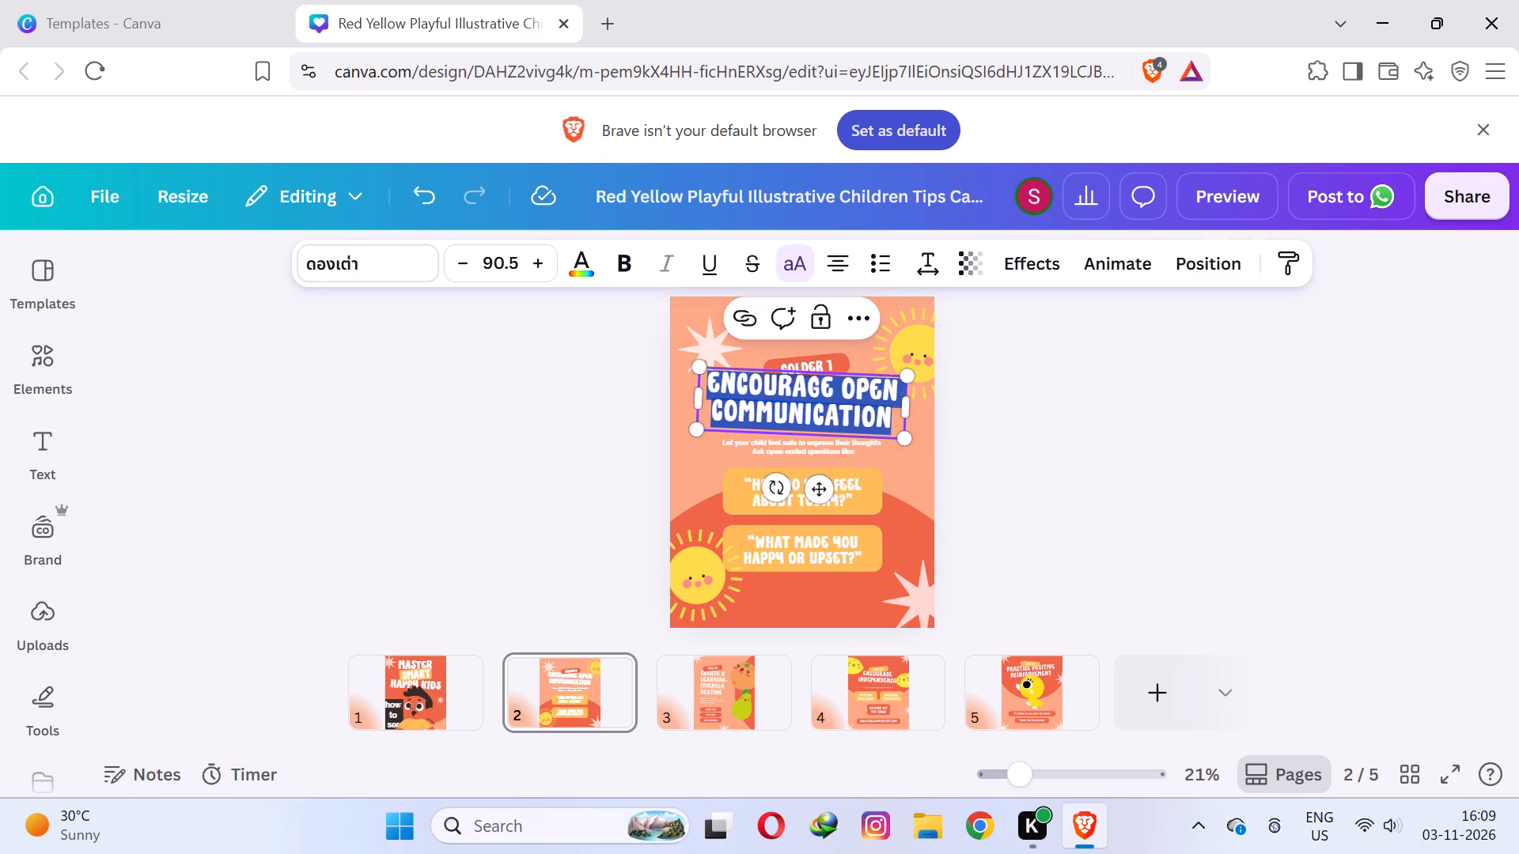
{"action": "type", "text": "de"}
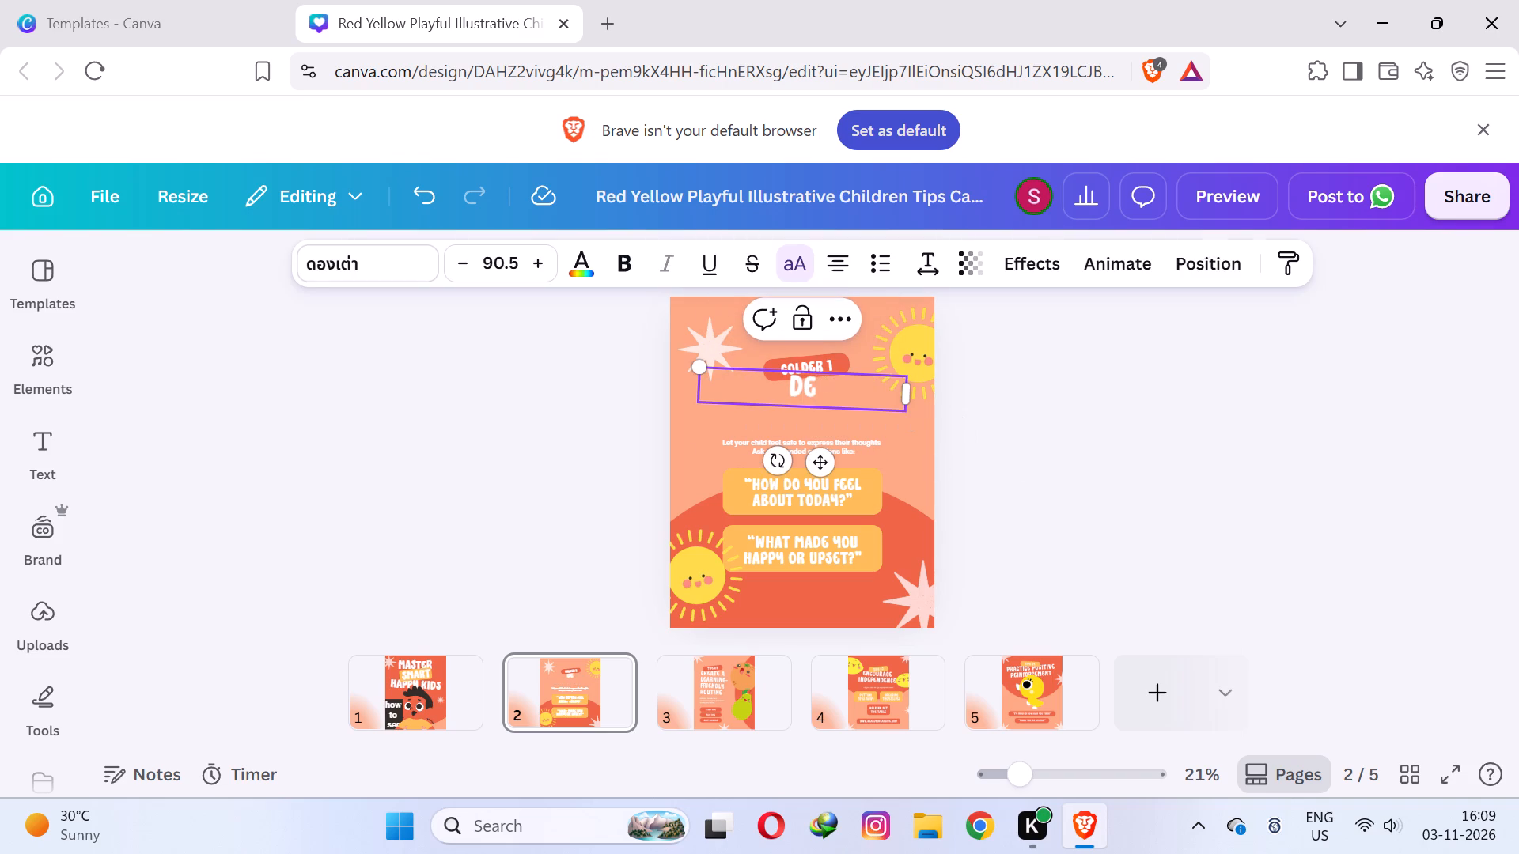
{"action": "type", "text": "ep"}
{"action": "key", "text": "space"}
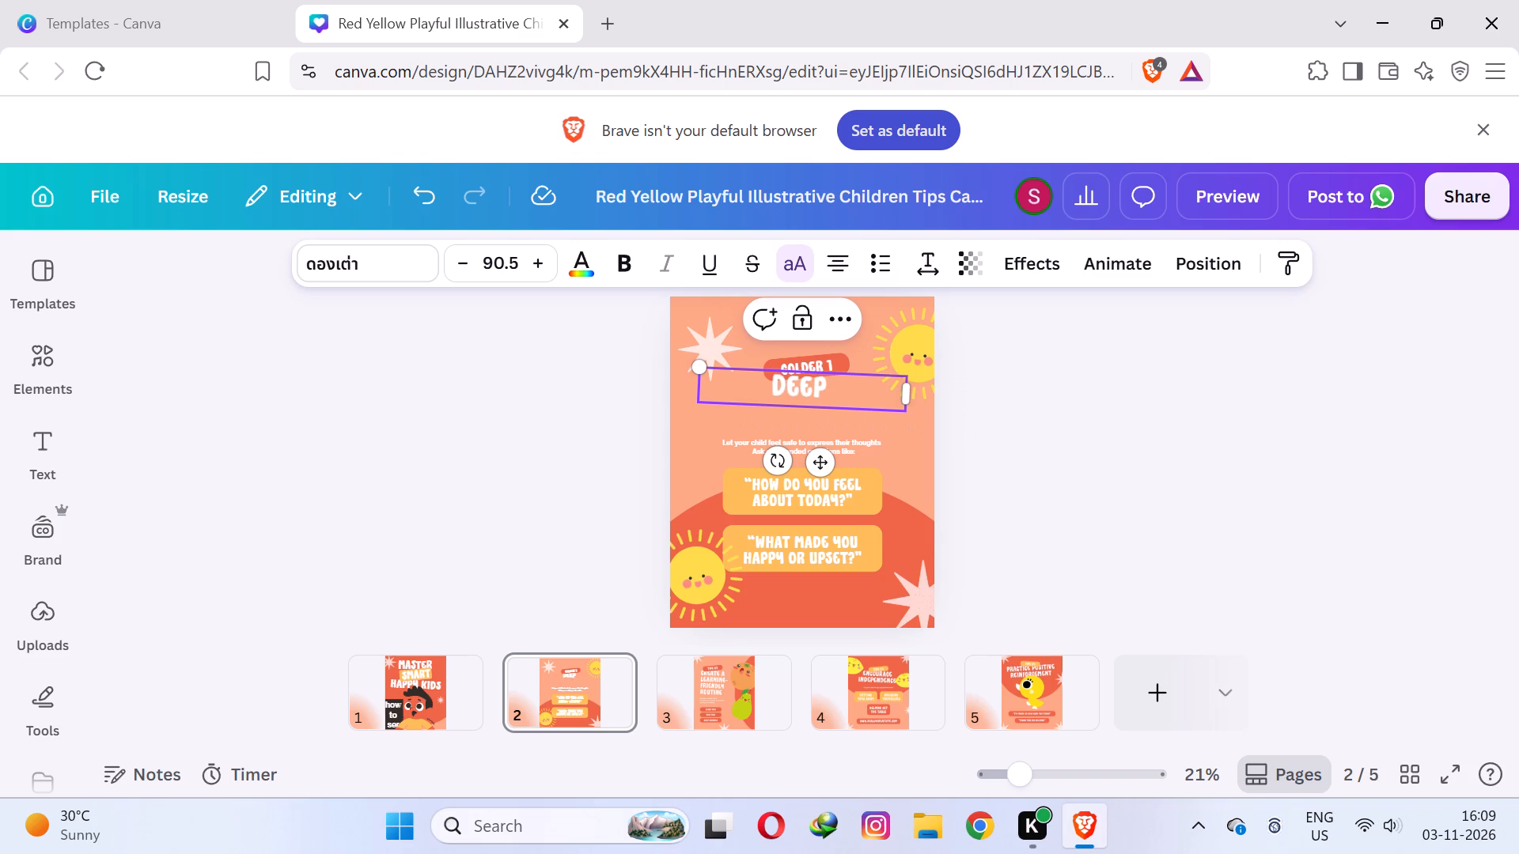
{"action": "key", "text": "e"}
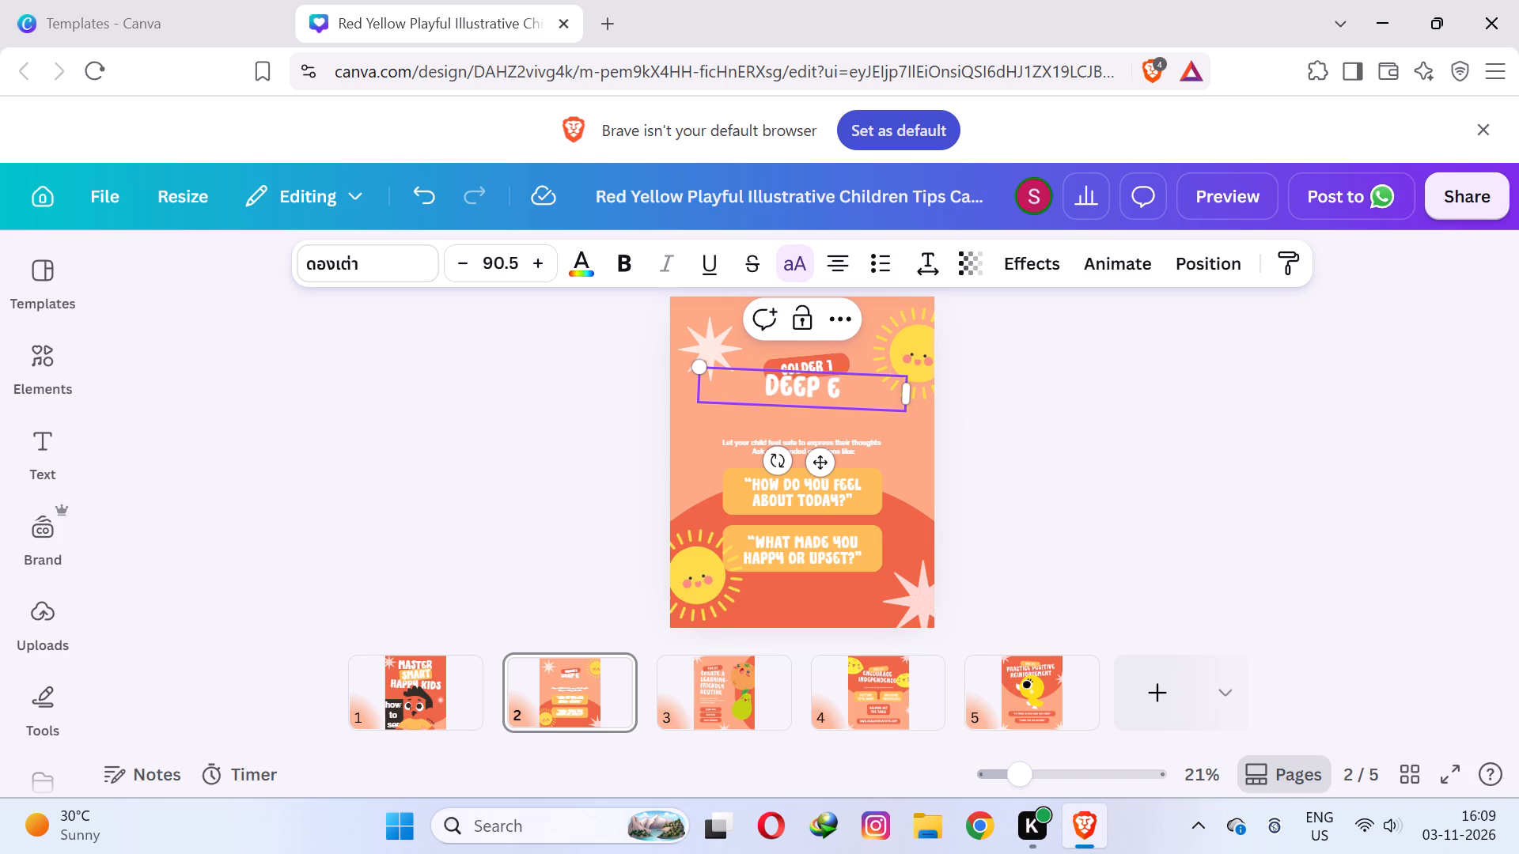
{"action": "type", "text": "mot"}
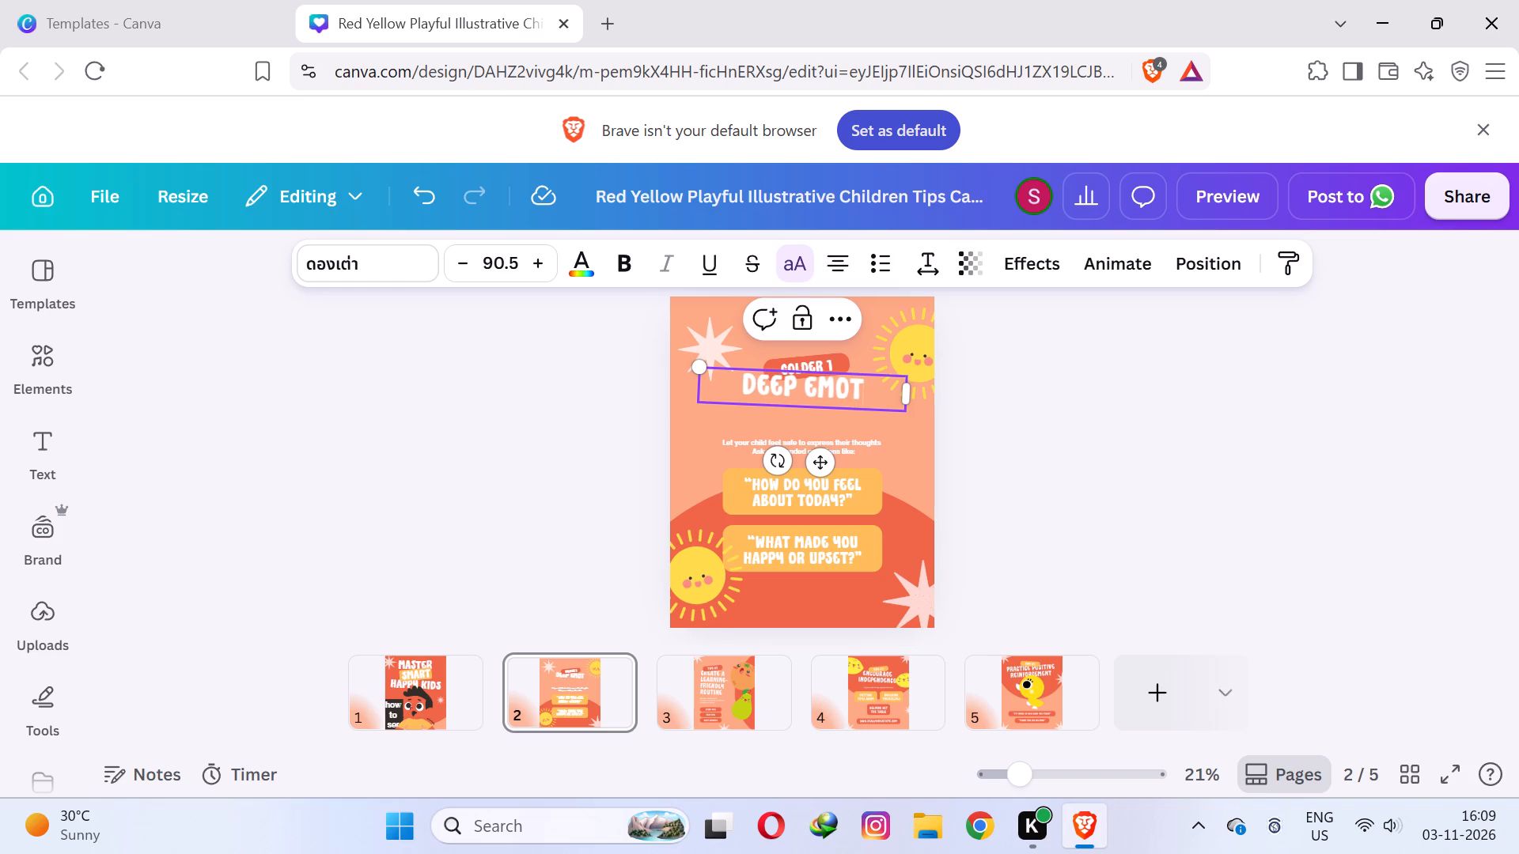
{"action": "type", "text": "ional"}
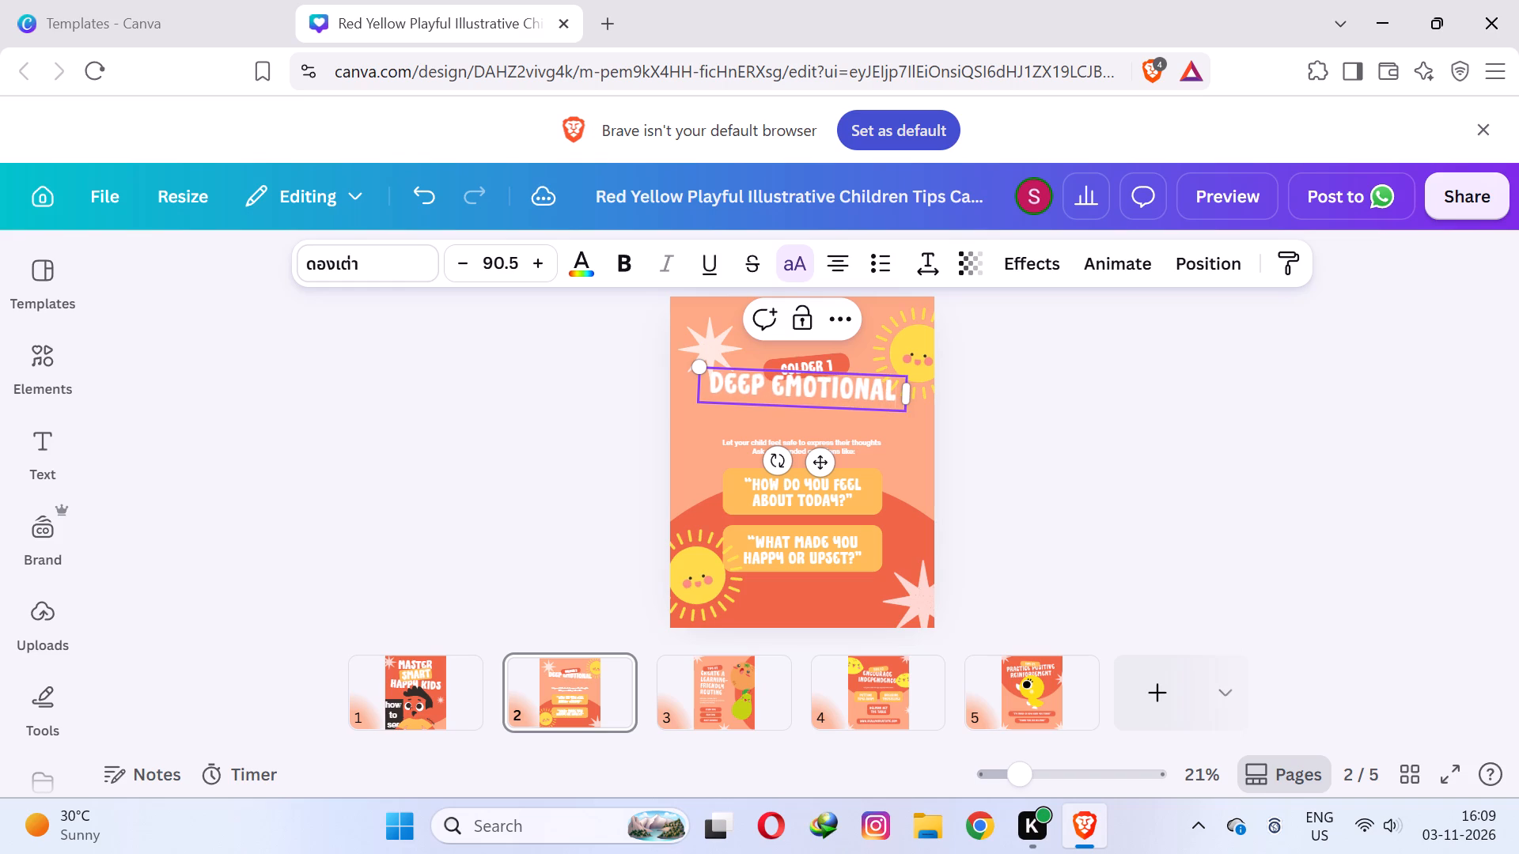
{"action": "left_click", "coordinate": [1057, 448]}
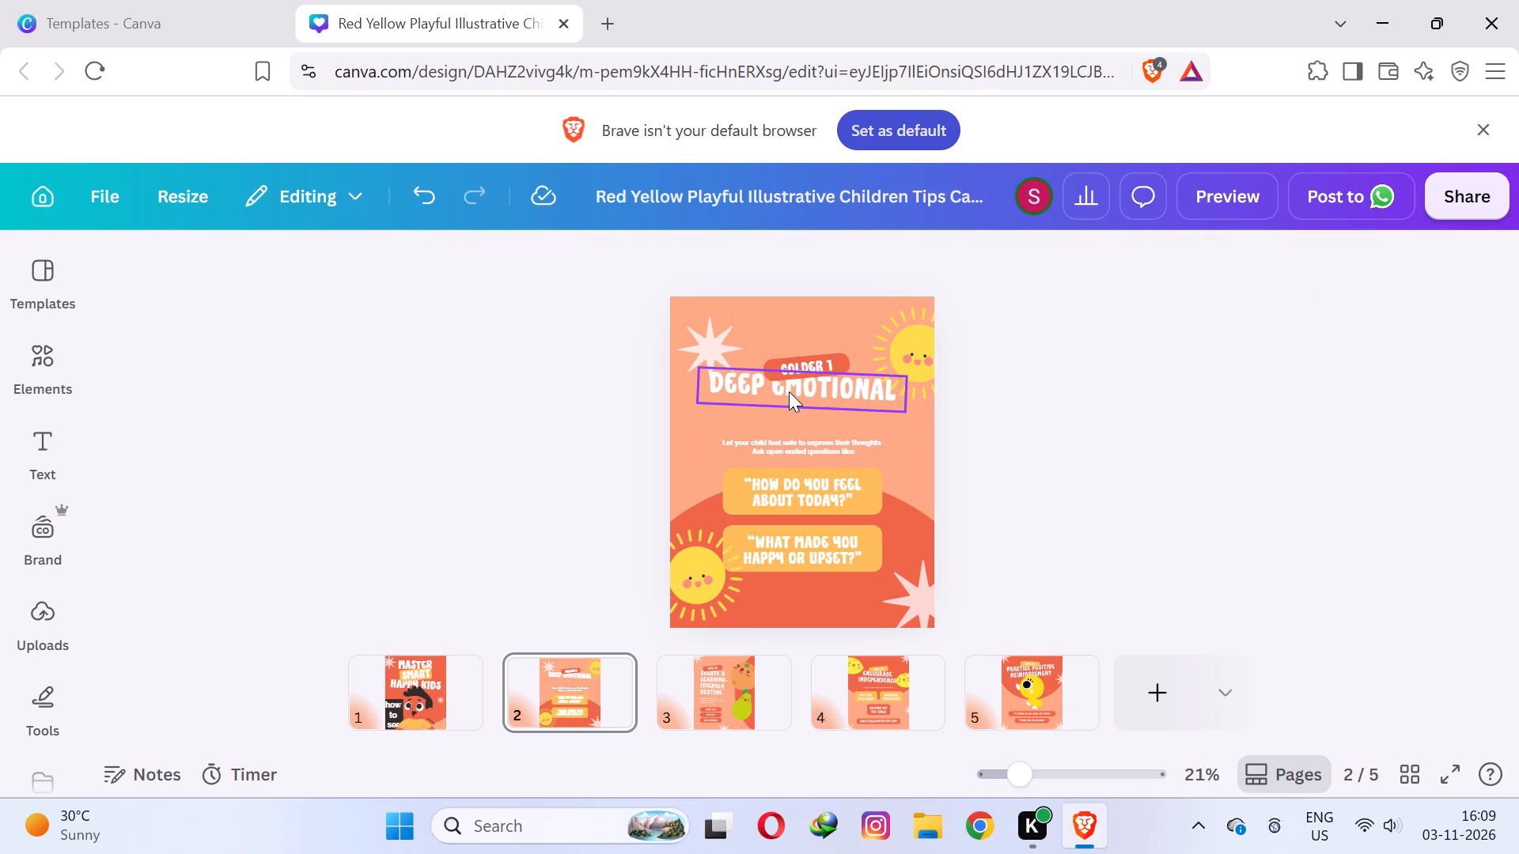
Move the "DEEP EMOTIONAL" heading slightly down so it clears the "GOLDER 1" label.
{"action": "left_click_drag", "start_coordinate": [790, 390], "coordinate": [790, 399]}
{"action": "left_click", "coordinate": [1155, 404]}
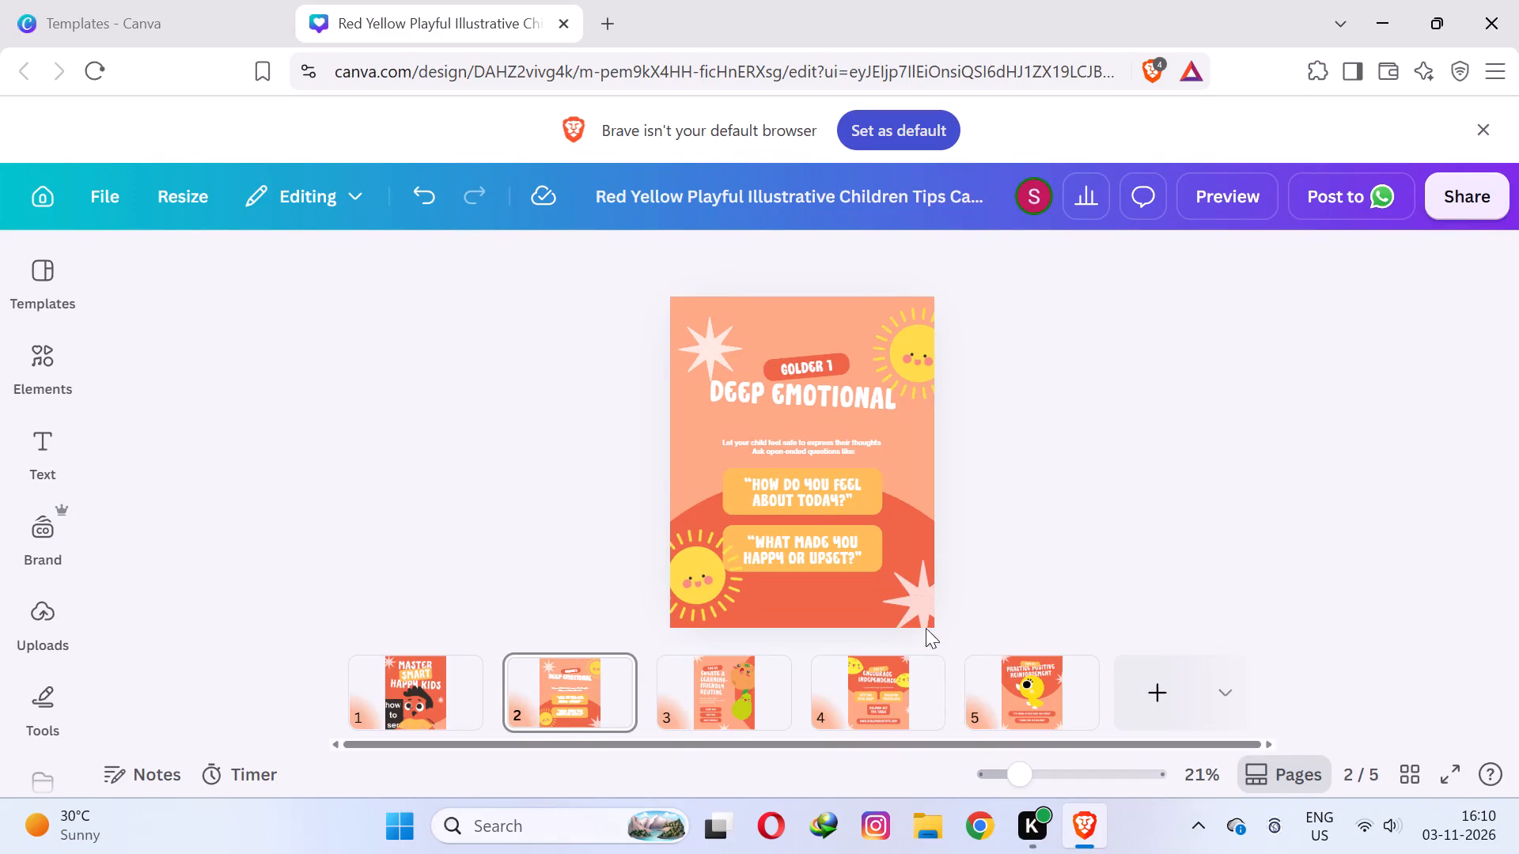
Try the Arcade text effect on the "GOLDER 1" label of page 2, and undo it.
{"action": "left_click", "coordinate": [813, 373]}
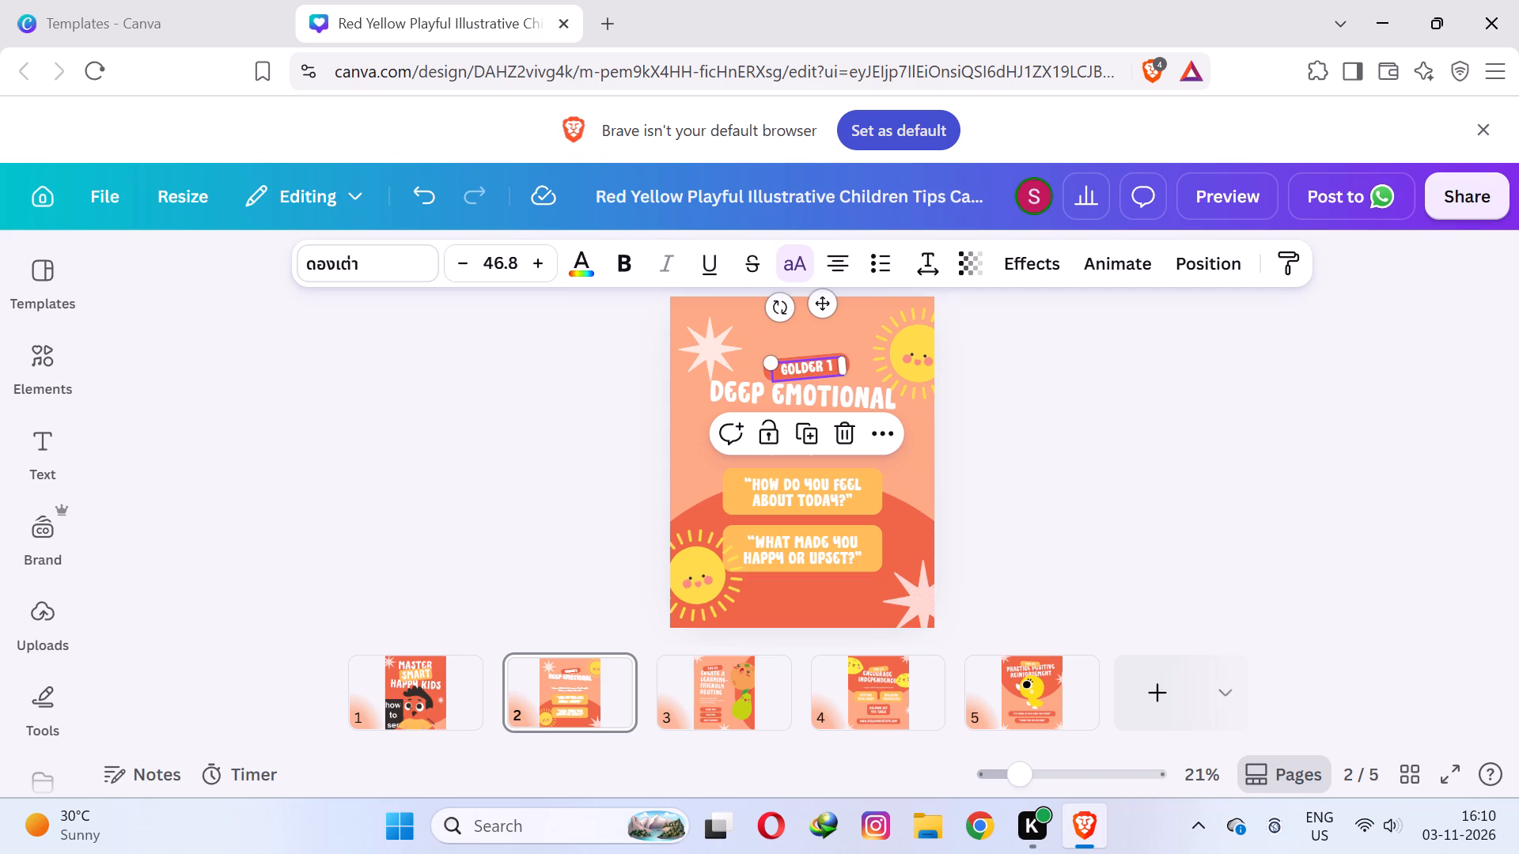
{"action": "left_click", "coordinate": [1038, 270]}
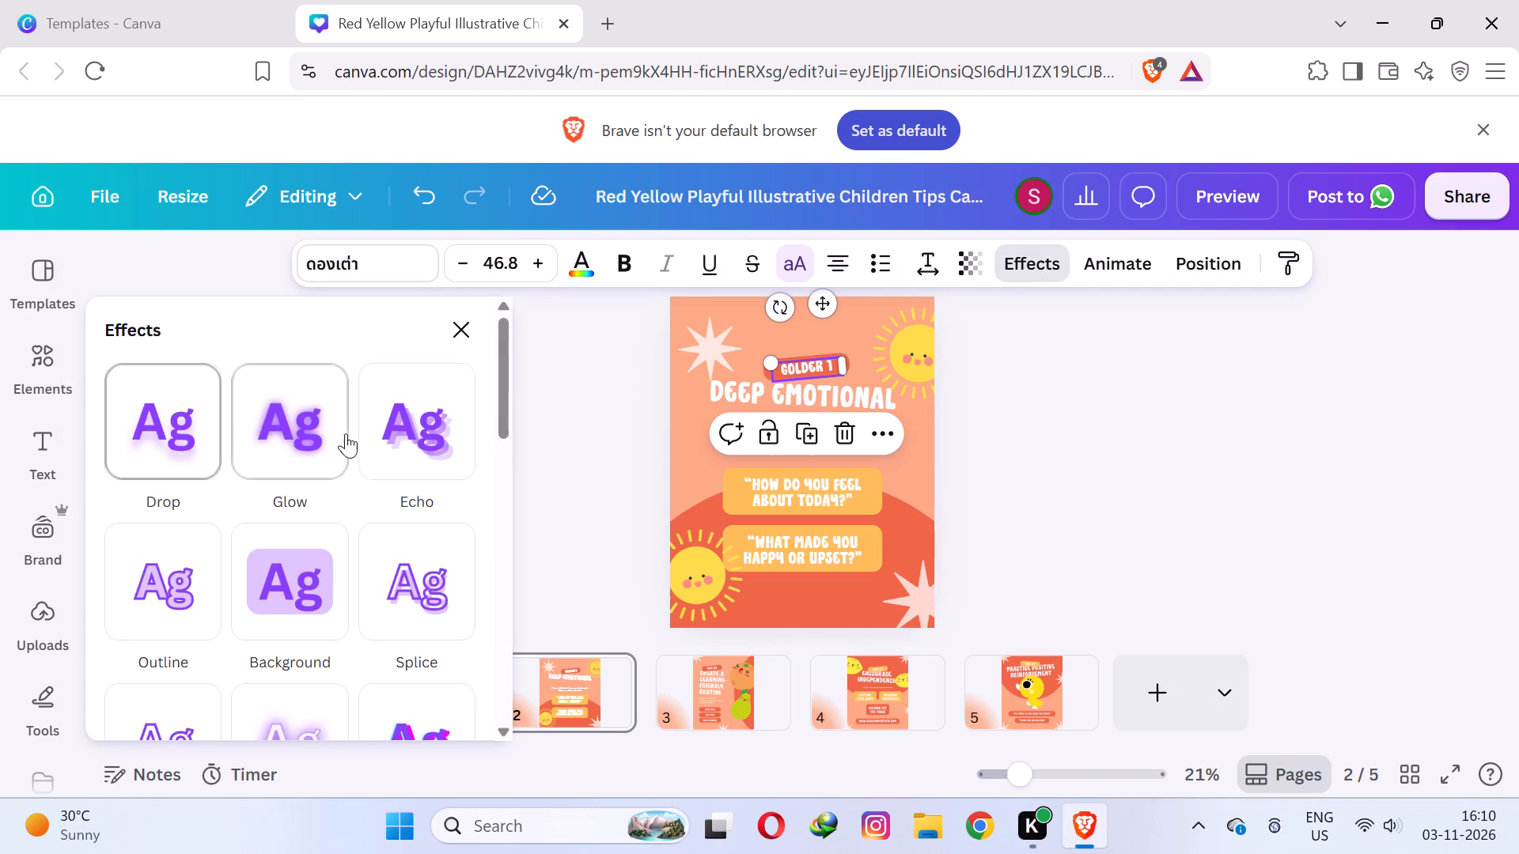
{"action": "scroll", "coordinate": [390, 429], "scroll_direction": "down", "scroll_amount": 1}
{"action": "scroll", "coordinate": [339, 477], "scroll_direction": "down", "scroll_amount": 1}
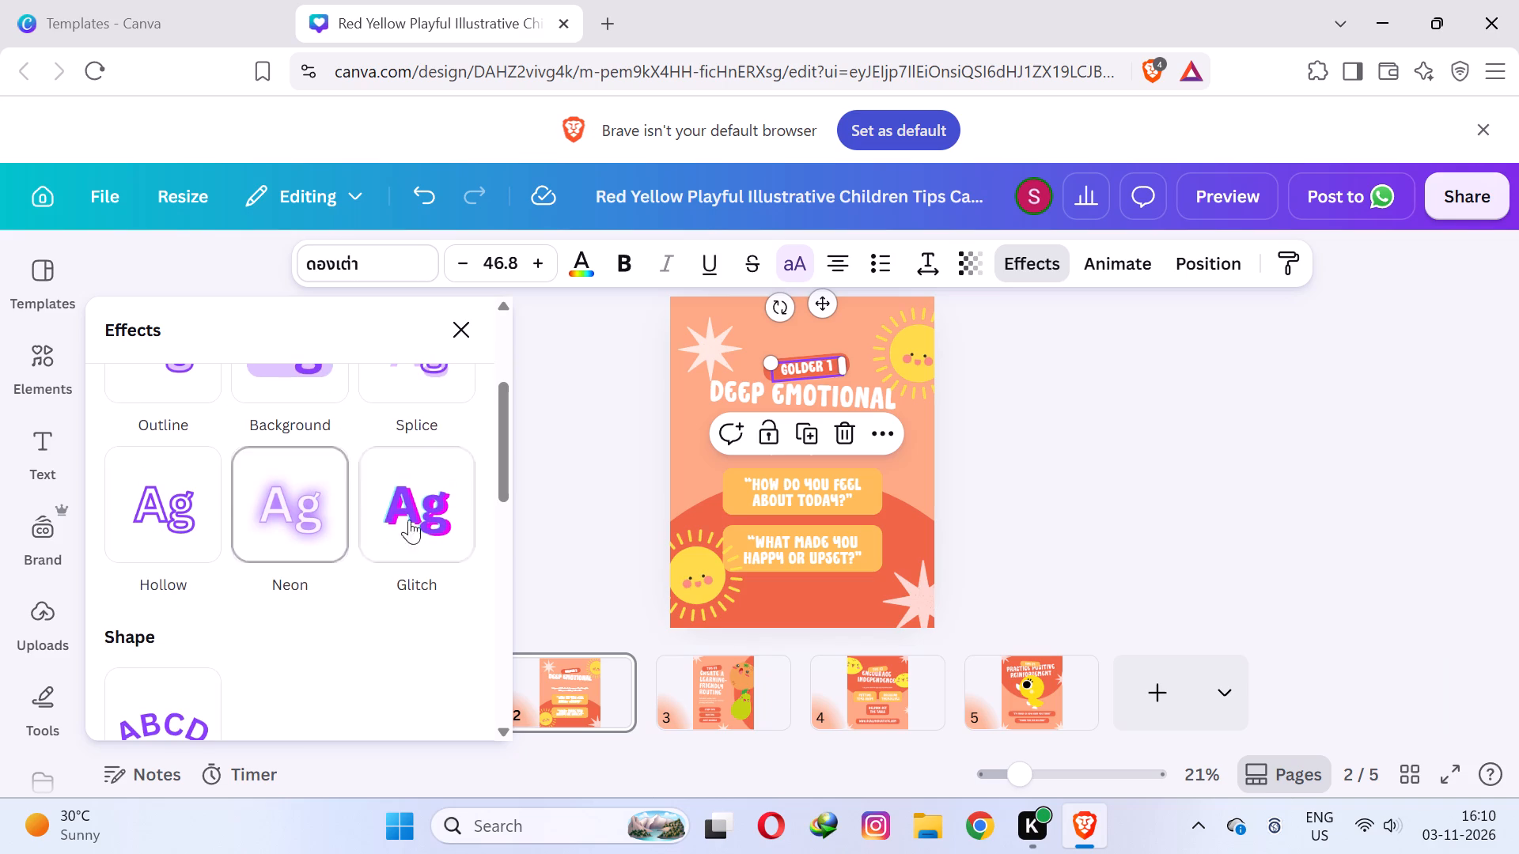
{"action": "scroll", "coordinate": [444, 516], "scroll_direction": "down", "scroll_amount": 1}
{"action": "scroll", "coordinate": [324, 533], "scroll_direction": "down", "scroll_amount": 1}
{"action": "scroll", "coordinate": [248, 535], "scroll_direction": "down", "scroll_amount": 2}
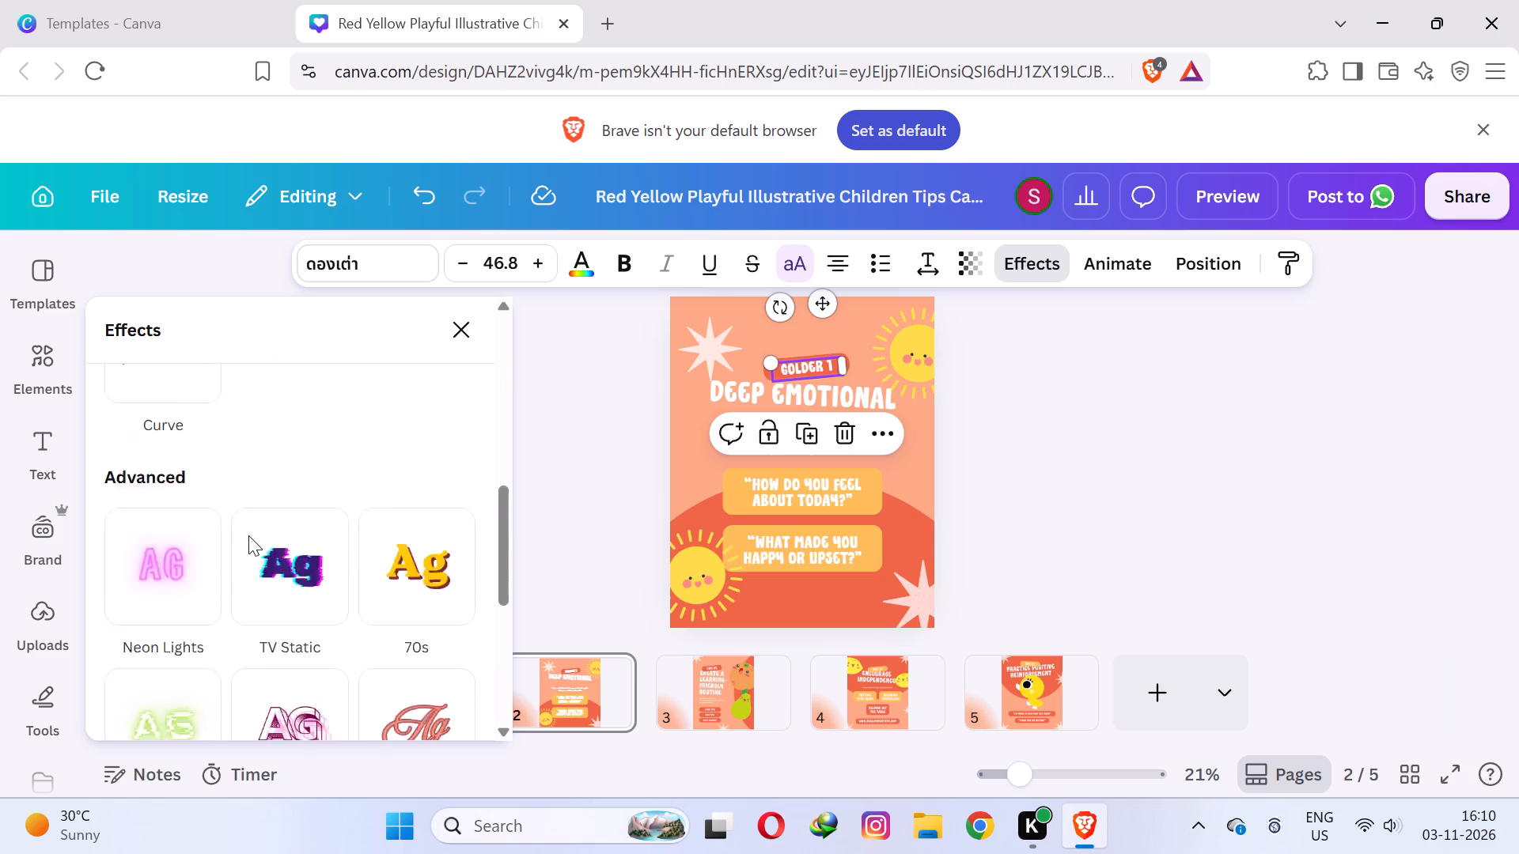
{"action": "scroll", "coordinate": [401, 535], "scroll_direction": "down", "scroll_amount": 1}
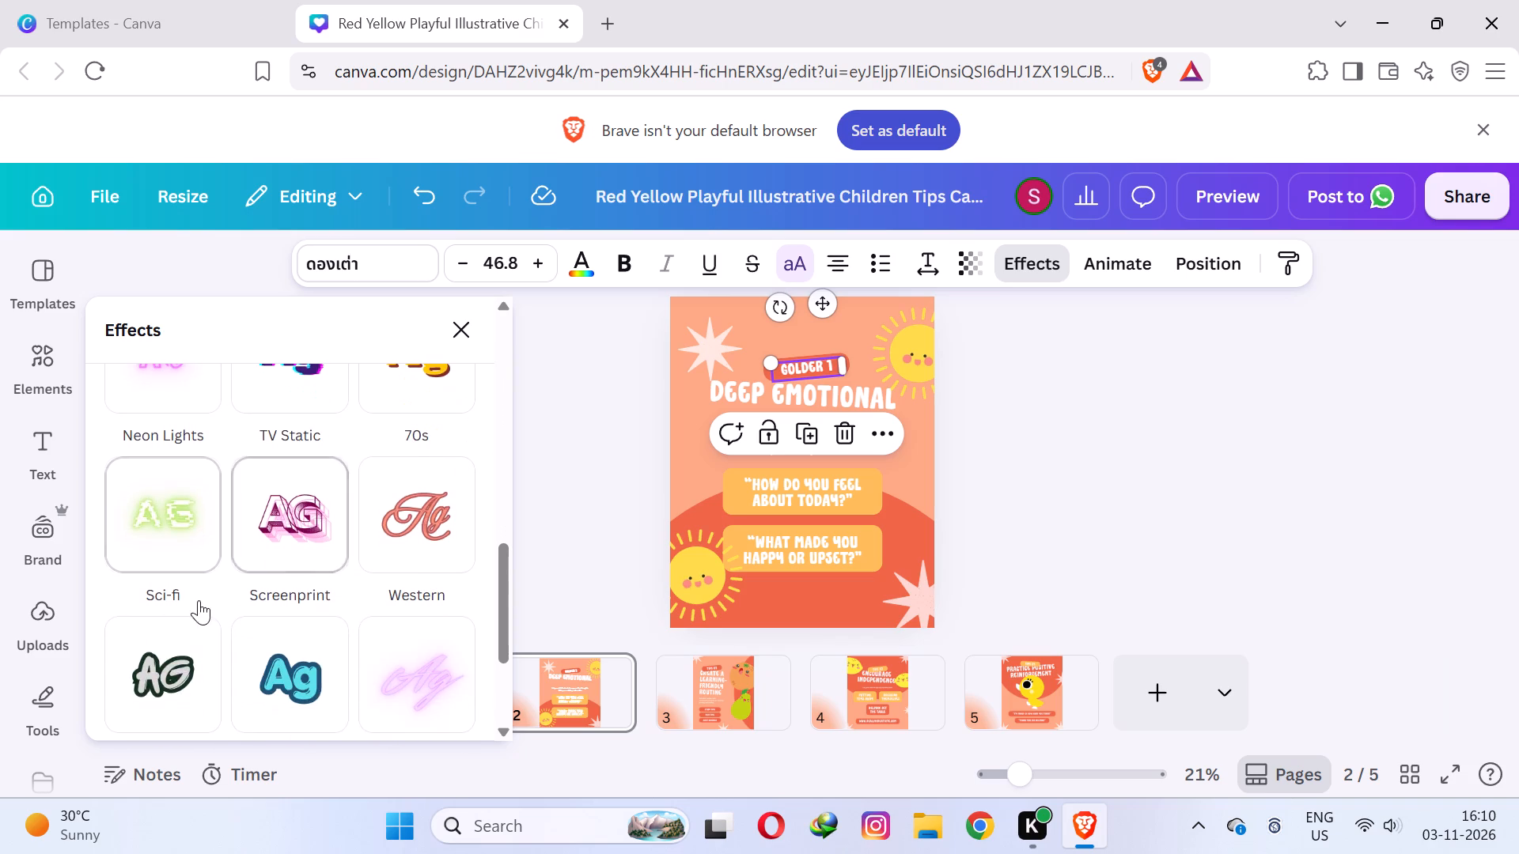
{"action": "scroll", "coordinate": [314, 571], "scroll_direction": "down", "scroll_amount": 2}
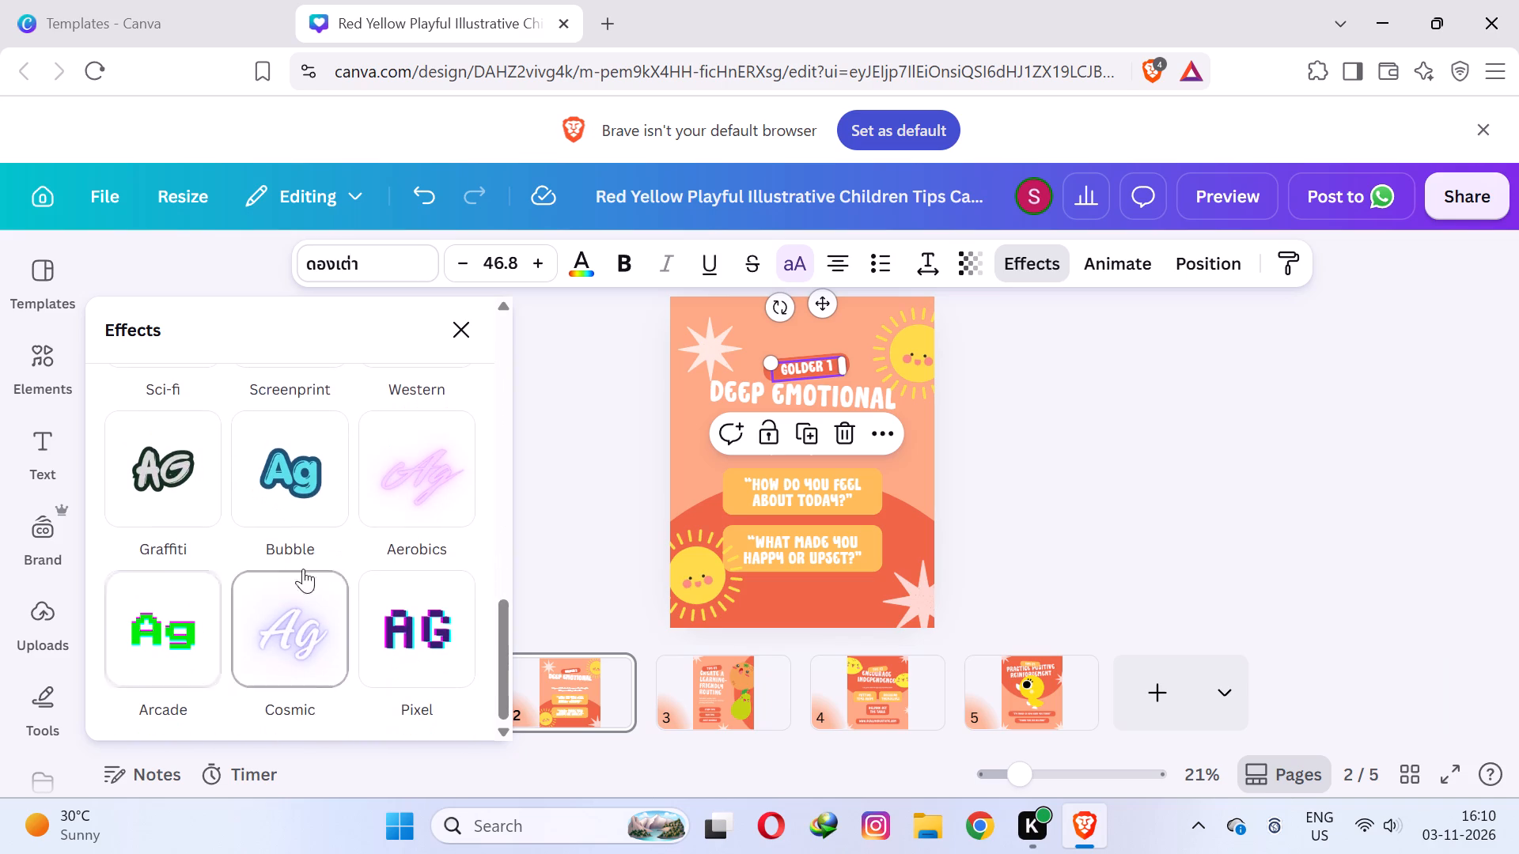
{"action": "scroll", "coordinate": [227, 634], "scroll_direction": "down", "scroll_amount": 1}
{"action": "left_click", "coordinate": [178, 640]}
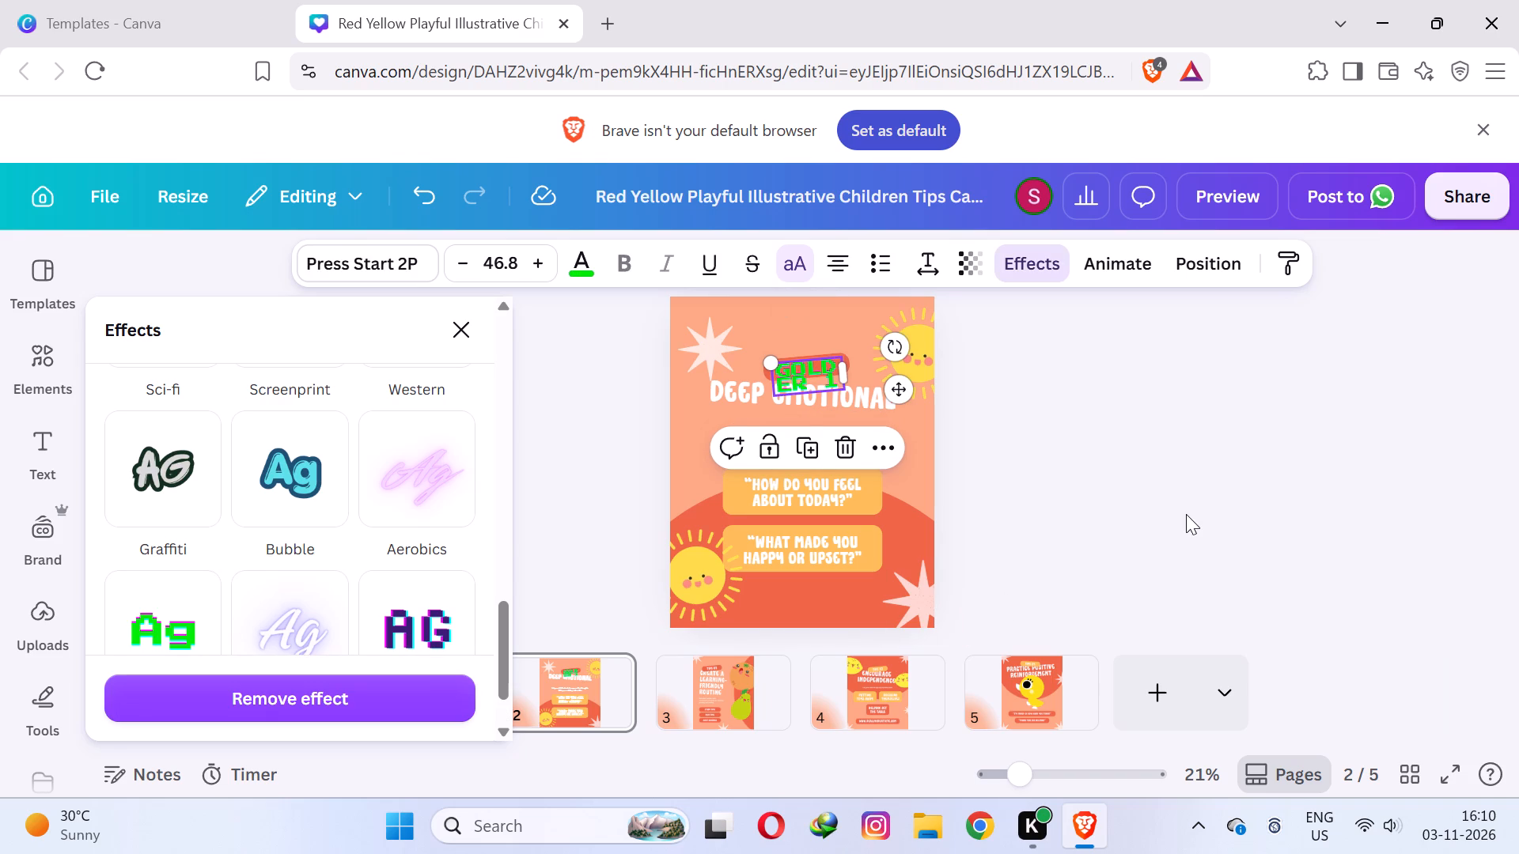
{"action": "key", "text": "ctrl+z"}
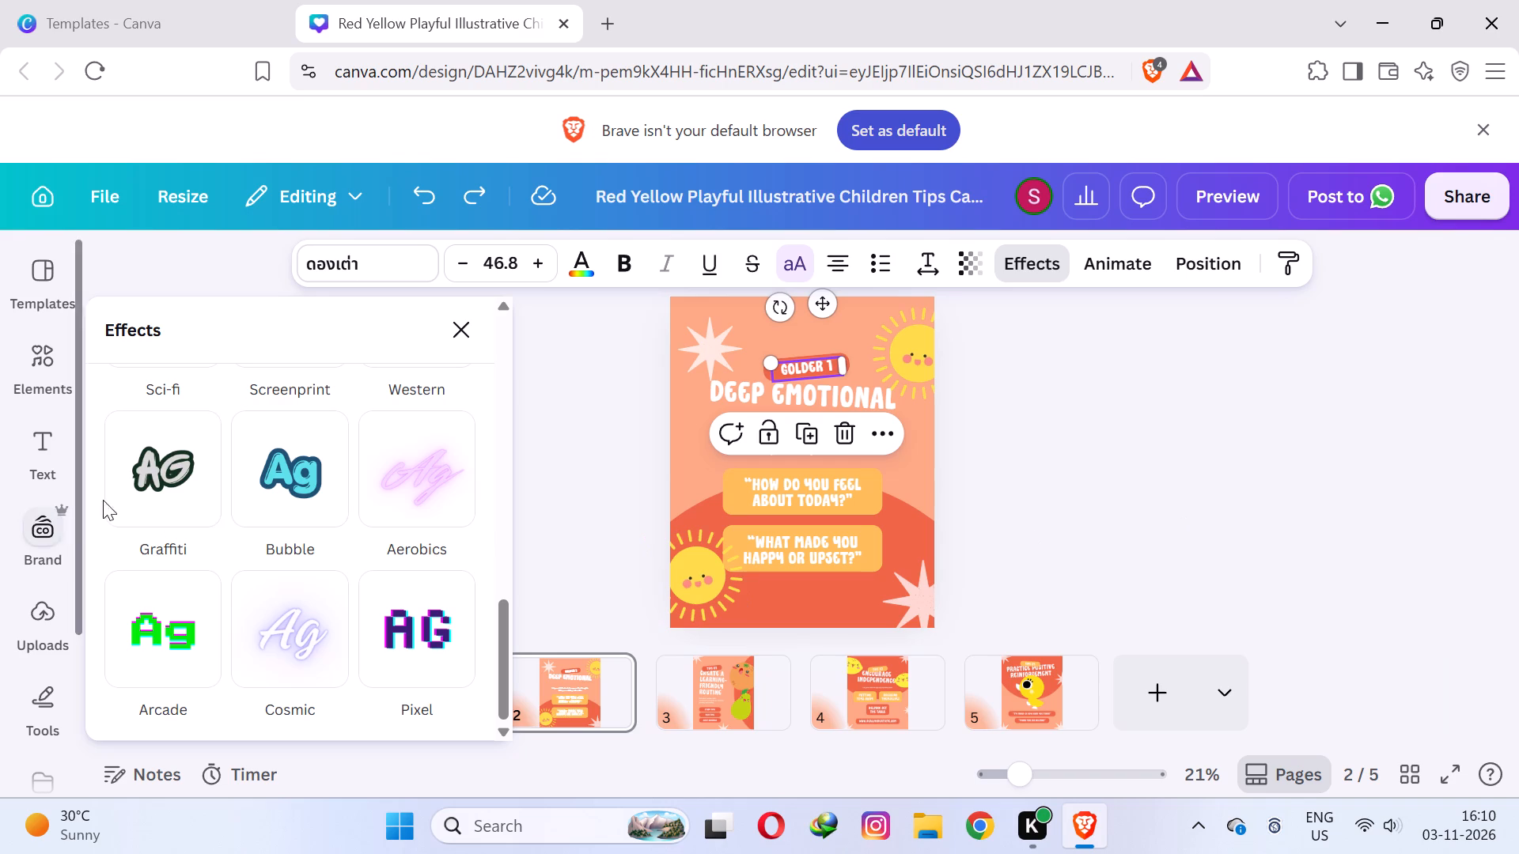
Apply the Graffiti text effect to the "DEEP EMOTIONAL" heading on page 2.
{"action": "left_click", "coordinate": [832, 396]}
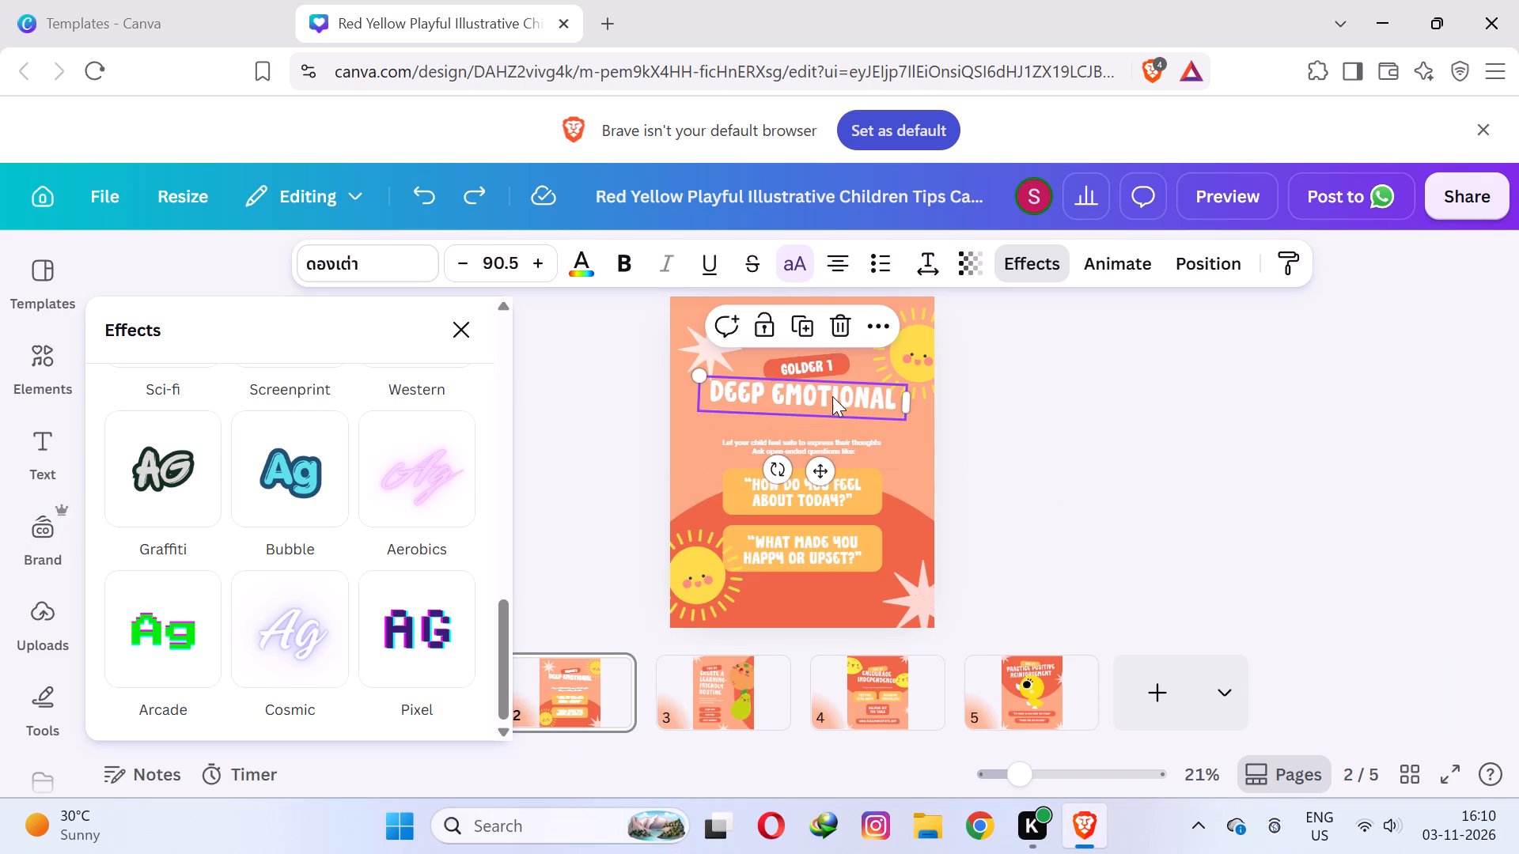
{"action": "left_click", "coordinate": [203, 477]}
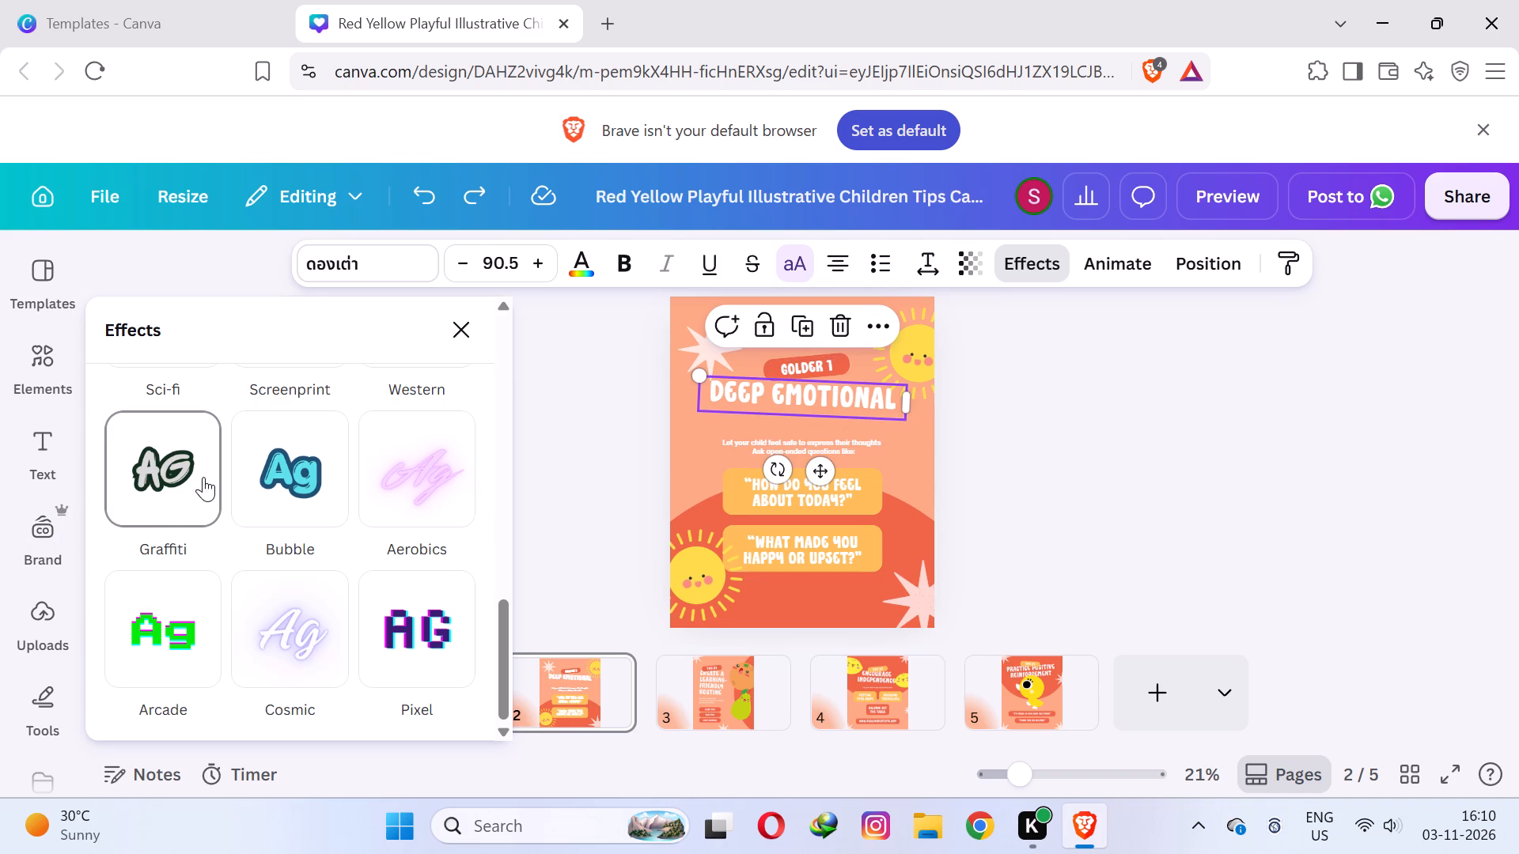
{"action": "left_click", "coordinate": [1017, 479]}
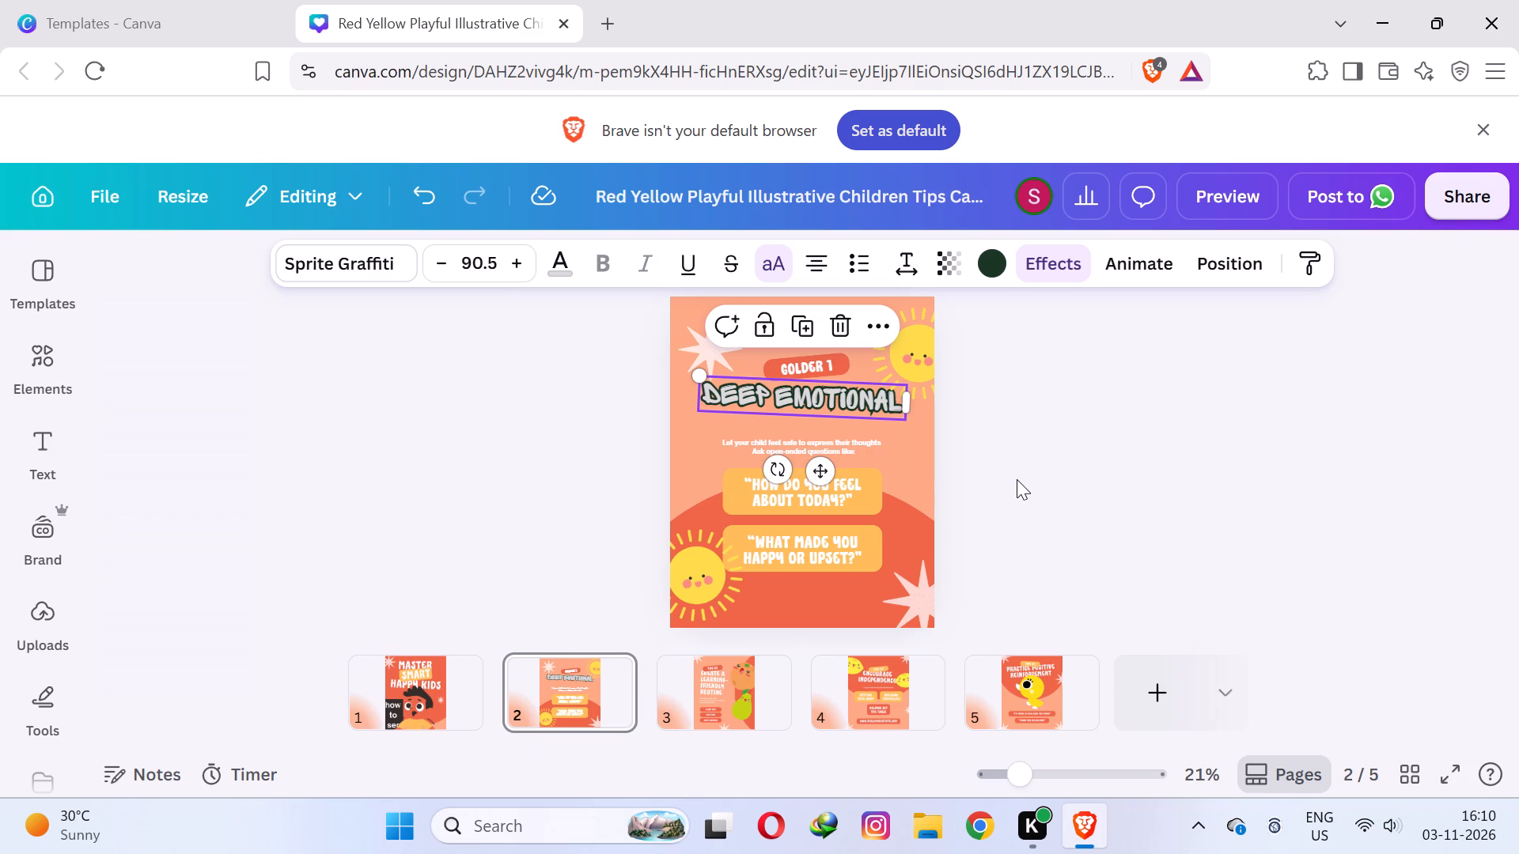
Increase the page 2 body text to font size 27 and move it up to just under the "DEEP EMOTIONAL" heading.
{"action": "scroll", "coordinate": [1017, 479], "scroll_direction": "up", "scroll_amount": 1}
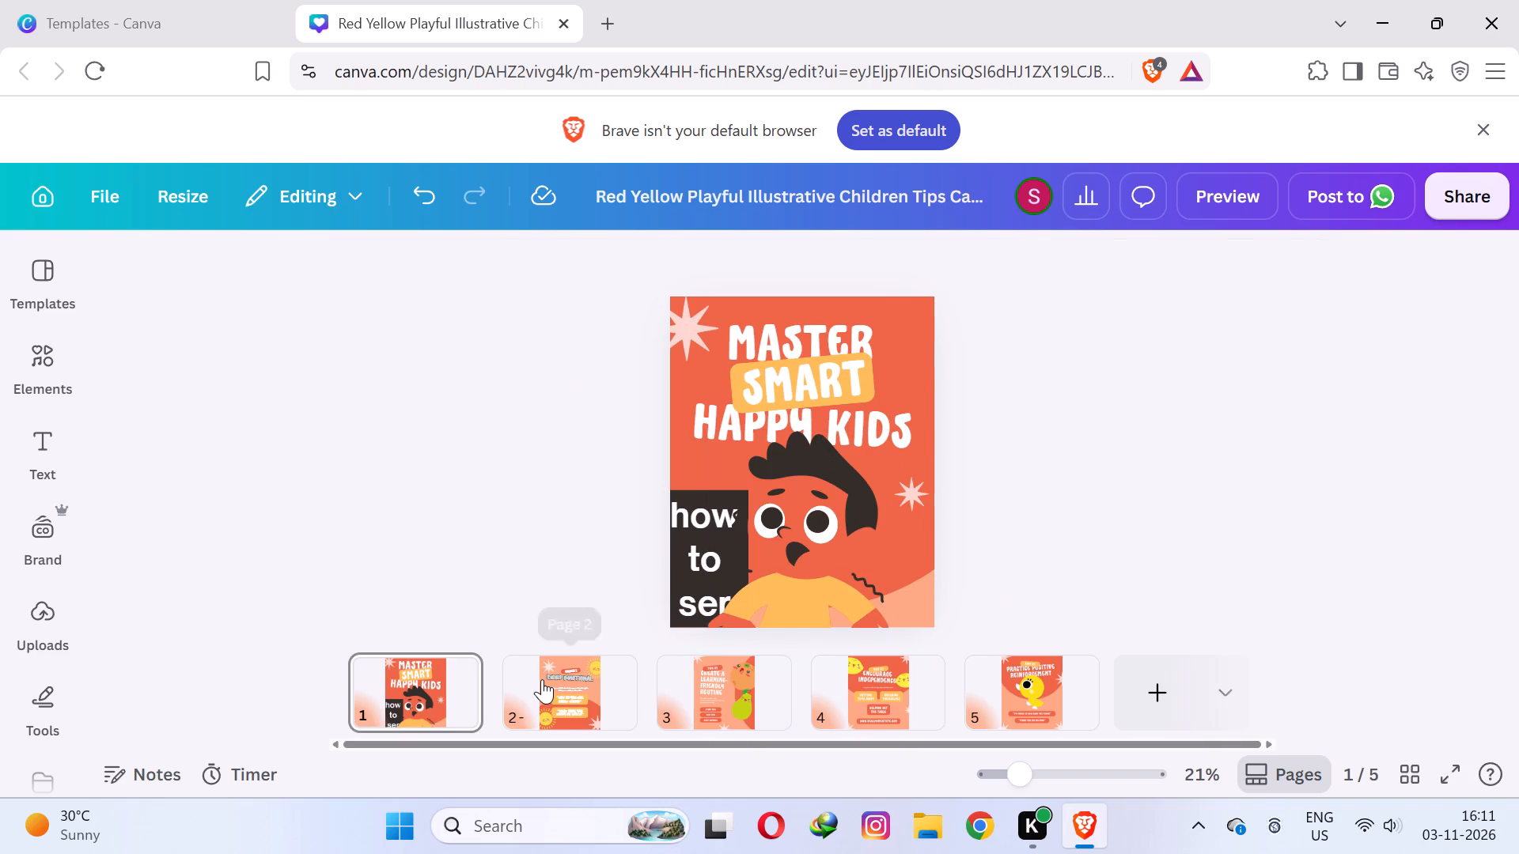
{"action": "left_click", "coordinate": [542, 679]}
{"action": "left_click", "coordinate": [801, 449]}
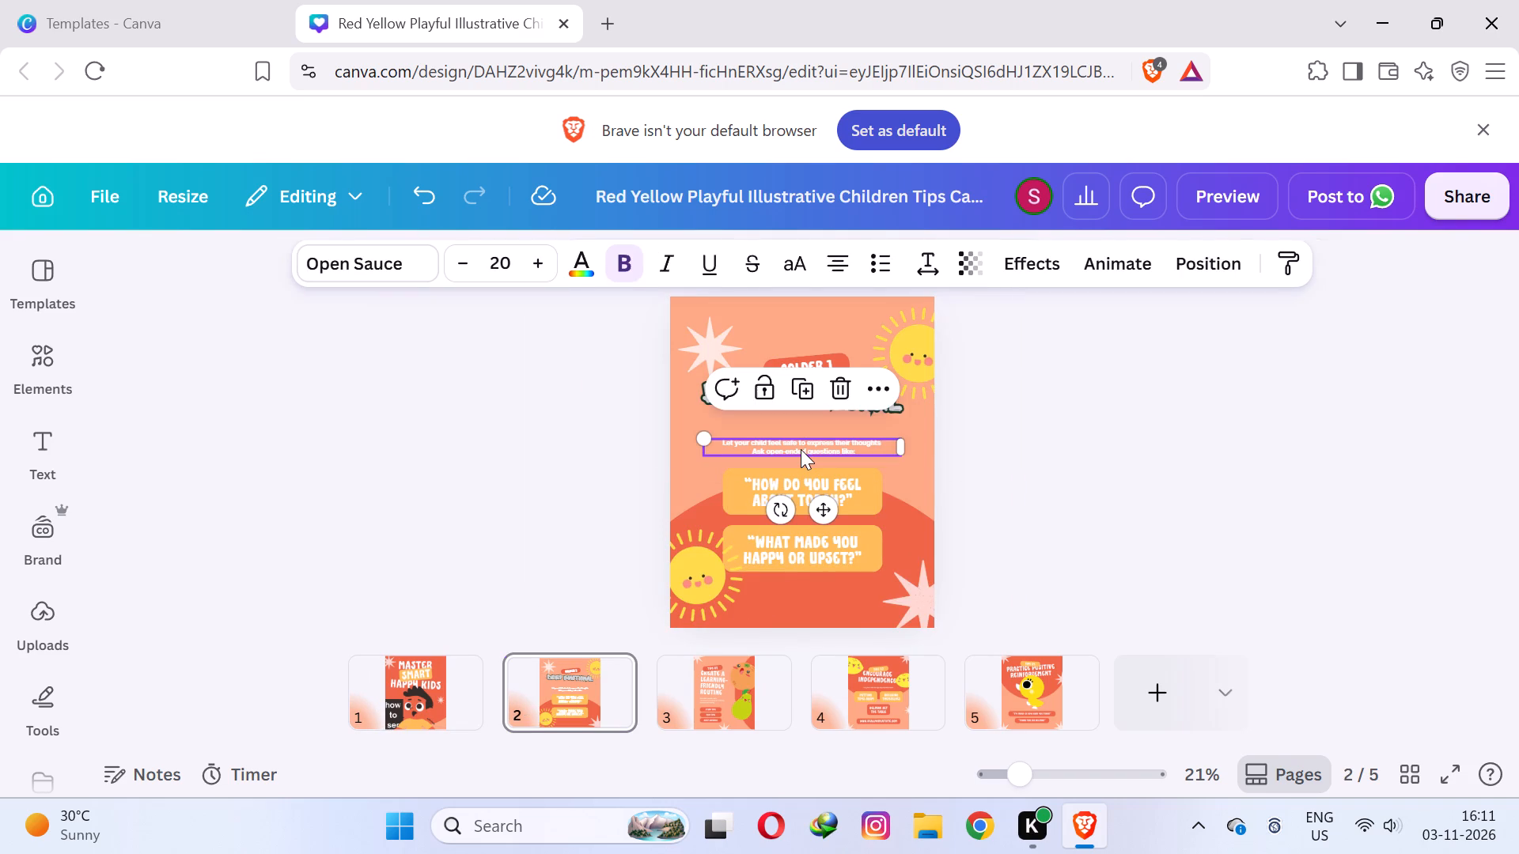
{"action": "left_click", "coordinate": [544, 259]}
{"action": "triple_click", "coordinate": [544, 259]}
{"action": "triple_click", "coordinate": [544, 259]}
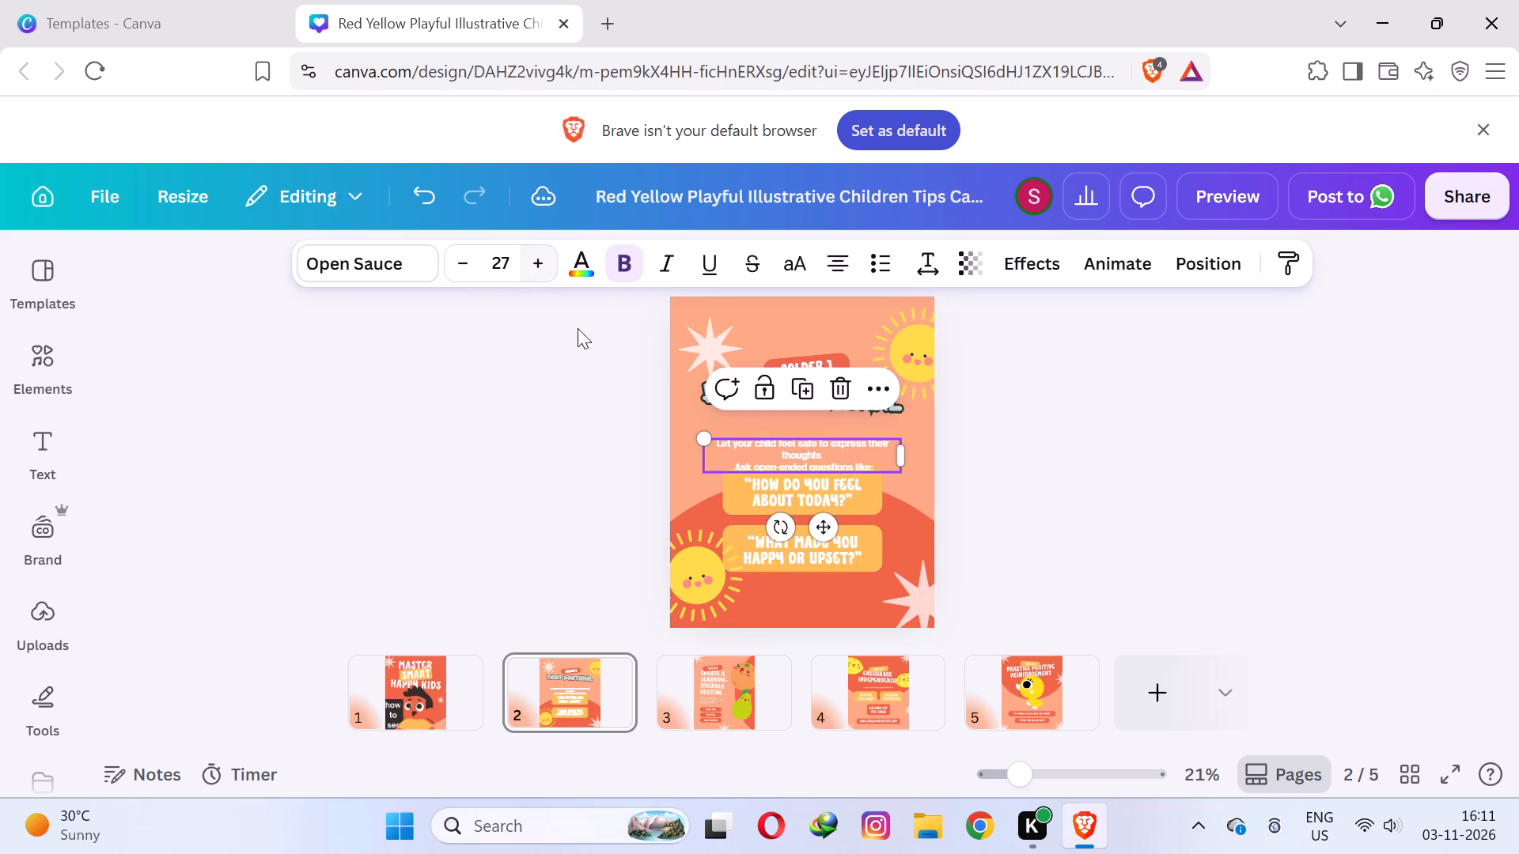
{"action": "left_click_drag", "start_coordinate": [780, 463], "coordinate": [791, 439]}
{"action": "left_click", "coordinate": [1175, 498]}
{"action": "triple_click", "coordinate": [828, 436]}
{"action": "left_click", "coordinate": [828, 436]}
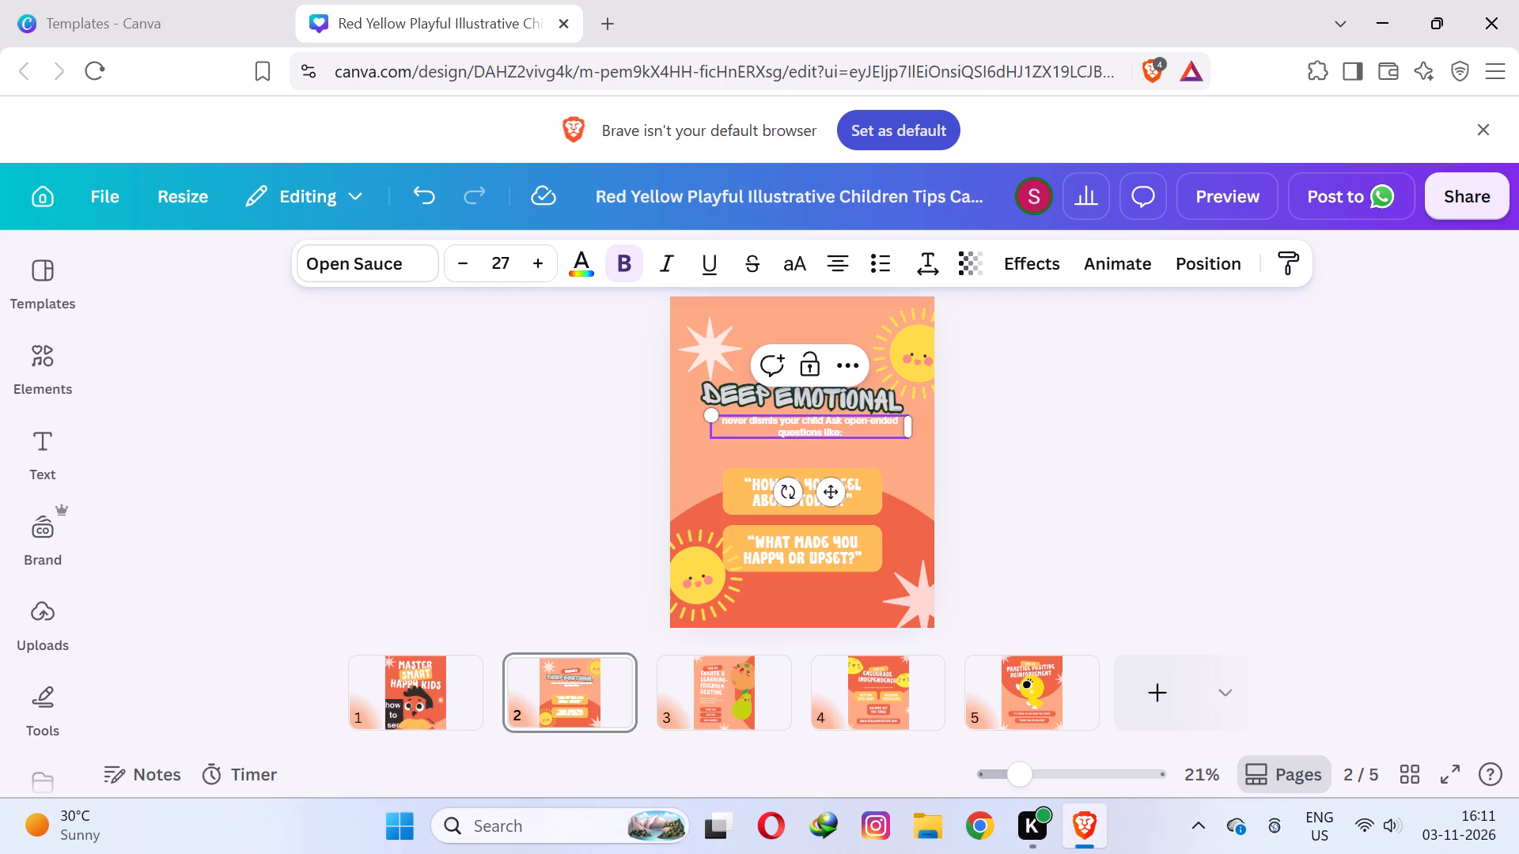
{"action": "type", "text": "create a judgment free"}
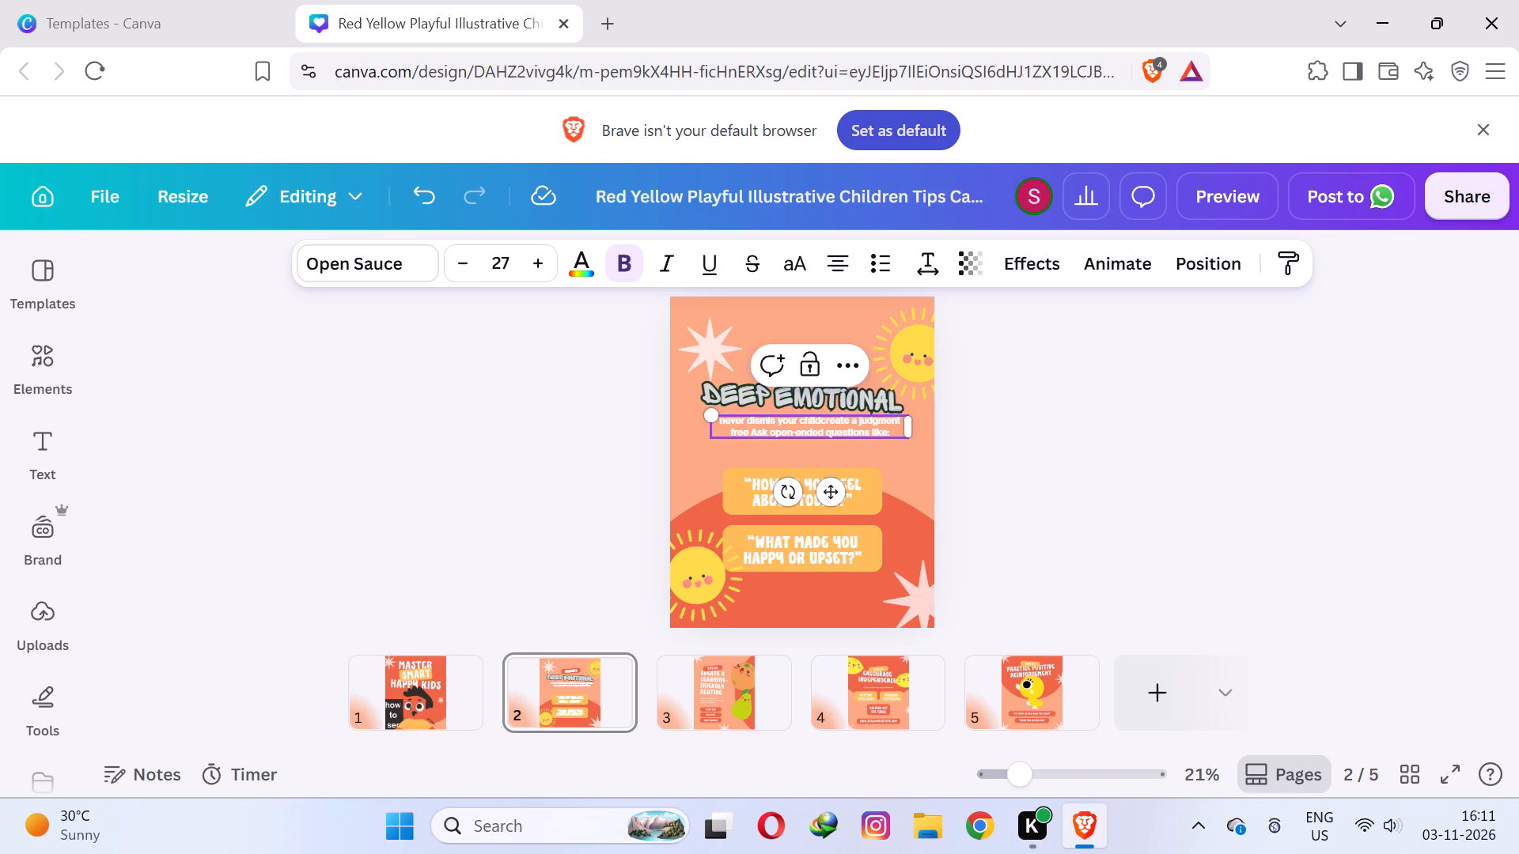
{"action": "key", "text": "period"}
{"action": "left_click", "coordinate": [986, 440]}
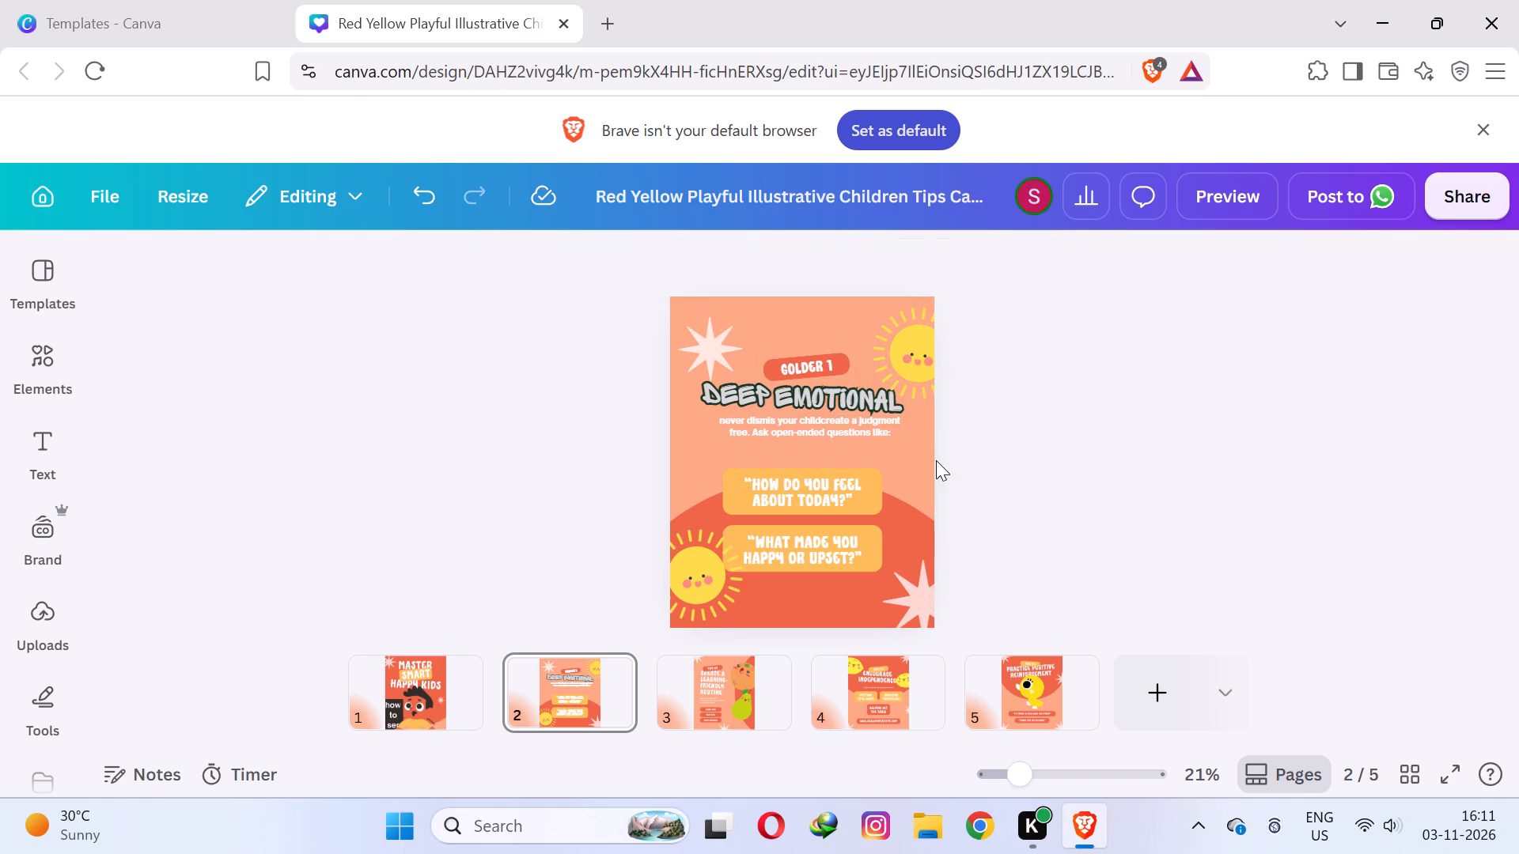
Enlarge the body text block under the heading proportionally to about font size 30.8.
{"action": "left_click", "coordinate": [873, 431]}
{"action": "left_click_drag", "start_coordinate": [903, 440], "coordinate": [927, 477]}
{"action": "left_click", "coordinate": [1083, 483]}
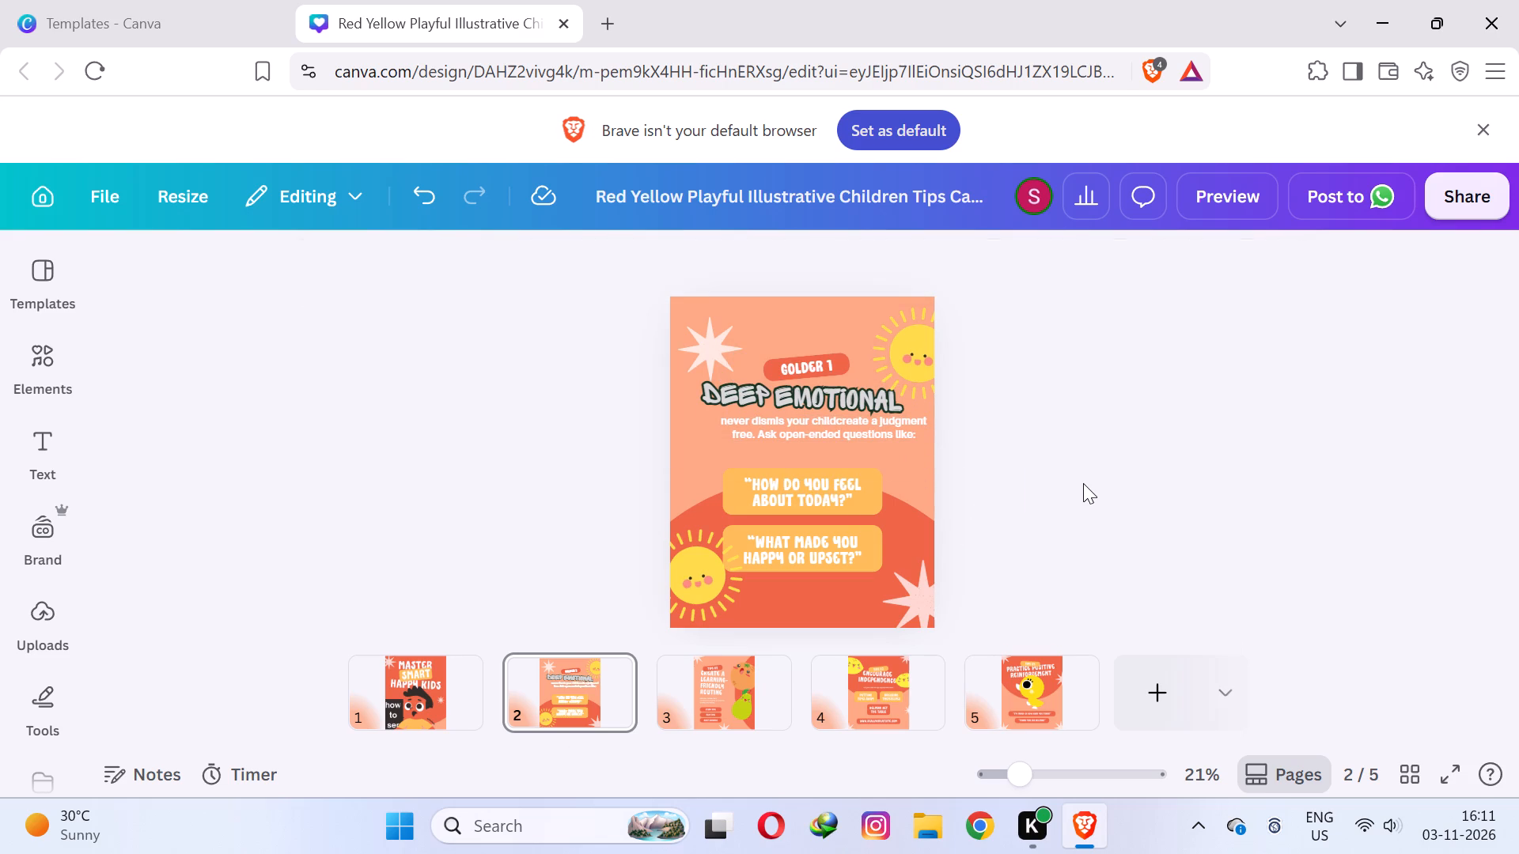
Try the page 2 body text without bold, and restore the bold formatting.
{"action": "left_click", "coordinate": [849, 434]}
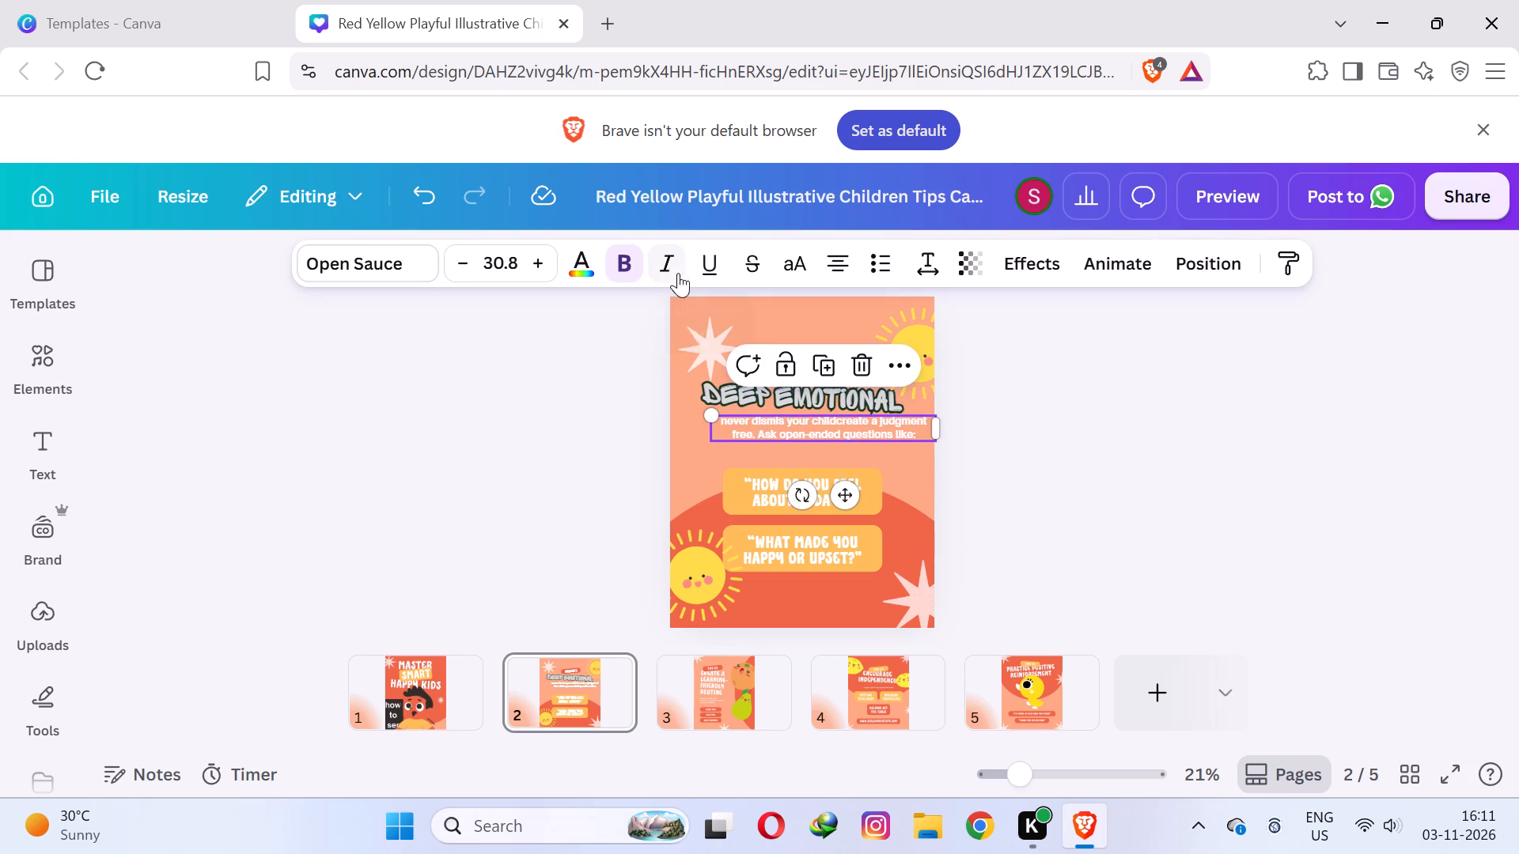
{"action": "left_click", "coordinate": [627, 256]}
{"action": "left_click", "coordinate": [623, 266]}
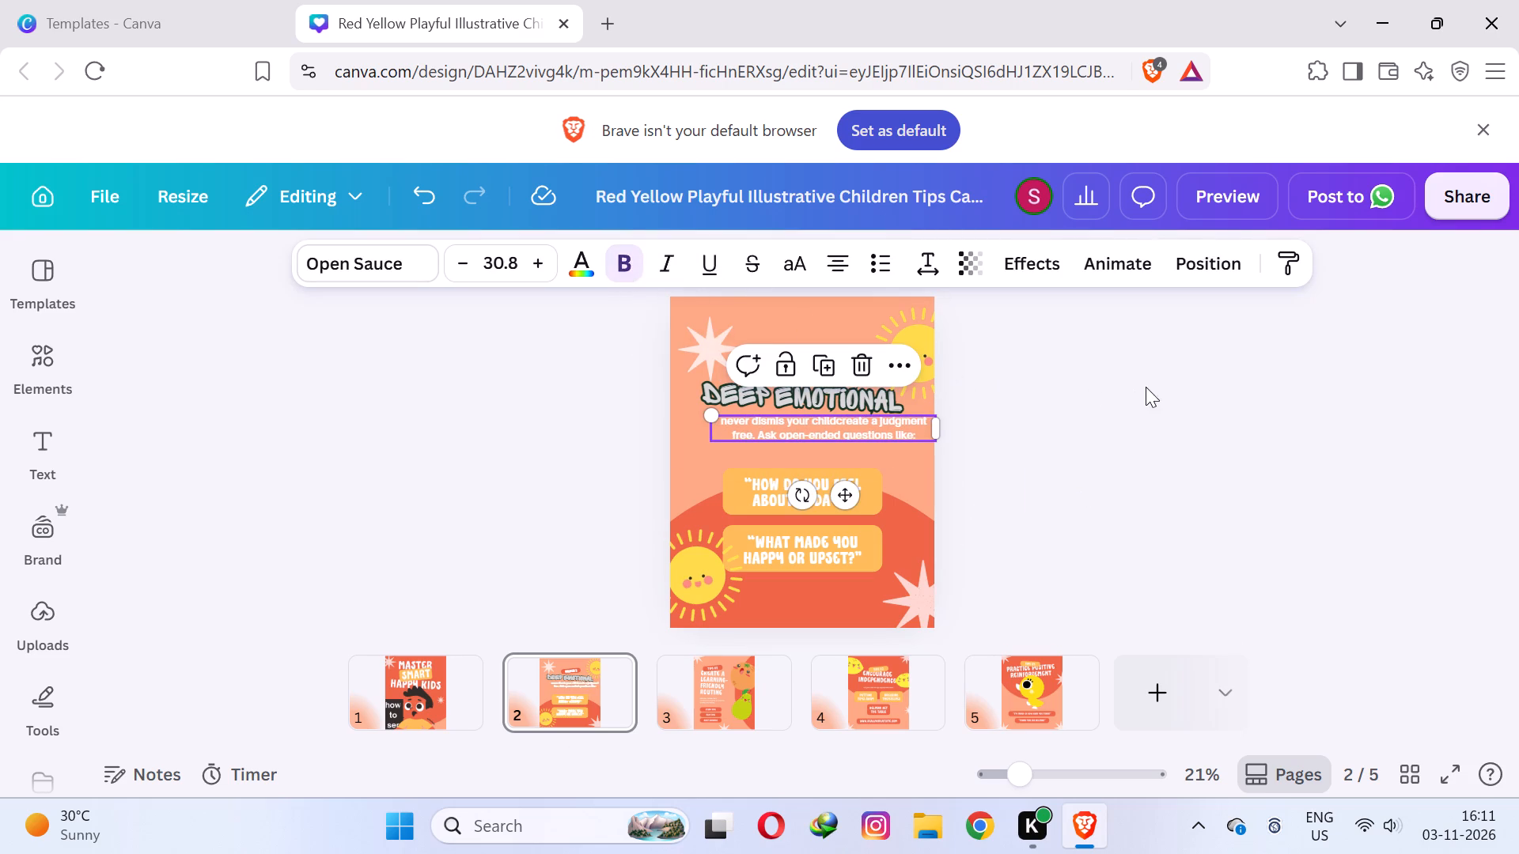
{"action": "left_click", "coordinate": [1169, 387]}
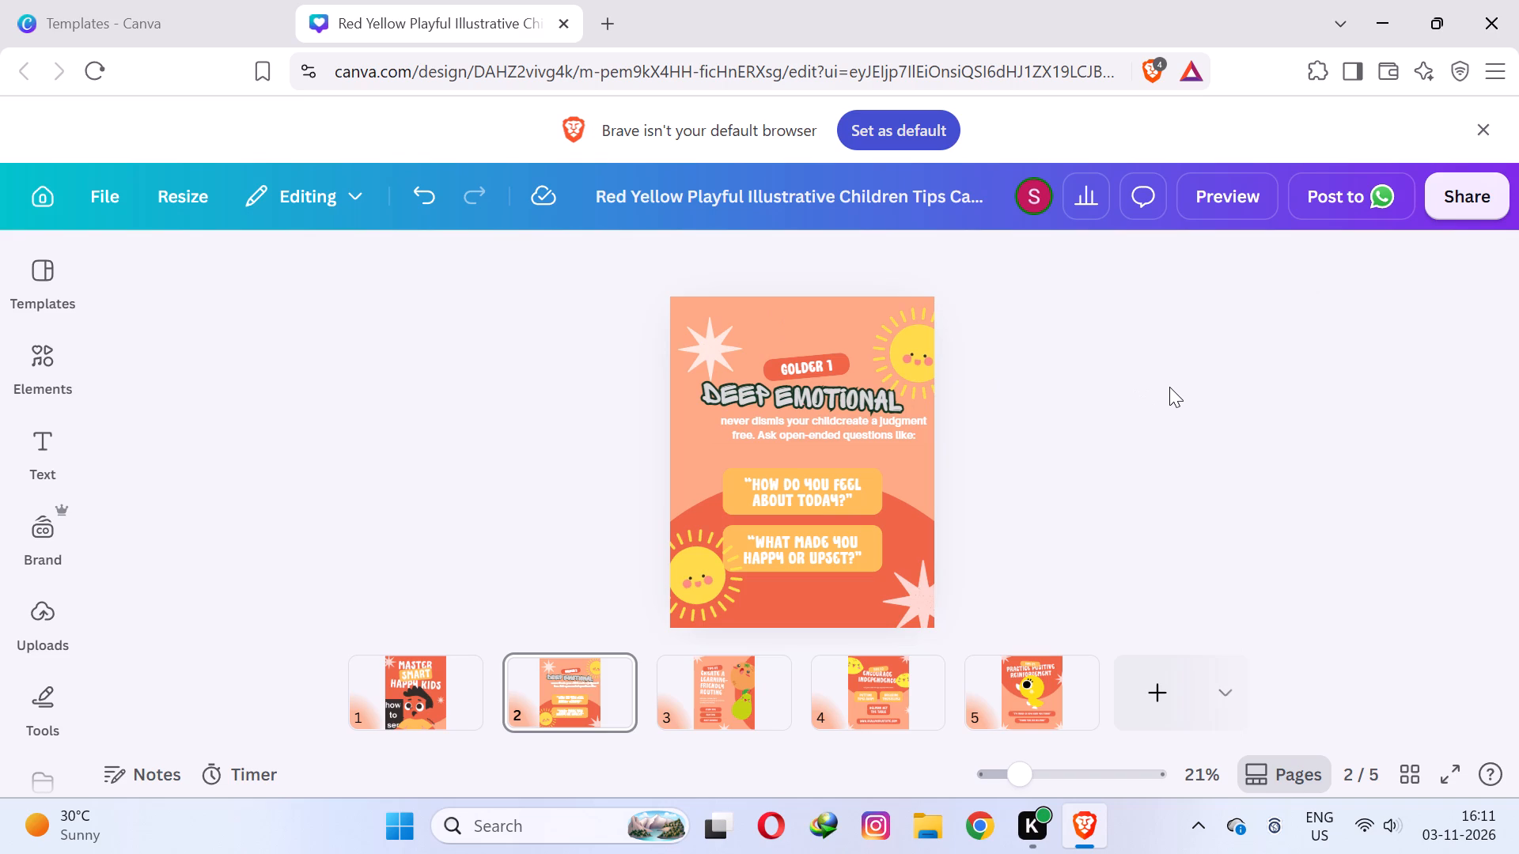
Recolour the page 2 body text, trying the design's yellow #ffde17 and settling on its orange-red.
{"action": "left_click", "coordinate": [888, 429]}
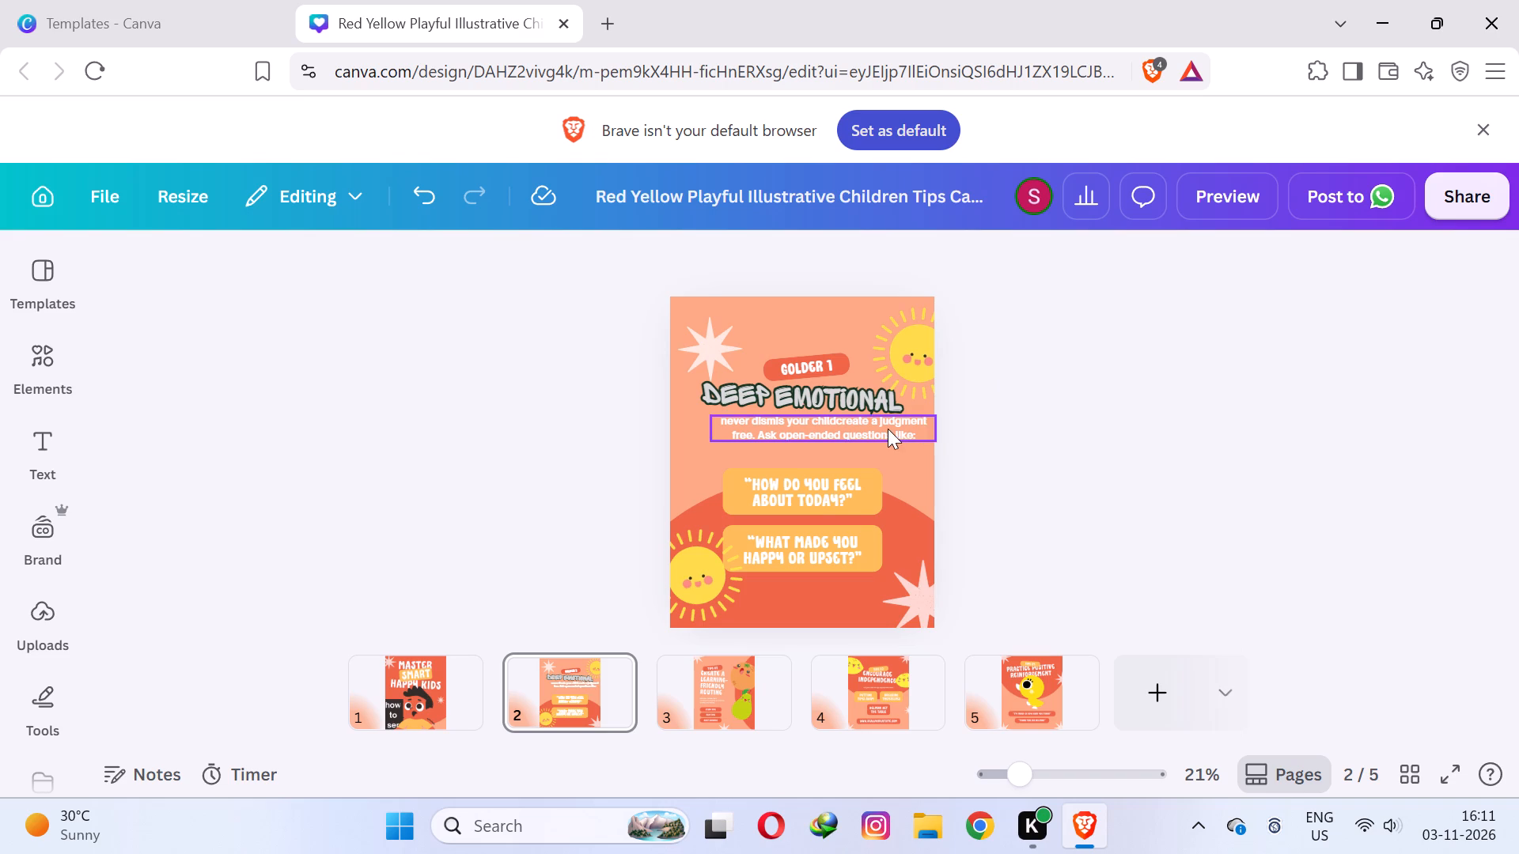
{"action": "left_click", "coordinate": [585, 262]}
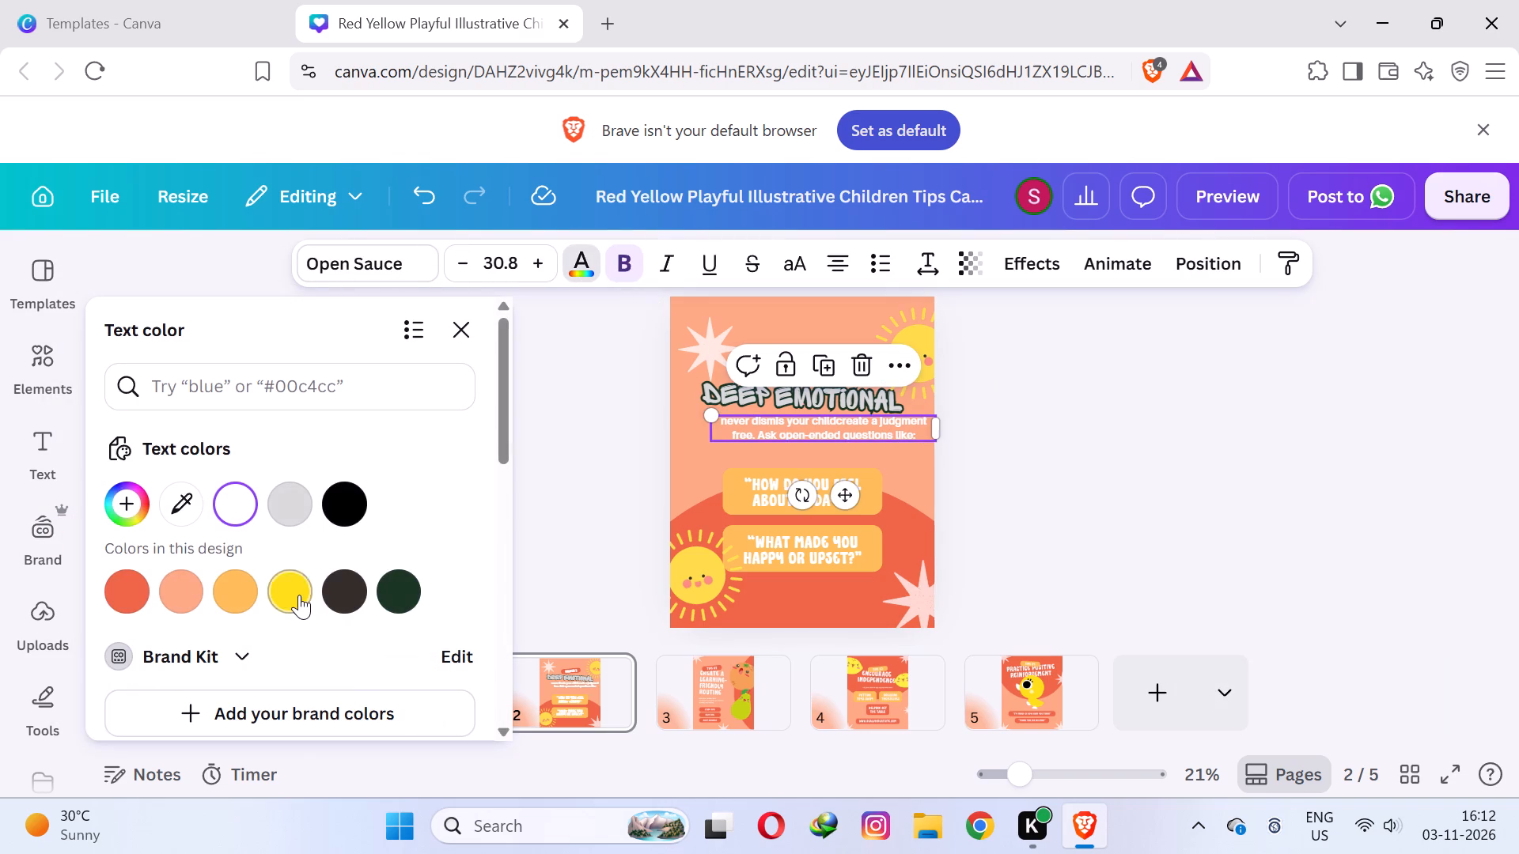
{"action": "left_click", "coordinate": [299, 595]}
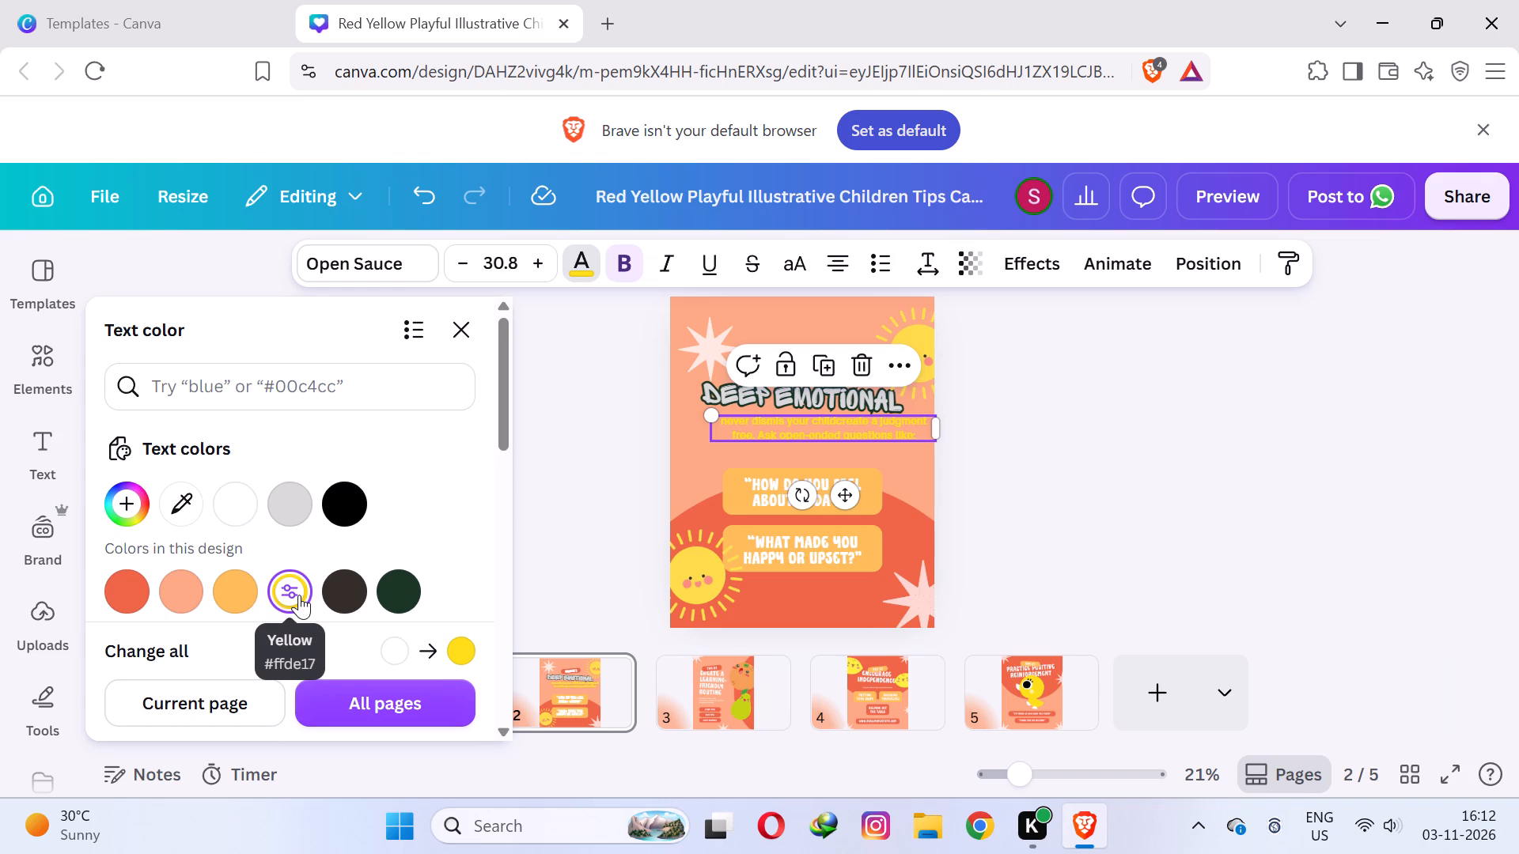
{"action": "left_click", "coordinate": [142, 587]}
{"action": "left_click", "coordinate": [1134, 559]}
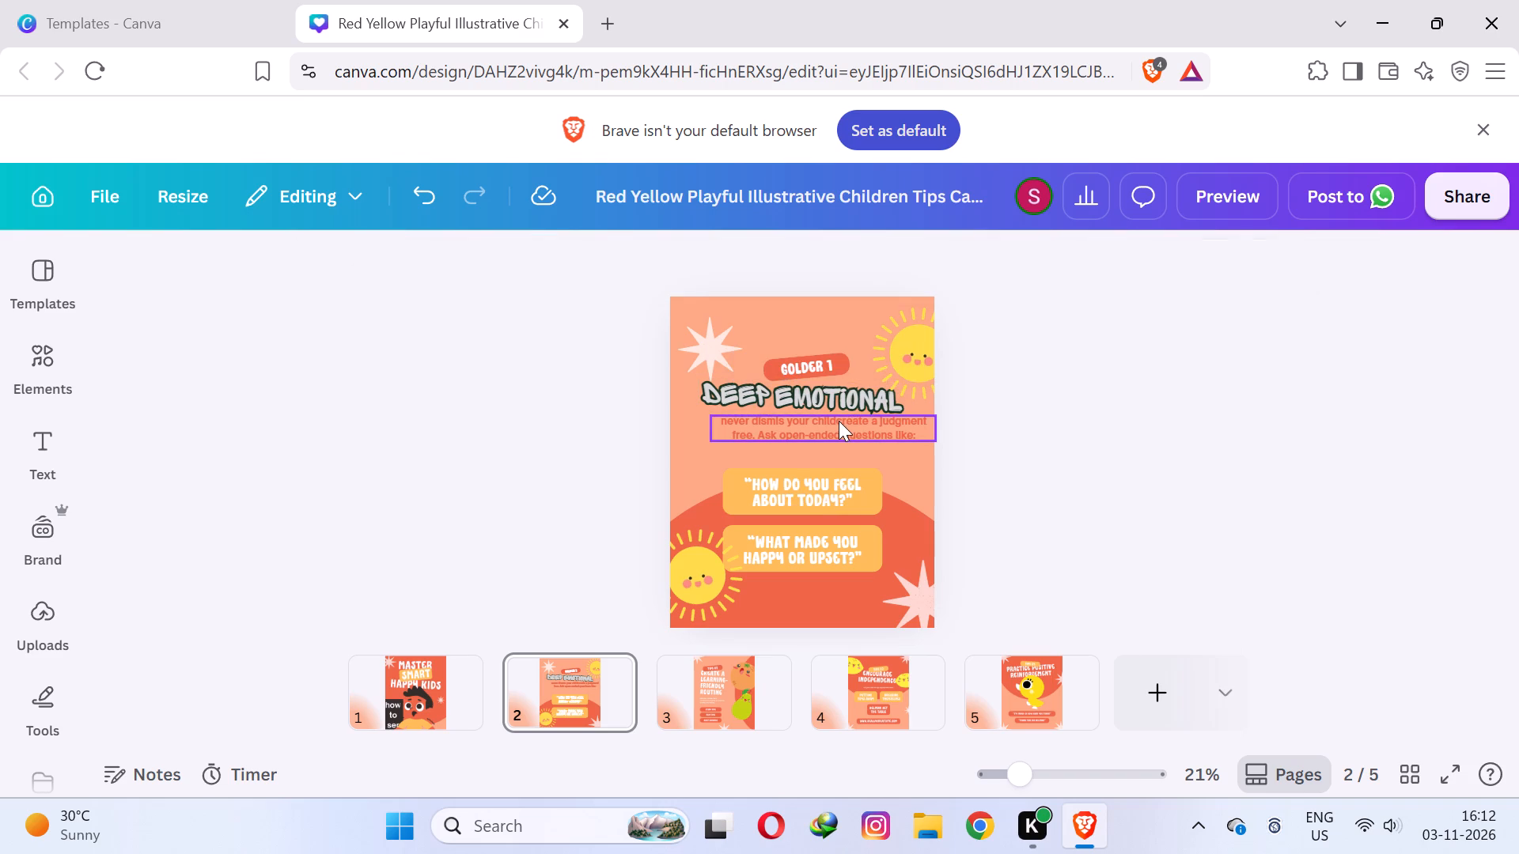
Shift the orange-red body text slightly left so it sits centred under the "DEEP EMOTIONAL" heading.
{"action": "left_click_drag", "start_coordinate": [839, 421], "coordinate": [817, 423]}
{"action": "left_click", "coordinate": [1150, 425]}
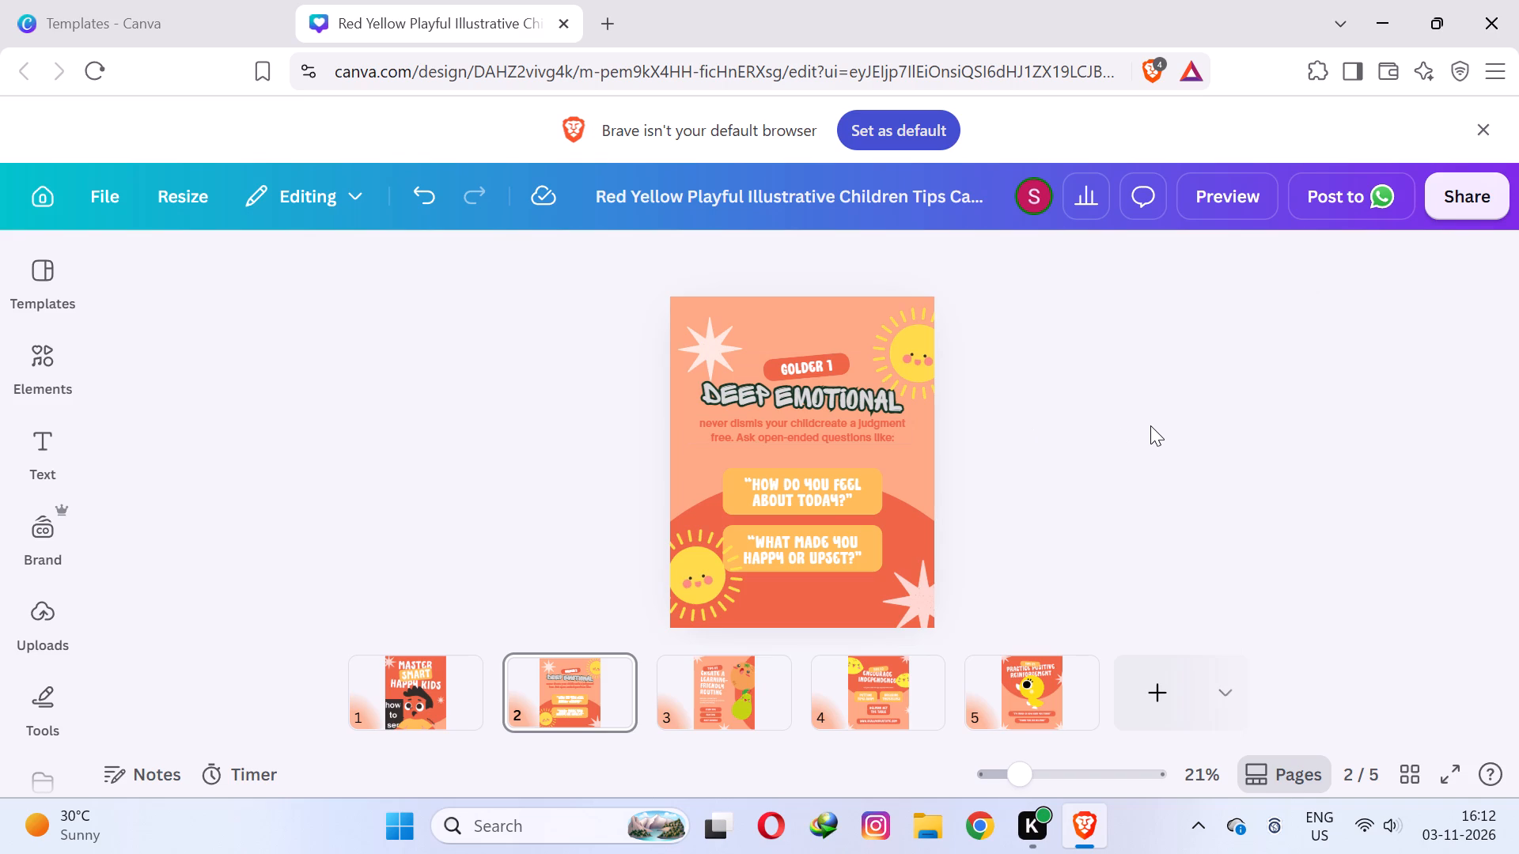
Replace the upper question "HOW DO YOU FEEL ABOUT TODAY?" with "what was best& hardhelp child".
{"action": "double_click", "coordinate": [824, 503]}
{"action": "key", "text": "w"}
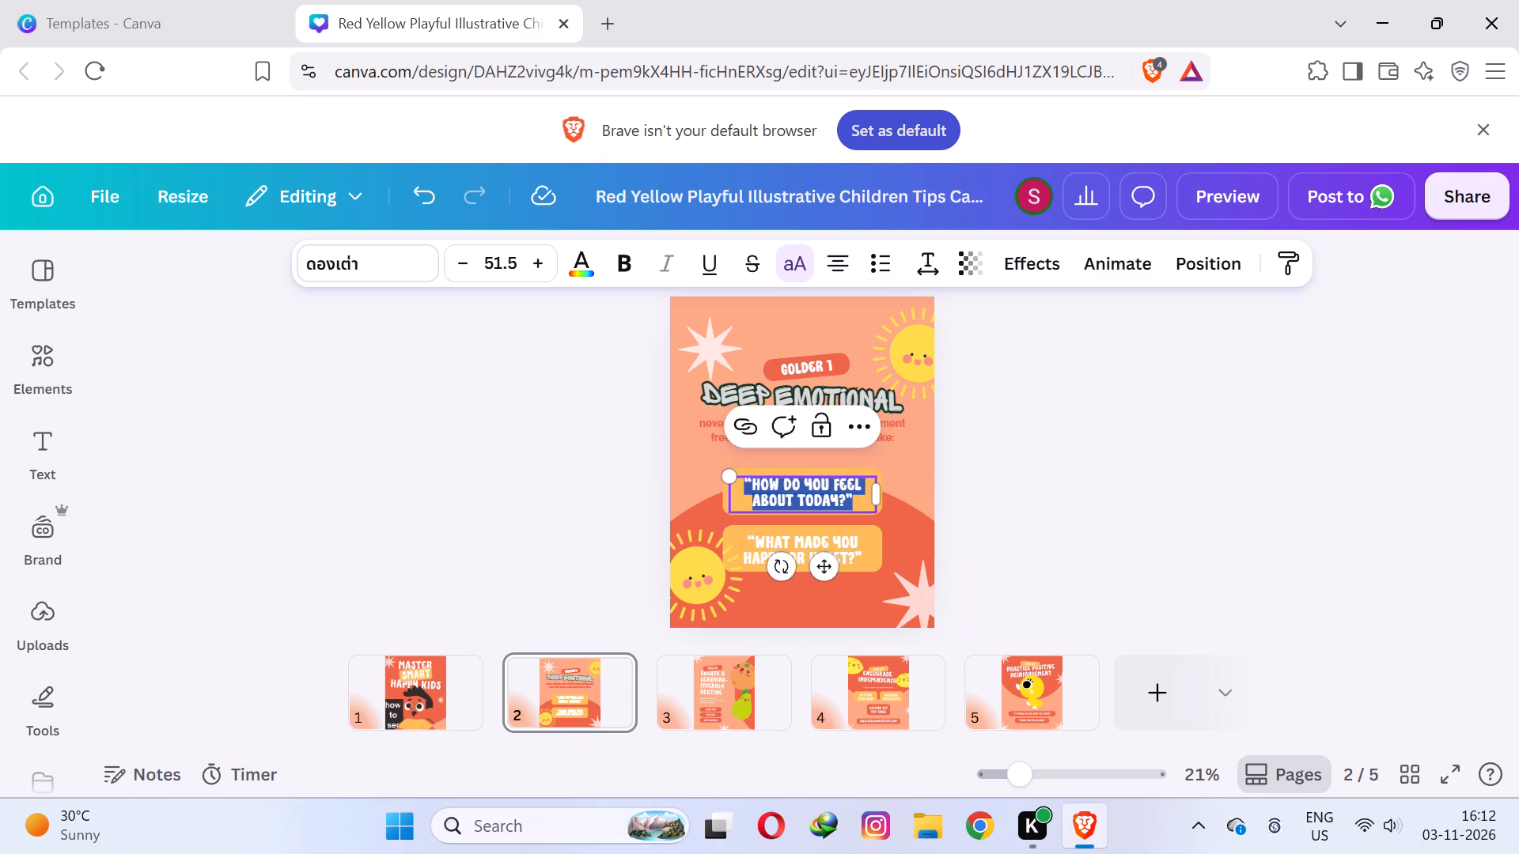
{"action": "type", "text": "hat was best"}
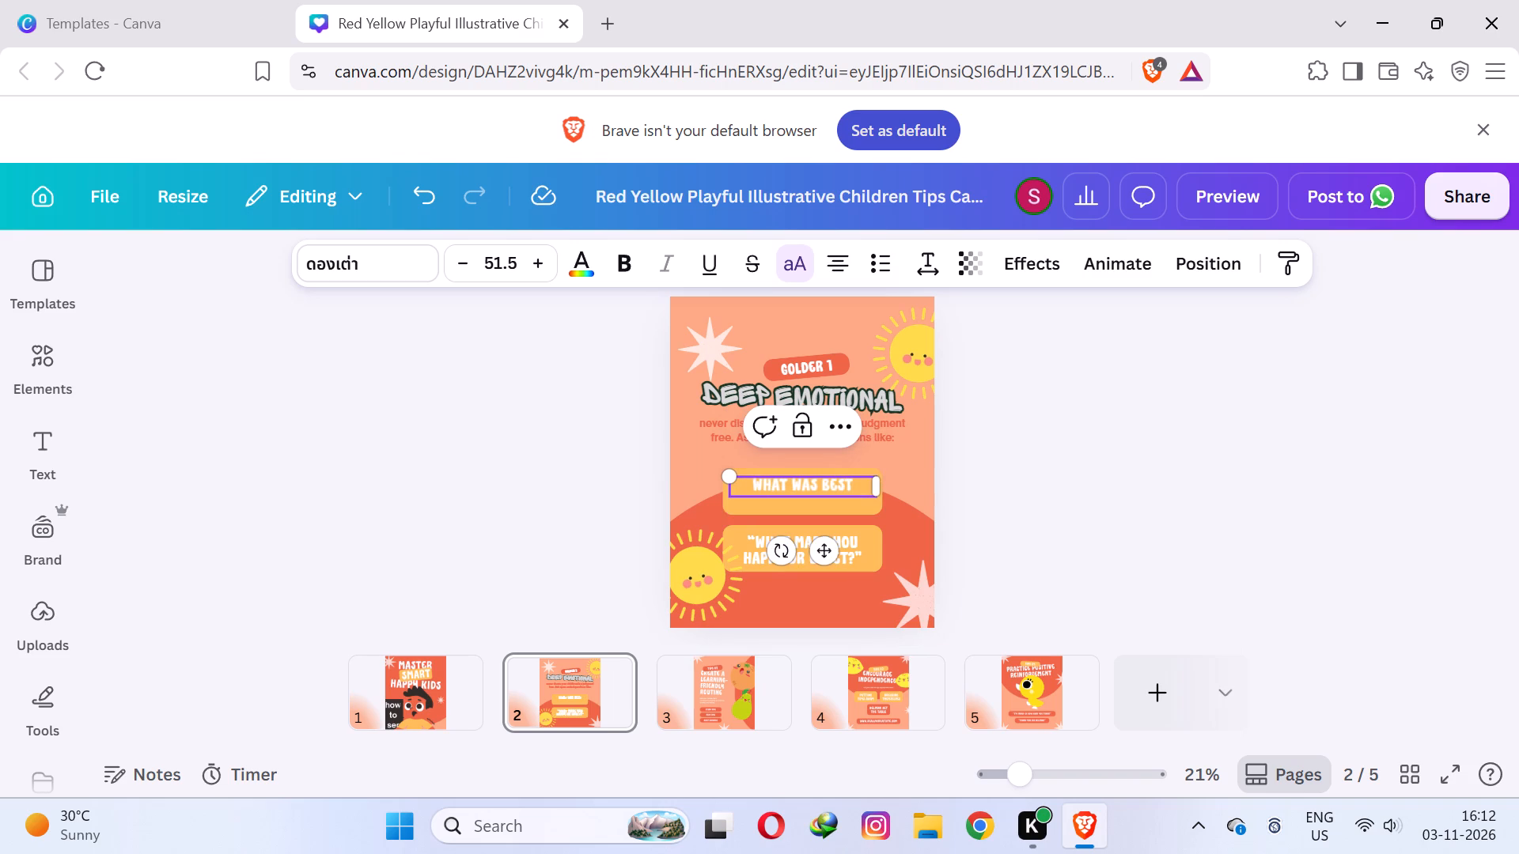
{"action": "type", "text": "& hard"}
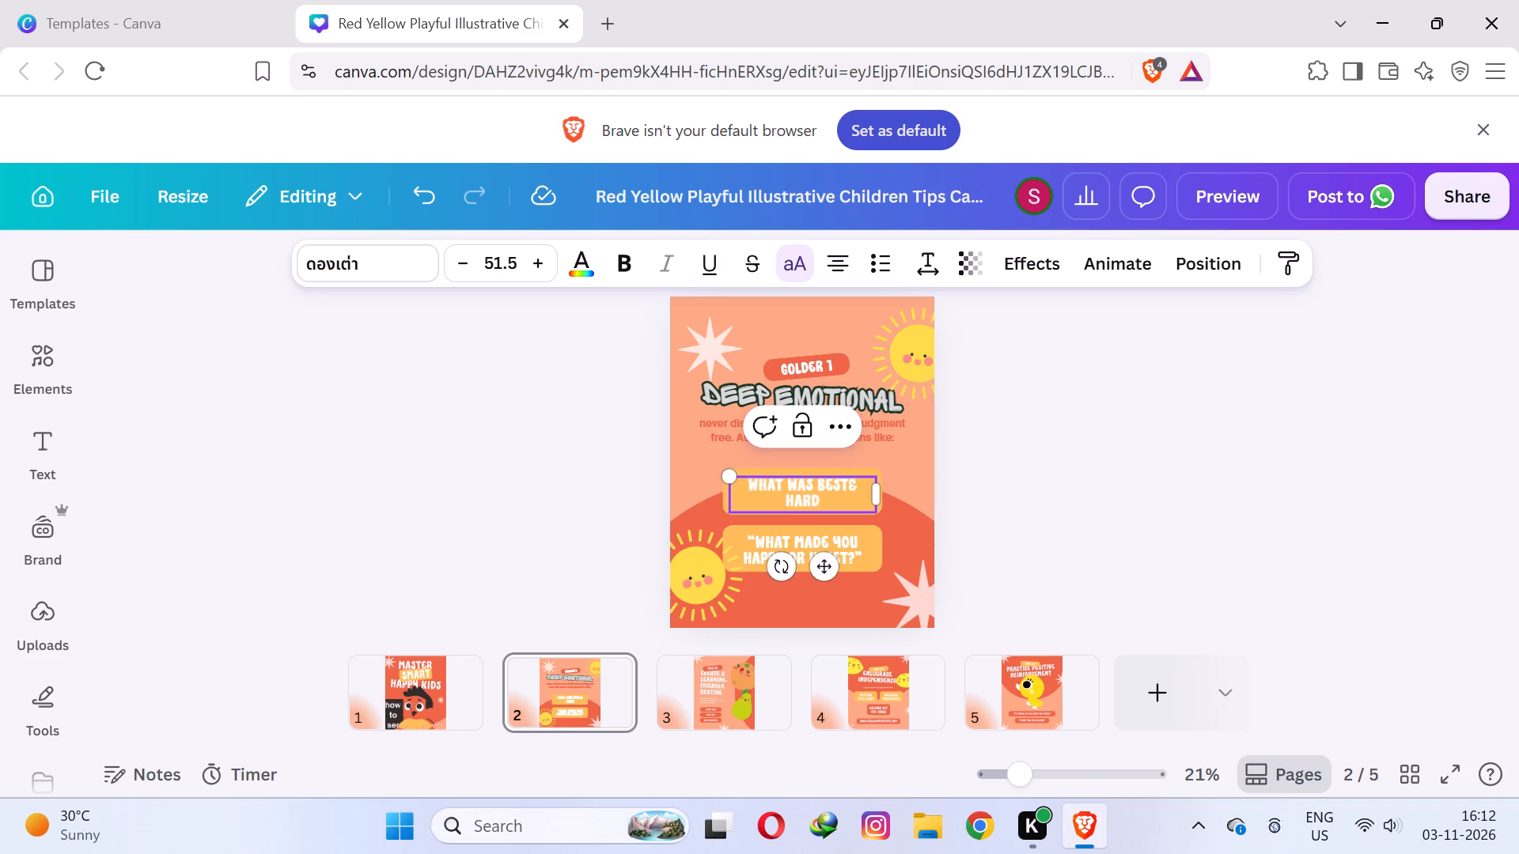
{"action": "type", "text": "help"}
{"action": "key", "text": "space"}
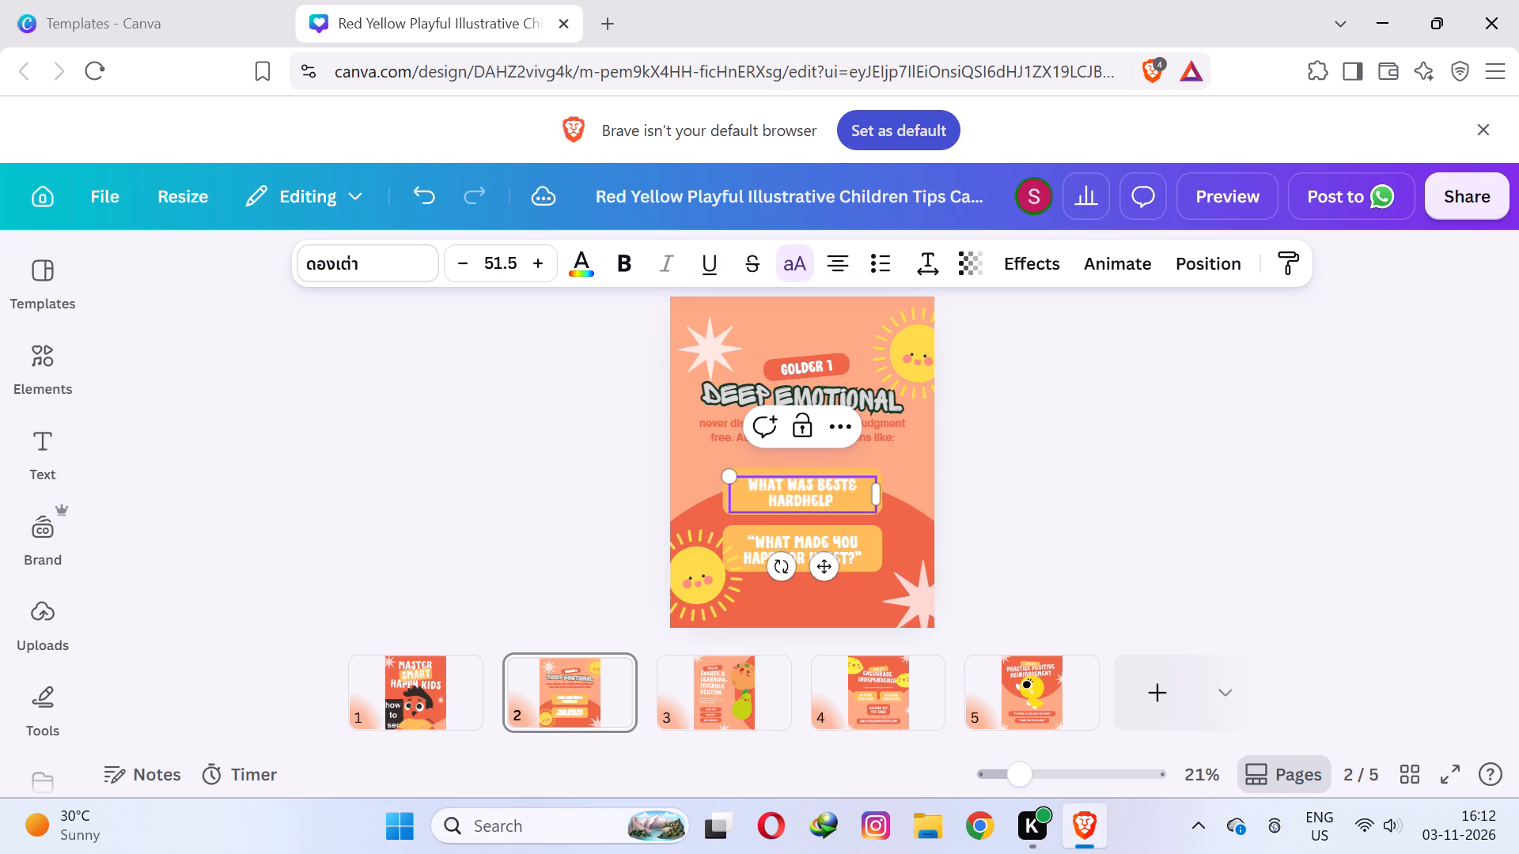
{"action": "key", "text": "Left"}
{"action": "key", "text": "Left"}
{"action": "key", "text": "Left"}
{"action": "key", "text": "Left"}
{"action": "key", "text": "Left"}
{"action": "key", "text": "Right"}
{"action": "key", "text": "Right"}
{"action": "key", "text": "space"}
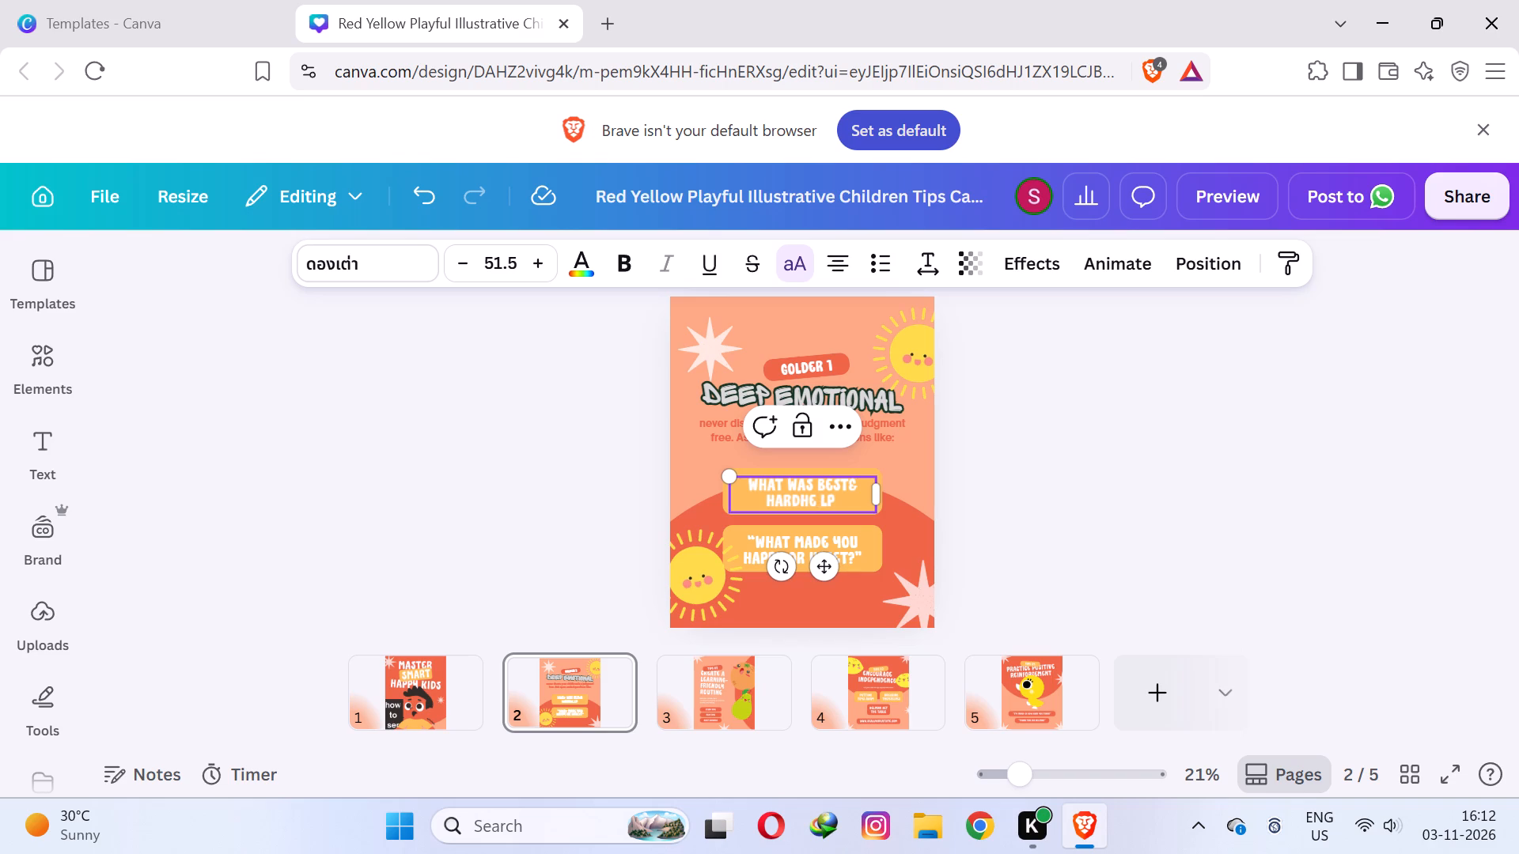
{"action": "key", "text": "BackSpace"}
{"action": "key", "text": "Right"}
{"action": "key", "text": "Right"}
{"action": "key", "text": "Right"}
{"action": "key", "text": "Right"}
{"action": "key", "text": "Right"}
{"action": "key", "text": "space"}
{"action": "type", "text": "c"}
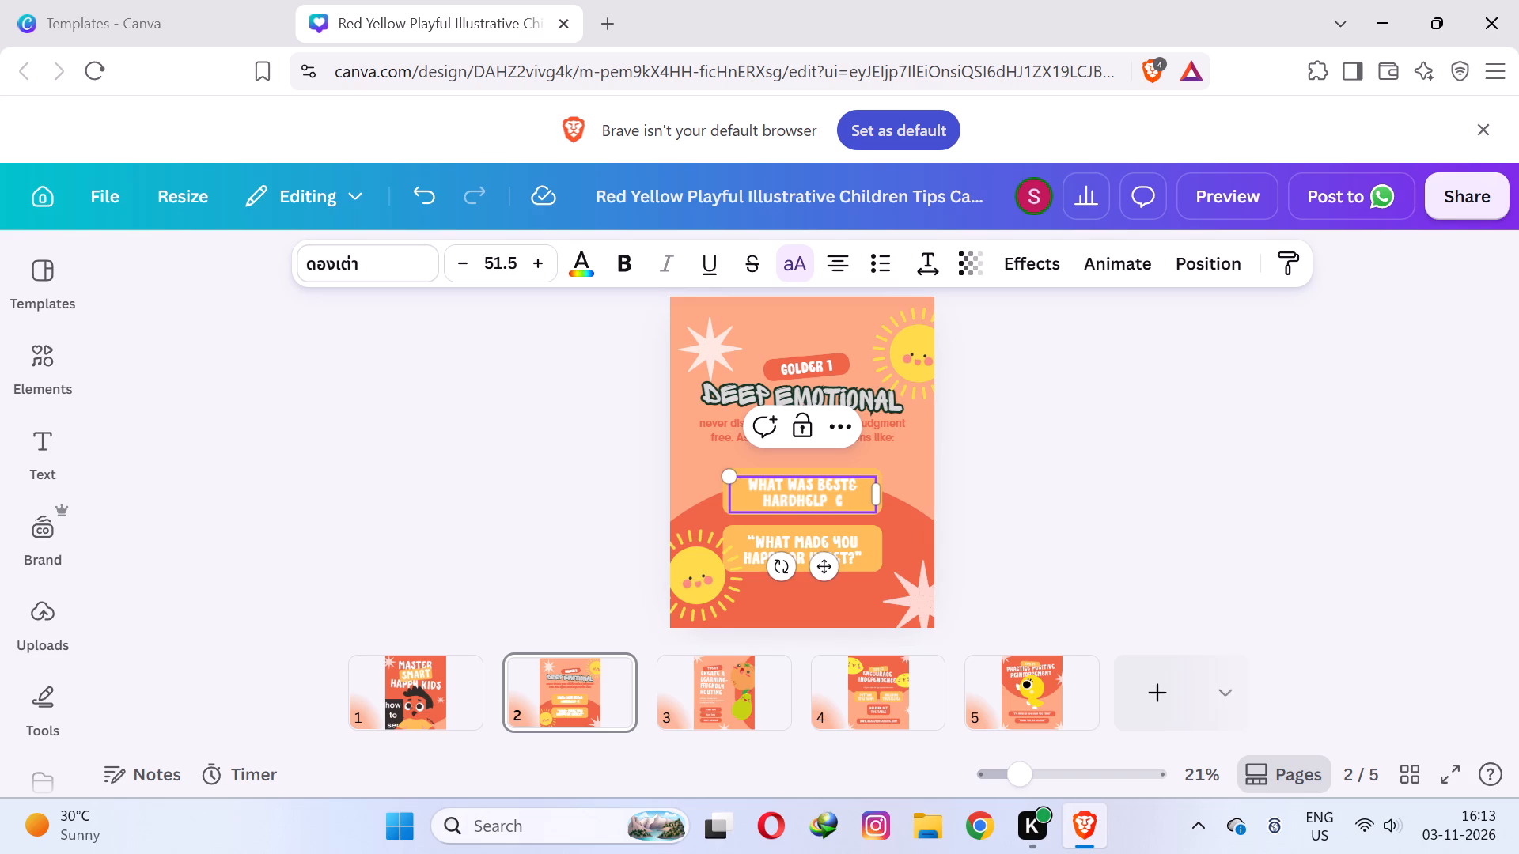
{"action": "type", "text": "hild"}
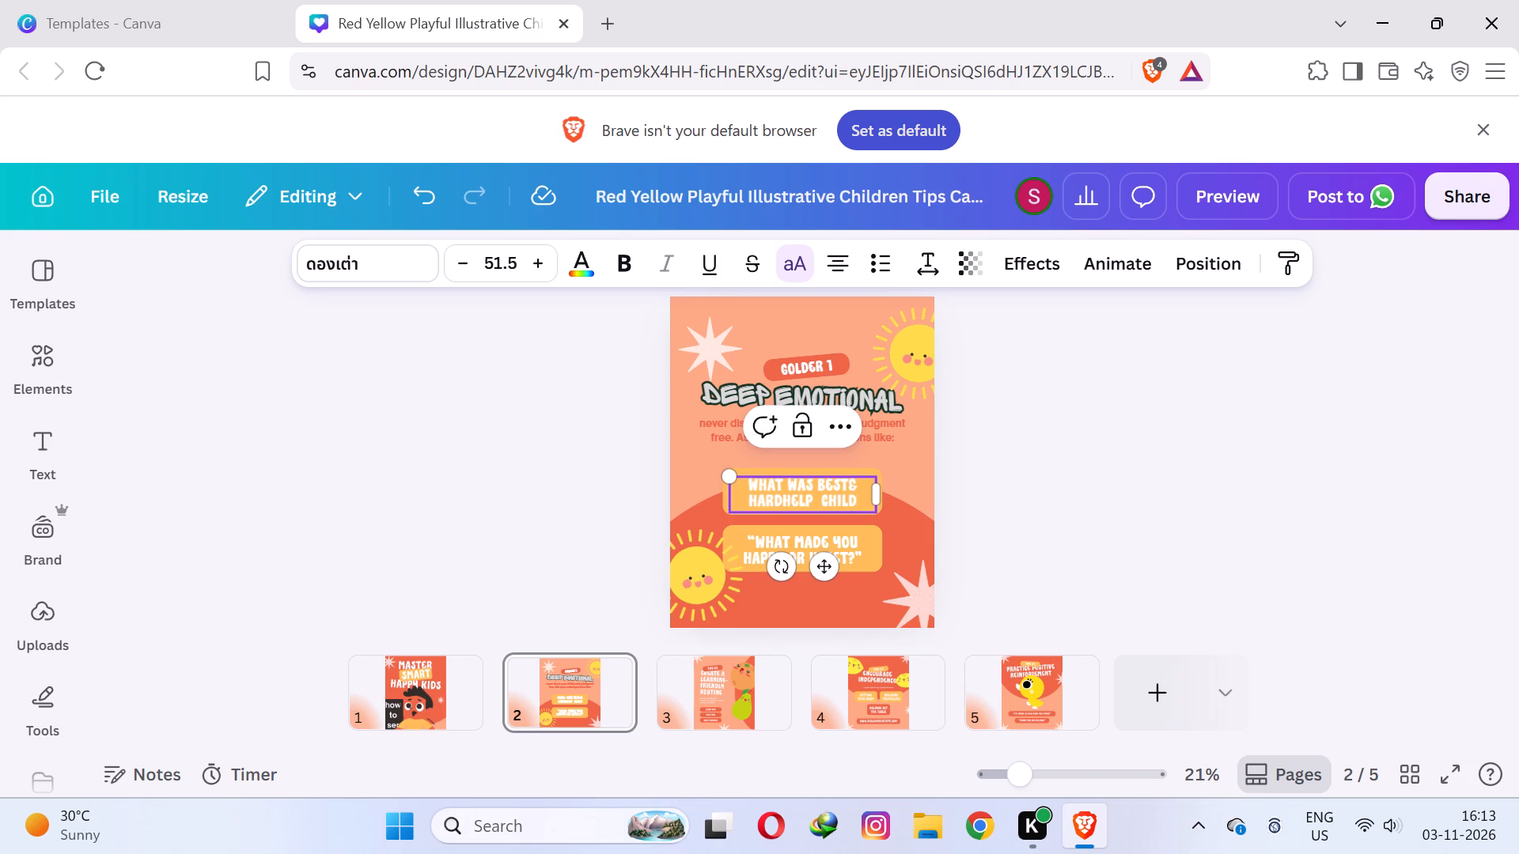
Replace the lower question "WHAT MADE YOU HAPPY OR UPSET?" on page 2 with "if you could change one buildproblem".
{"action": "left_click", "coordinate": [778, 542]}
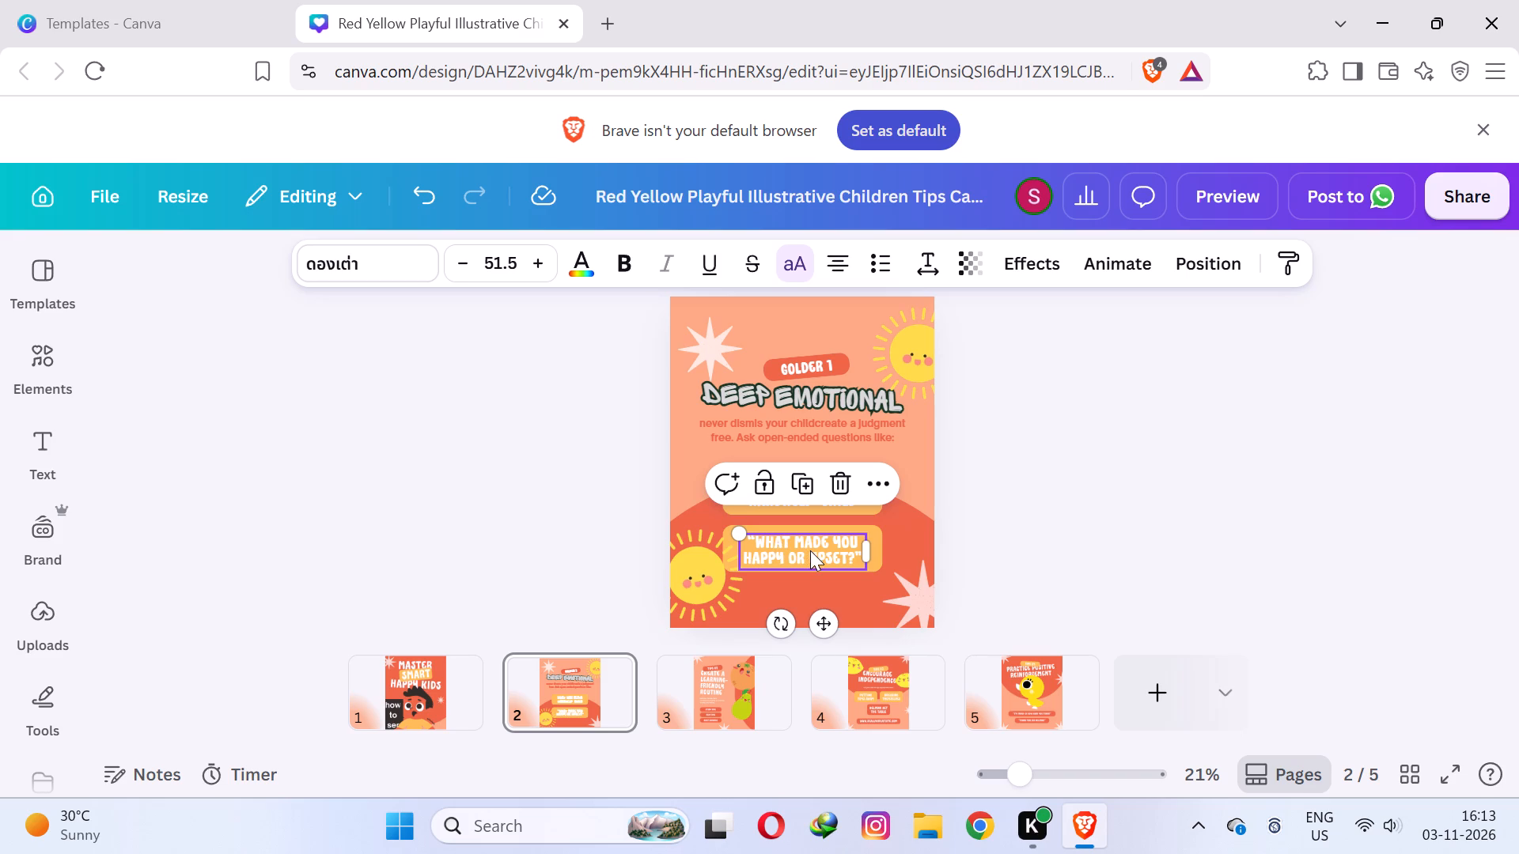
{"action": "triple_click", "coordinate": [810, 550]}
{"action": "key", "text": "i"}
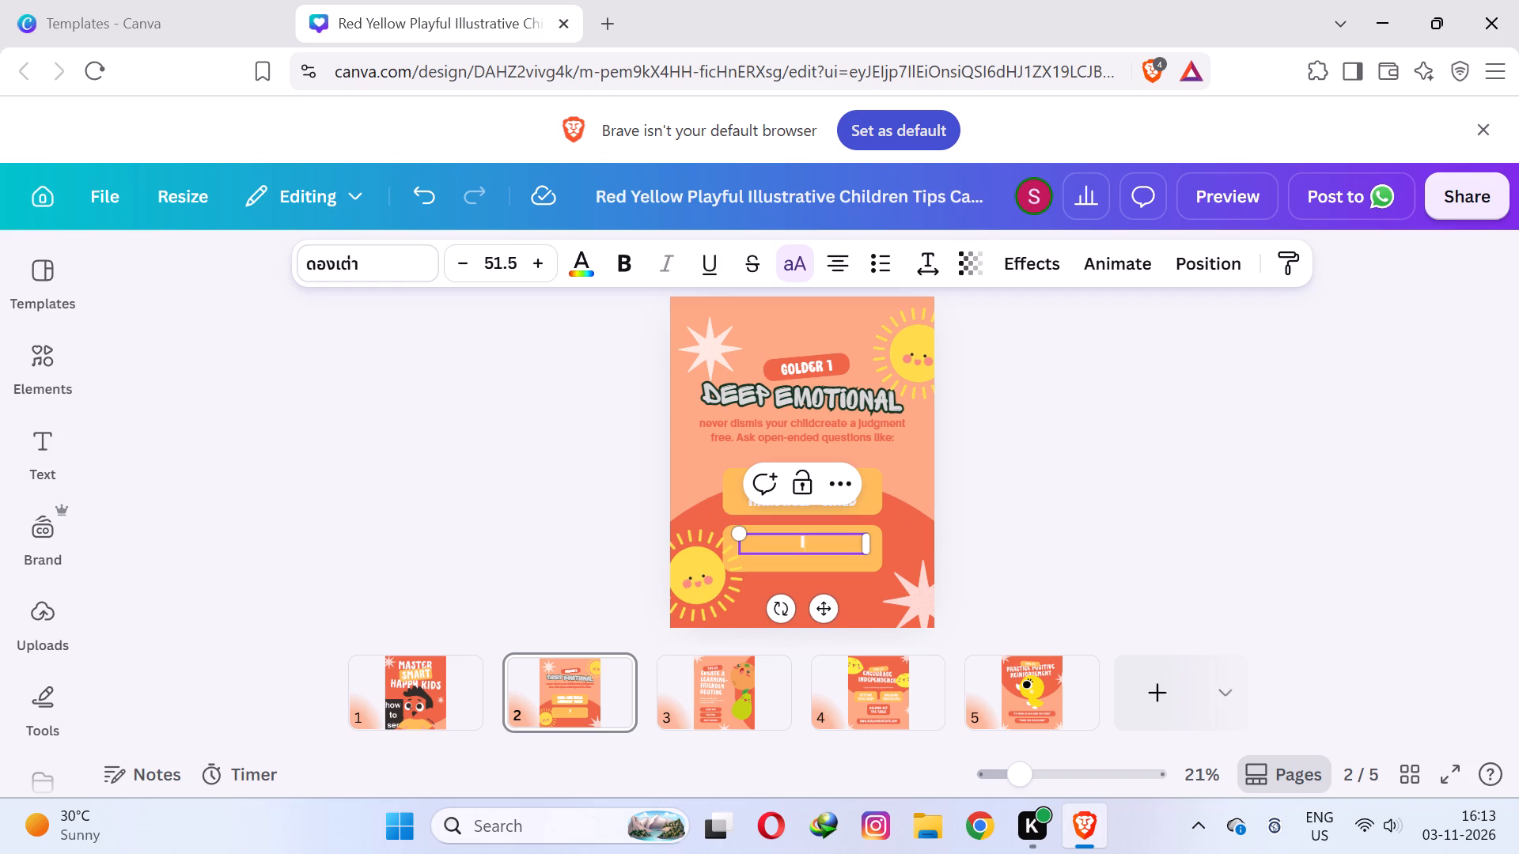
{"action": "type", "text": "f you could"}
{"action": "key", "text": "space"}
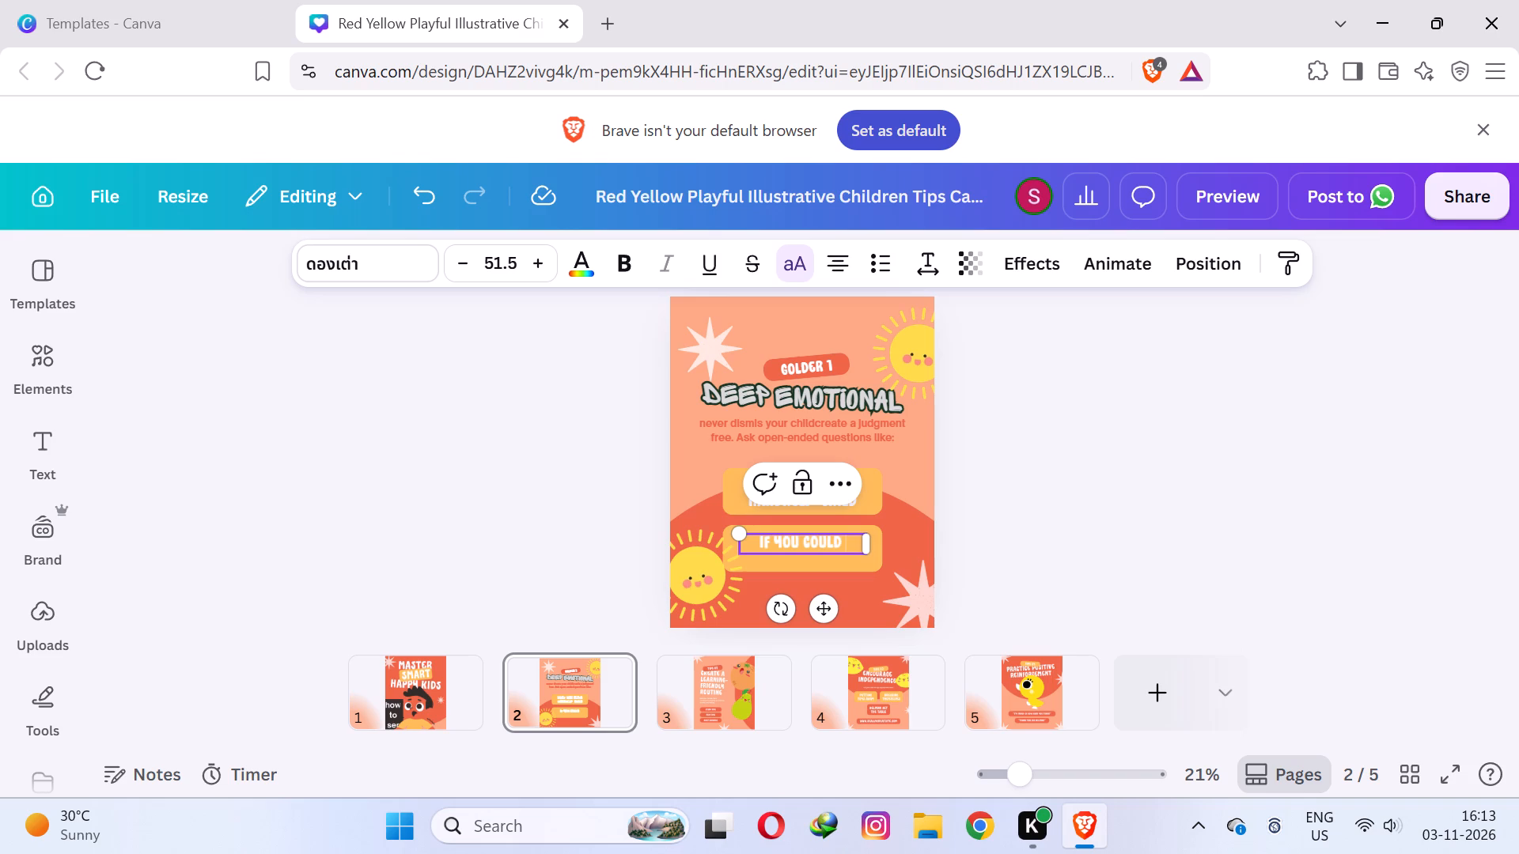
{"action": "type", "text": "changr"}
{"action": "key", "text": "BackSpace"}
{"action": "type", "text": "e one build"}
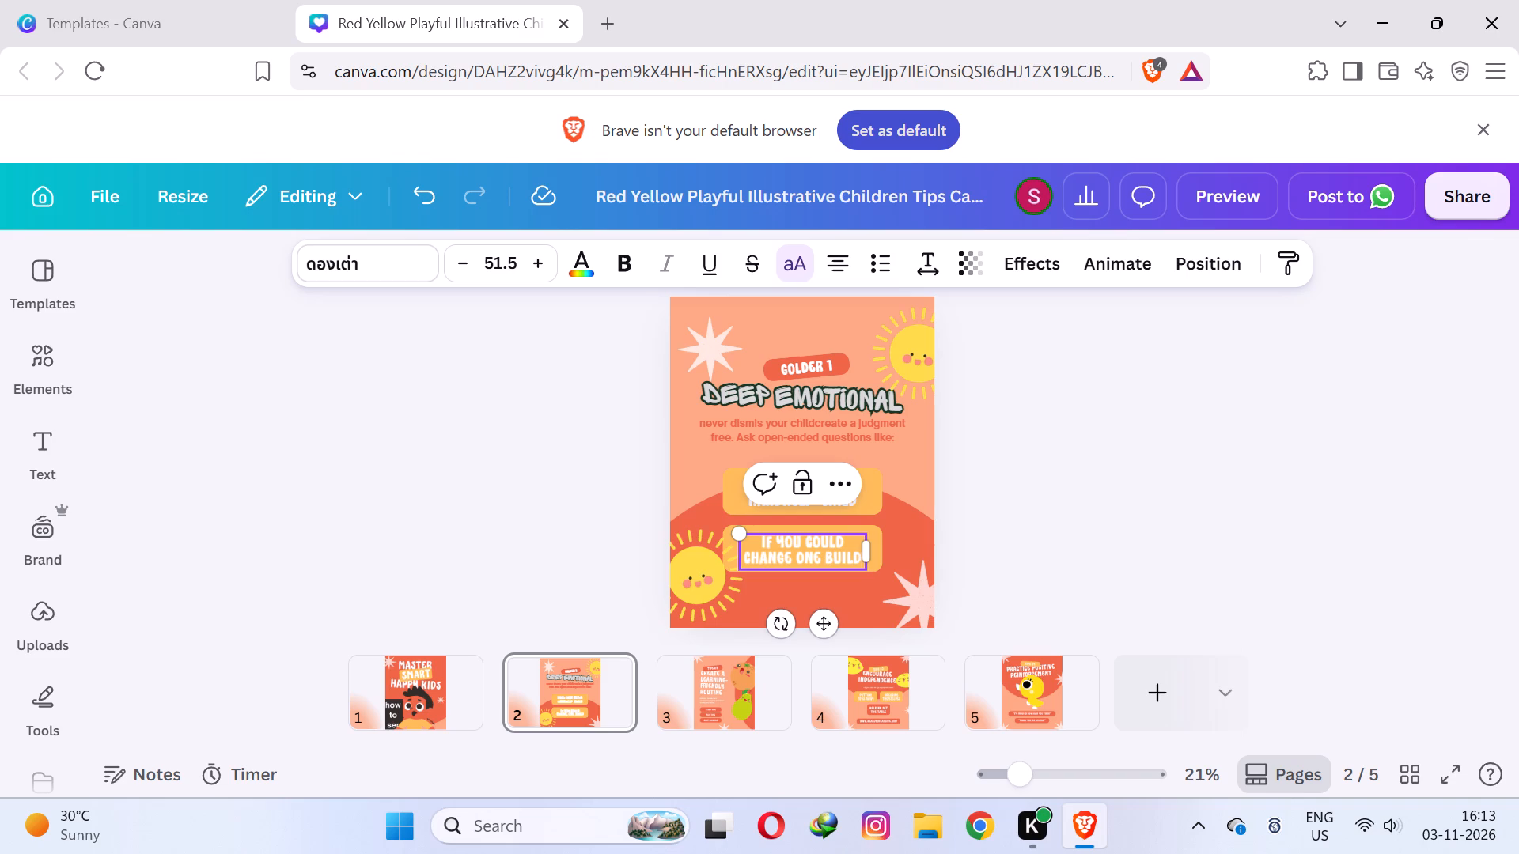
{"action": "type", "text": "proble"}
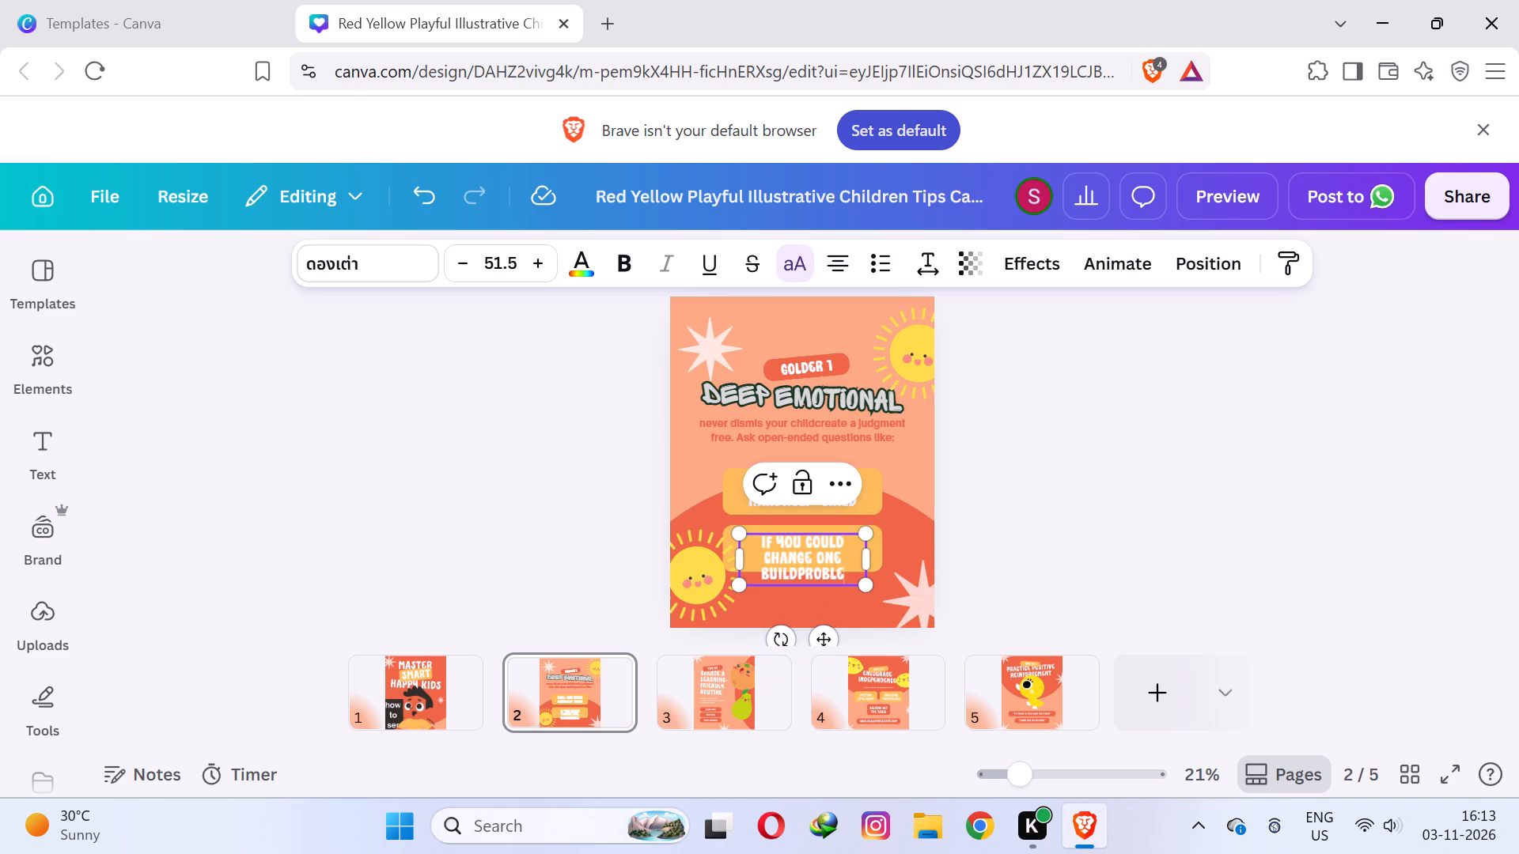
{"action": "key", "text": "m"}
{"action": "key", "text": "space"}
{"action": "type", "text": "a"}
{"action": "key", "text": "BackSpace"}
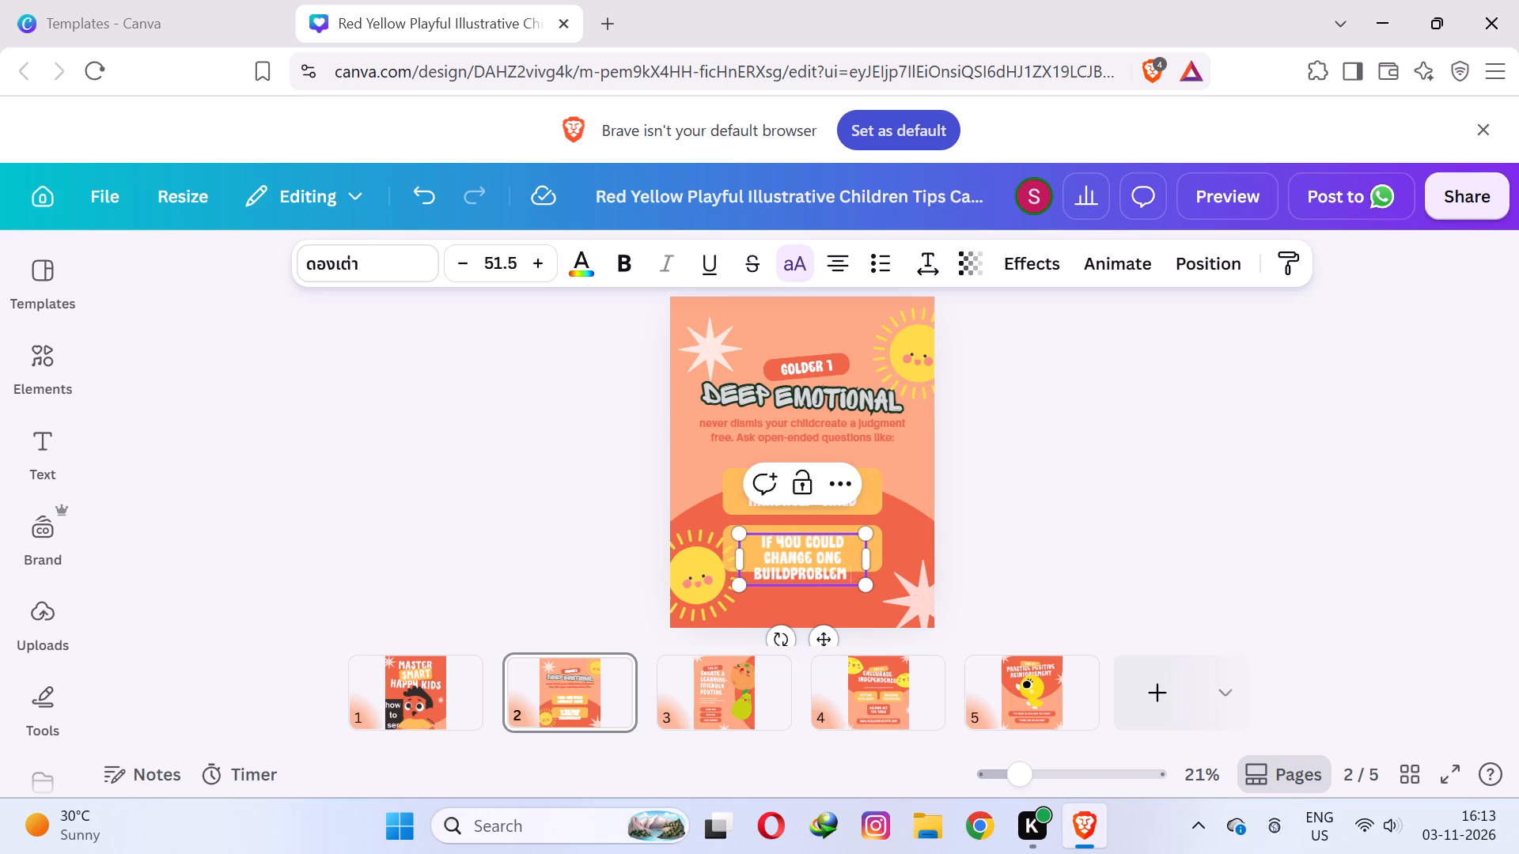
{"action": "left_click", "coordinate": [1166, 544]}
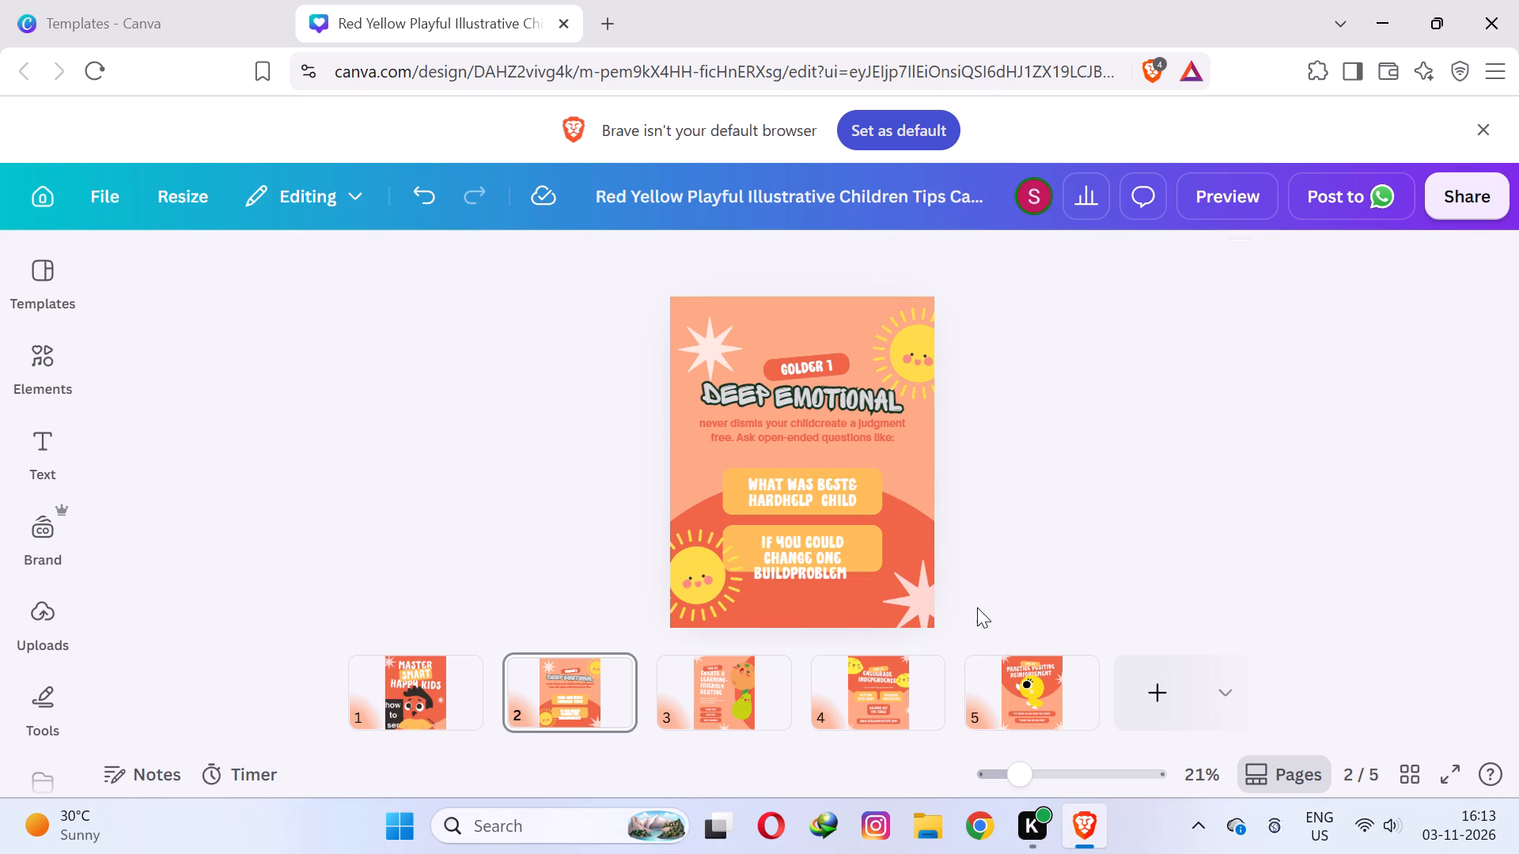
Extend the yellow box behind the lower question downward so it encloses all three lines of text.
{"action": "left_click", "coordinate": [867, 552]}
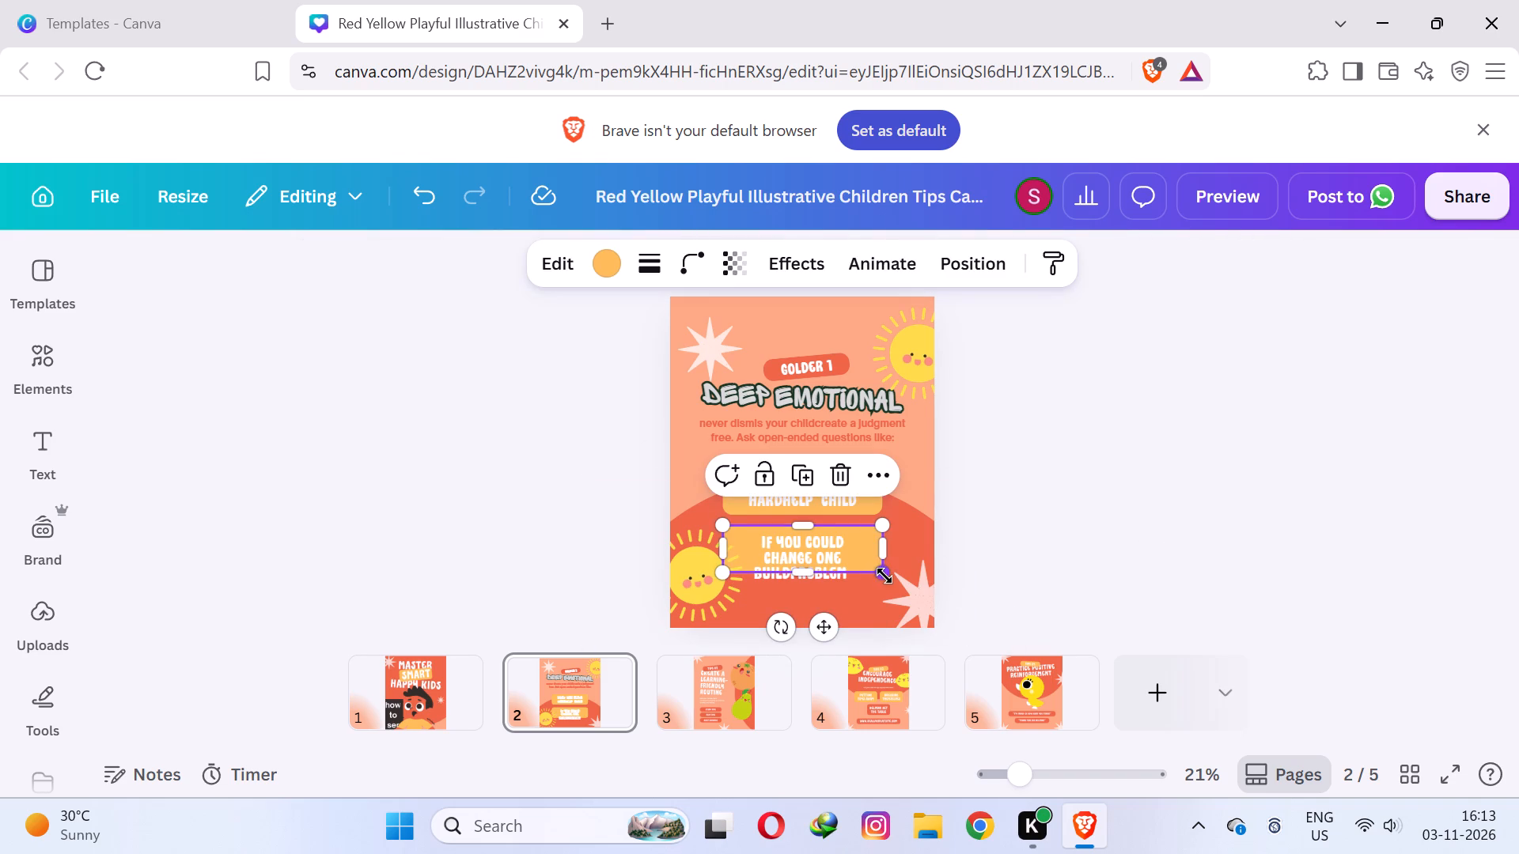
{"action": "left_click_drag", "start_coordinate": [856, 575], "coordinate": [856, 588]}
{"action": "left_click", "coordinate": [1142, 527]}
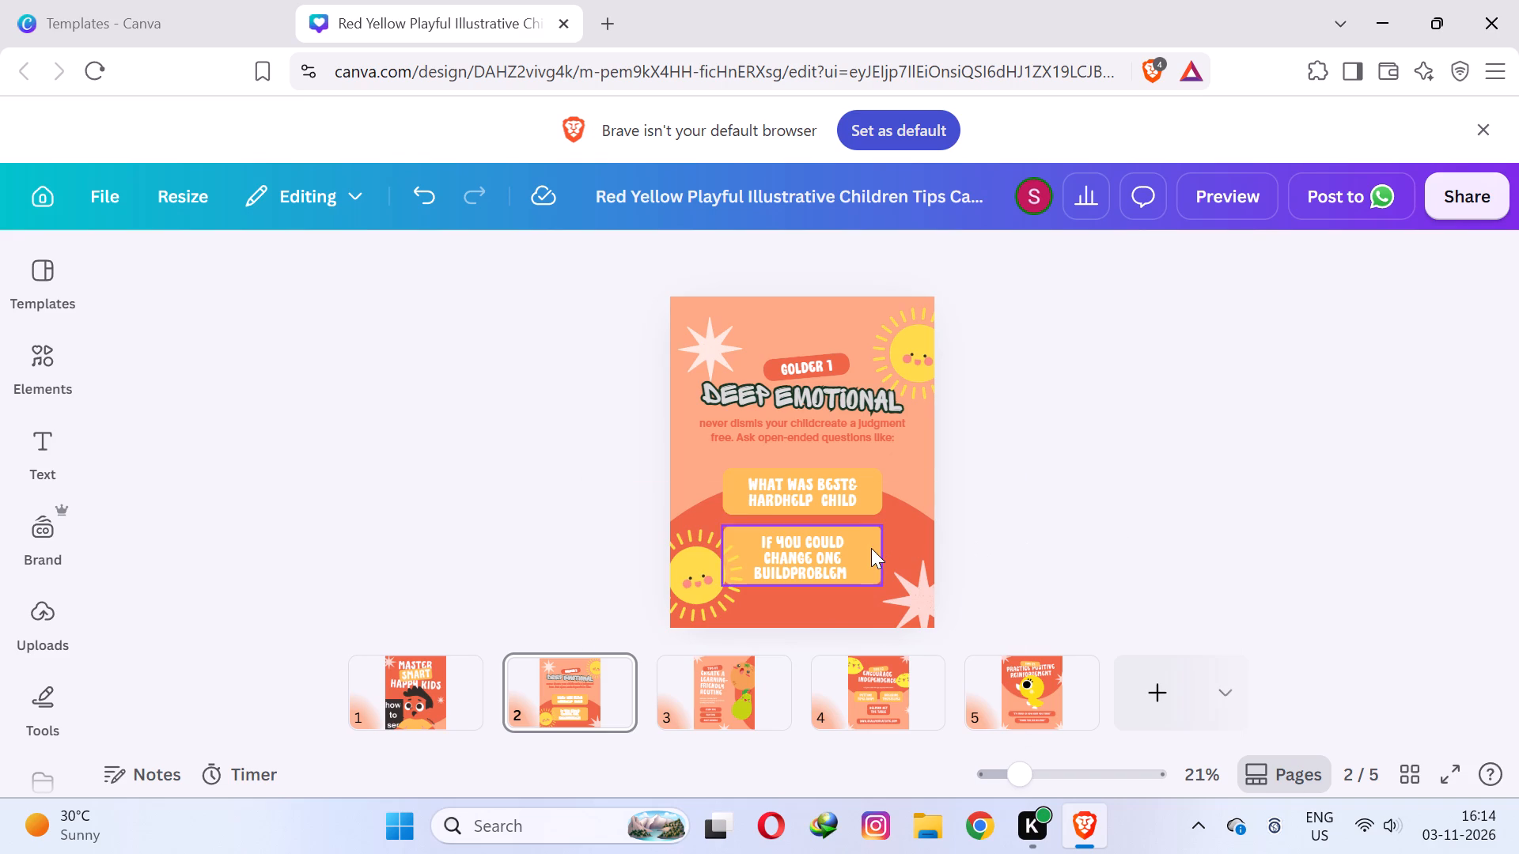
{"action": "left_click", "coordinate": [869, 541]}
{"action": "left_click", "coordinate": [1132, 498]}
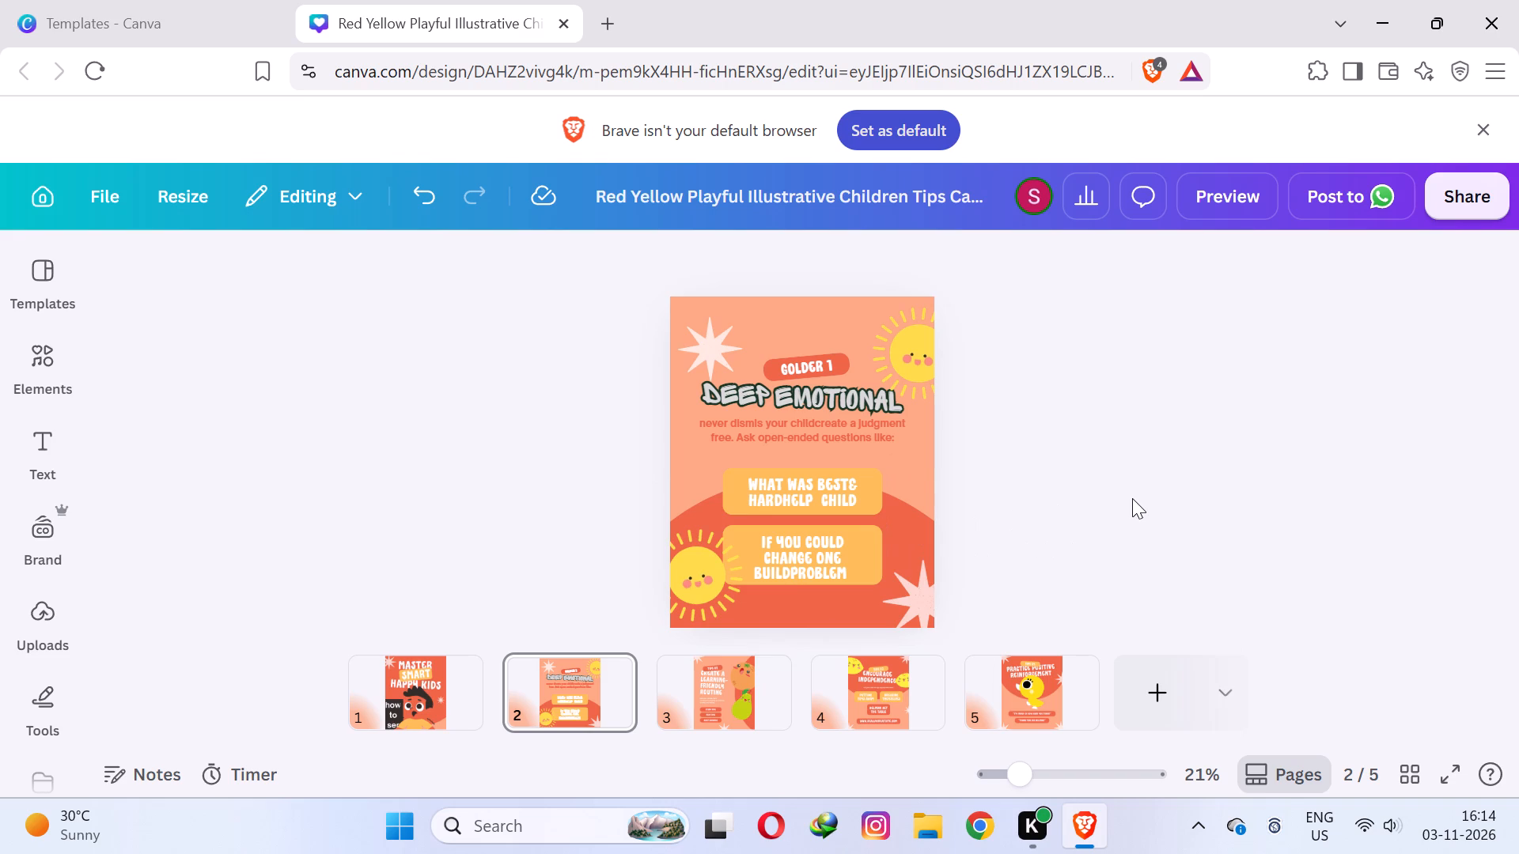
Duplicate the upper question text and place the copy just beneath the lower yellow box.
{"action": "left_click", "coordinate": [862, 496]}
{"action": "right_click", "coordinate": [862, 496]}
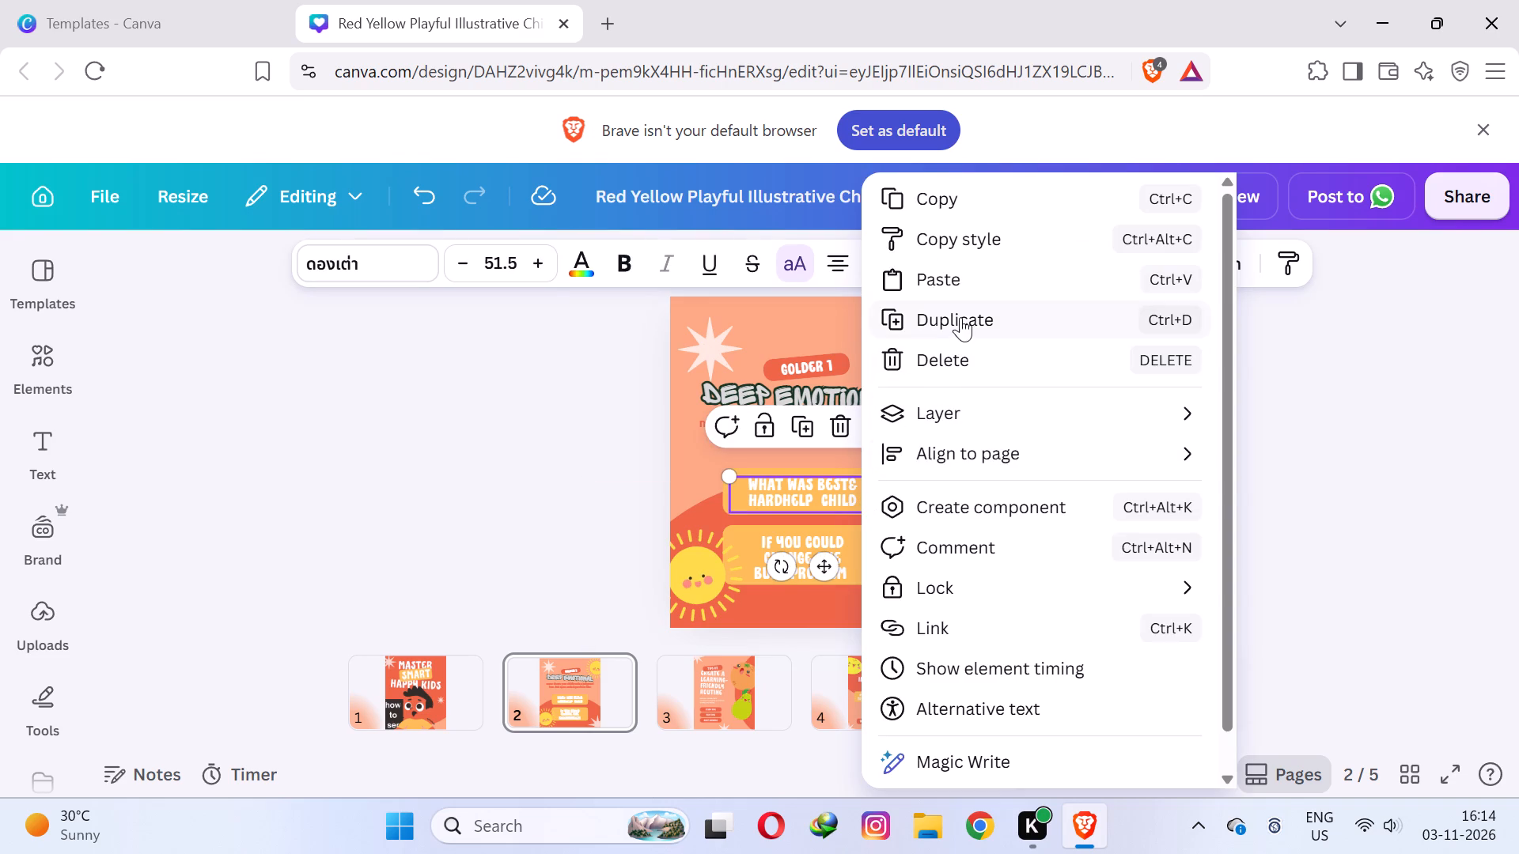
{"action": "left_click", "coordinate": [960, 317]}
{"action": "left_click_drag", "start_coordinate": [796, 495], "coordinate": [801, 610]}
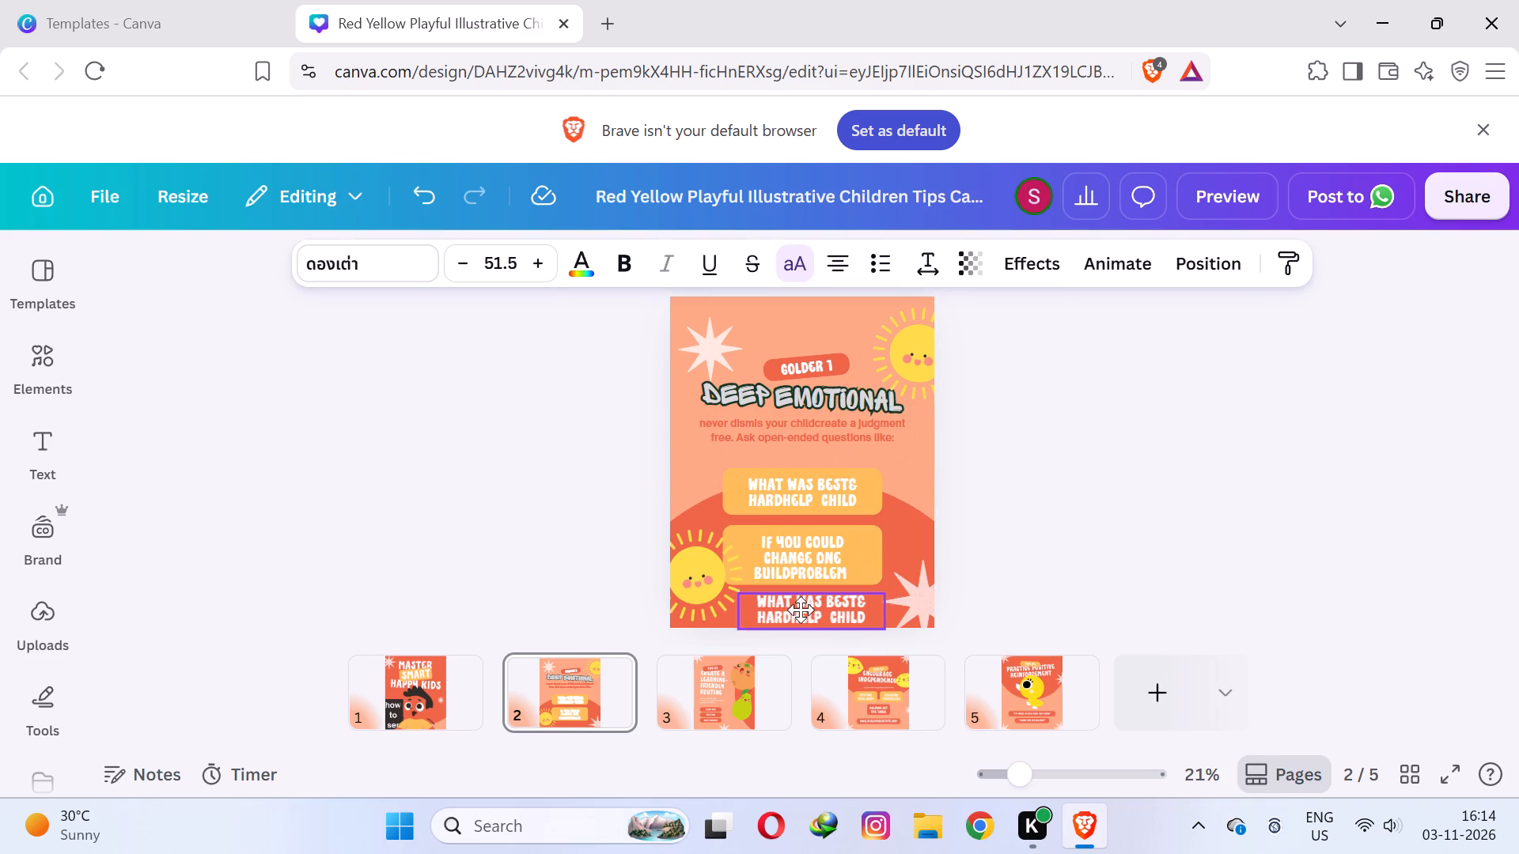
{"action": "left_click_drag", "start_coordinate": [801, 610], "coordinate": [787, 605]}
Replace the text of the copy beneath the lower box with "is there anything on you".
{"action": "triple_click", "coordinate": [793, 605]}
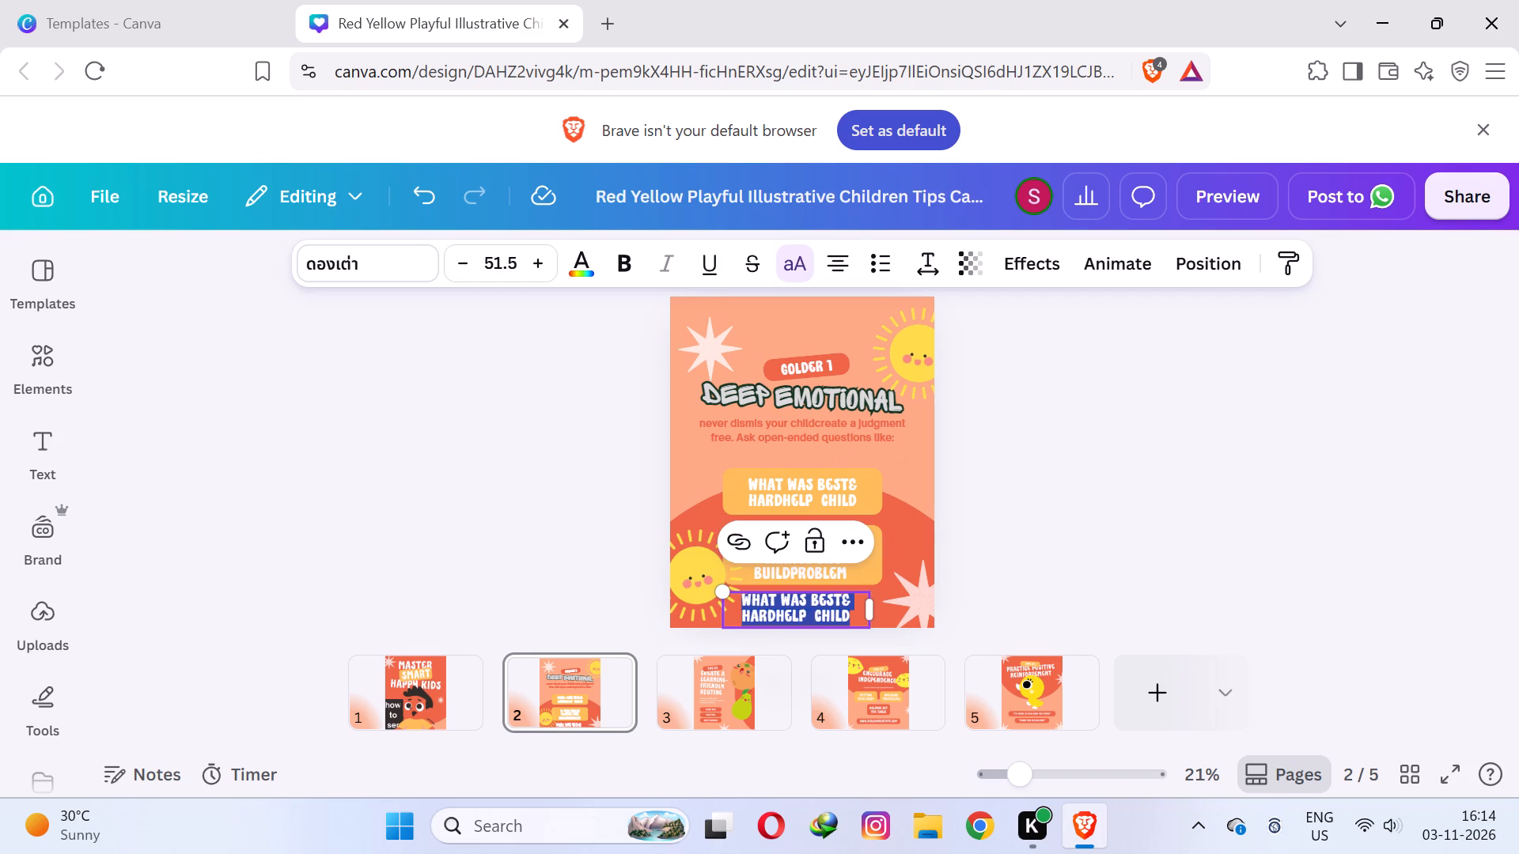
{"action": "key", "text": "i"}
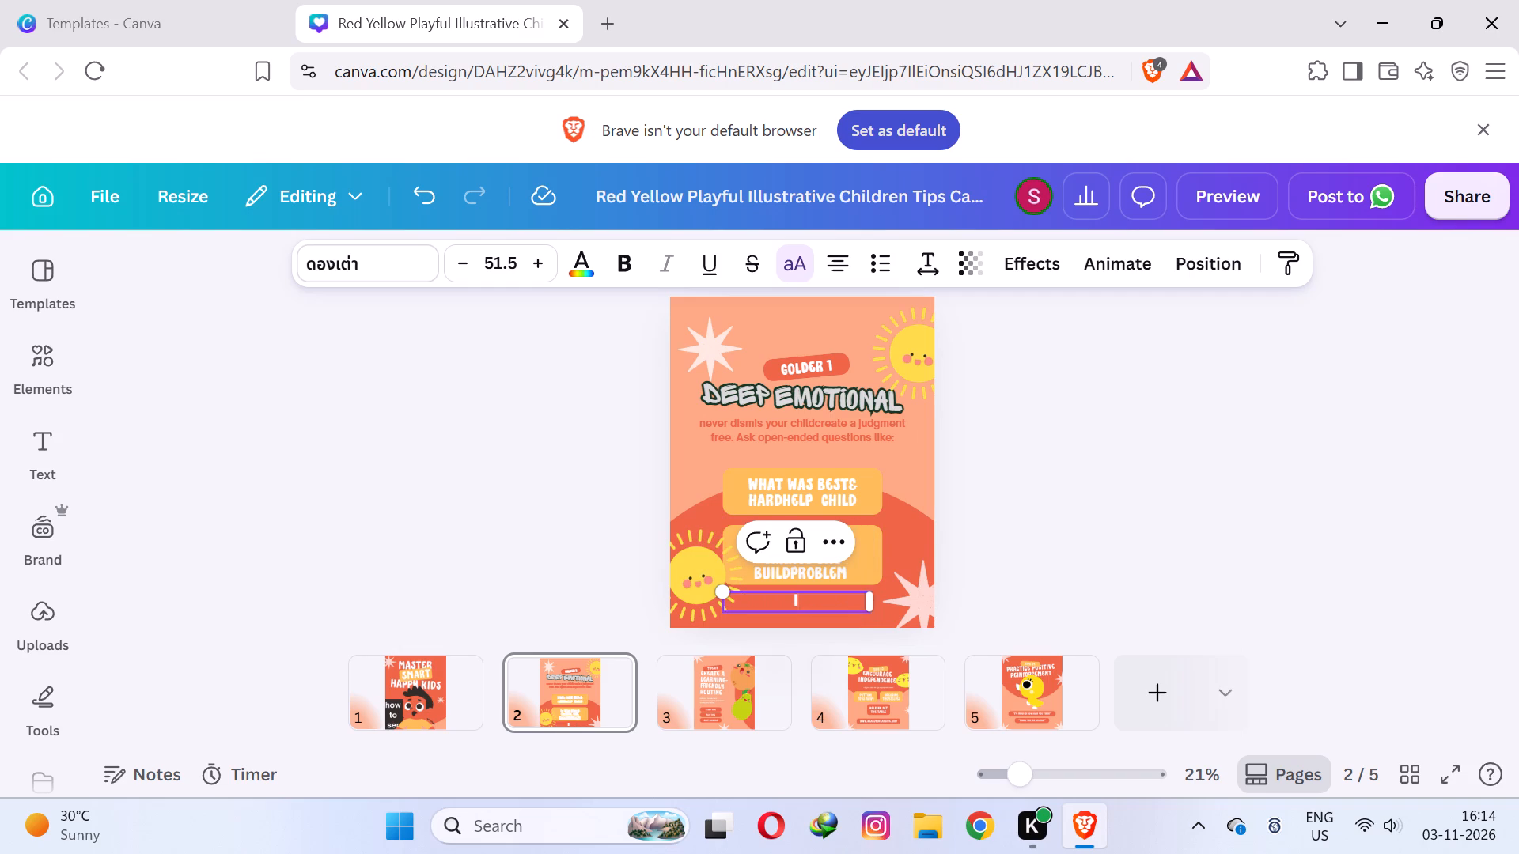
{"action": "type", "text": "s there an"}
{"action": "type", "text": "ything"}
{"action": "key", "text": "space"}
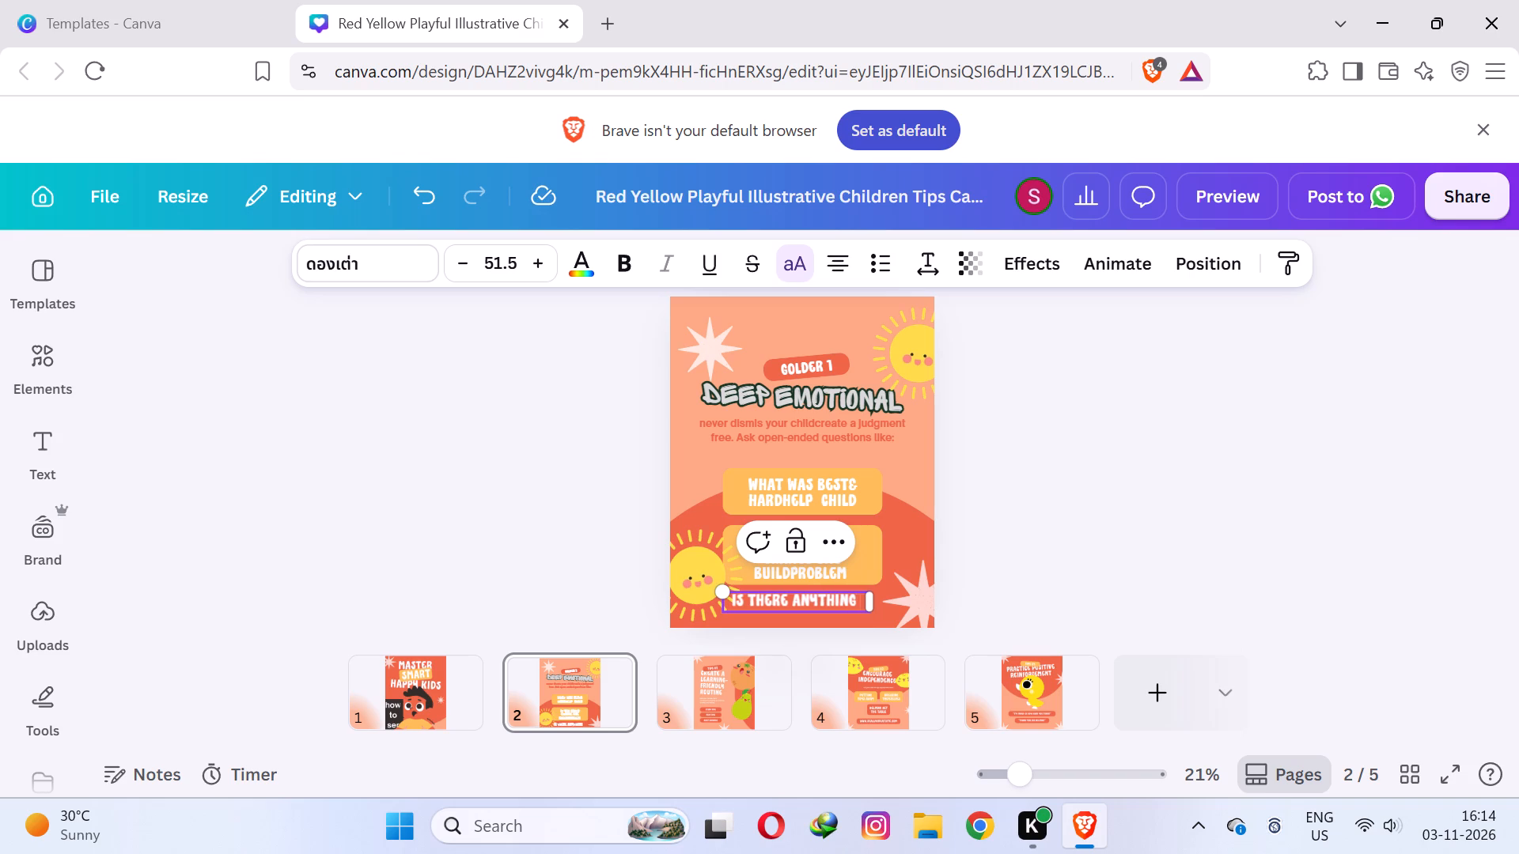
{"action": "type", "text": "on you"}
{"action": "left_click", "coordinate": [1157, 506]}
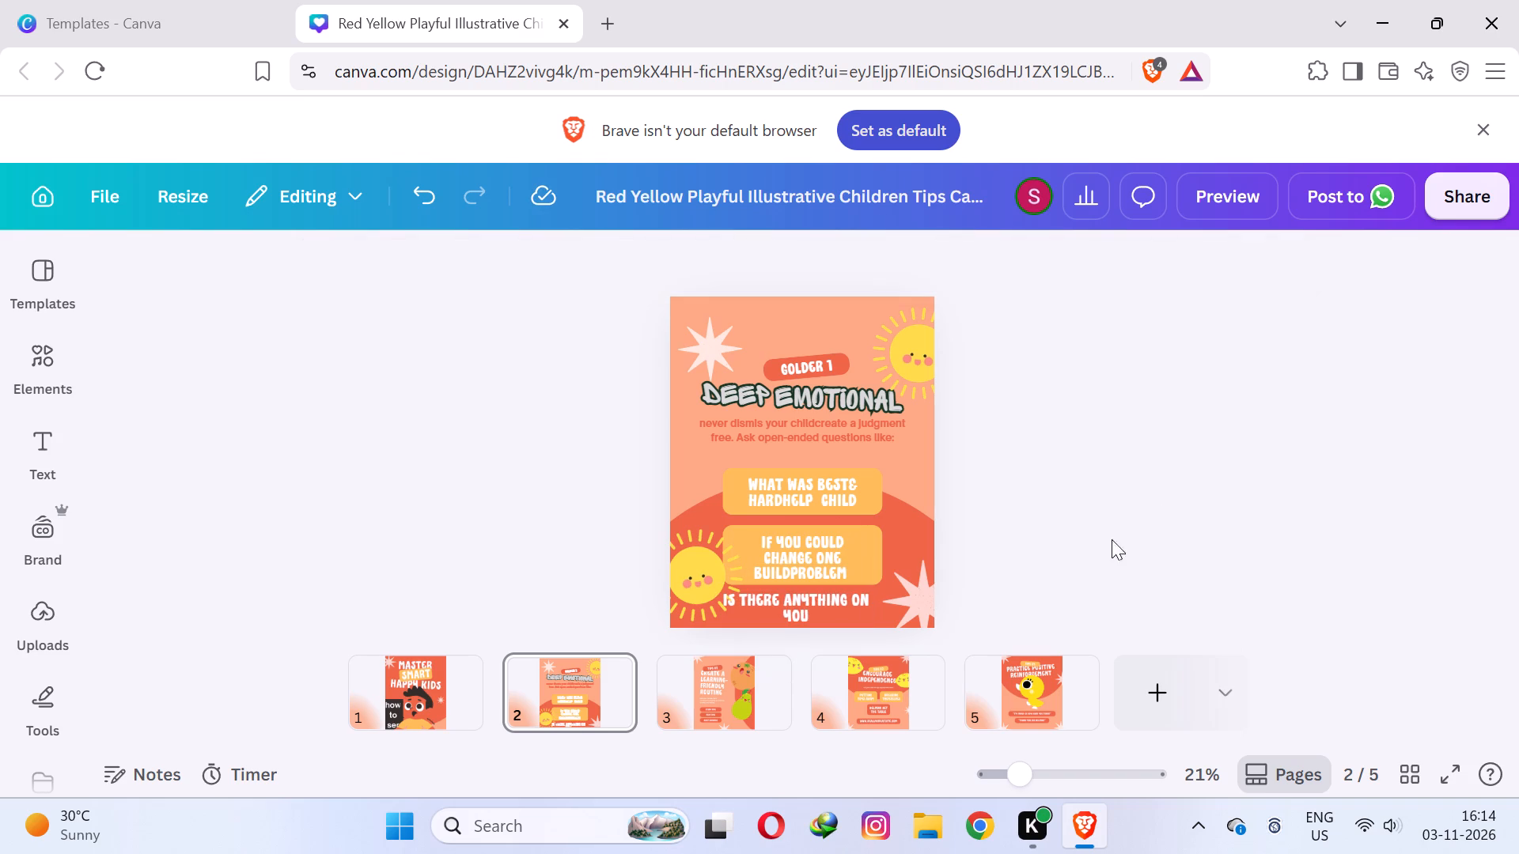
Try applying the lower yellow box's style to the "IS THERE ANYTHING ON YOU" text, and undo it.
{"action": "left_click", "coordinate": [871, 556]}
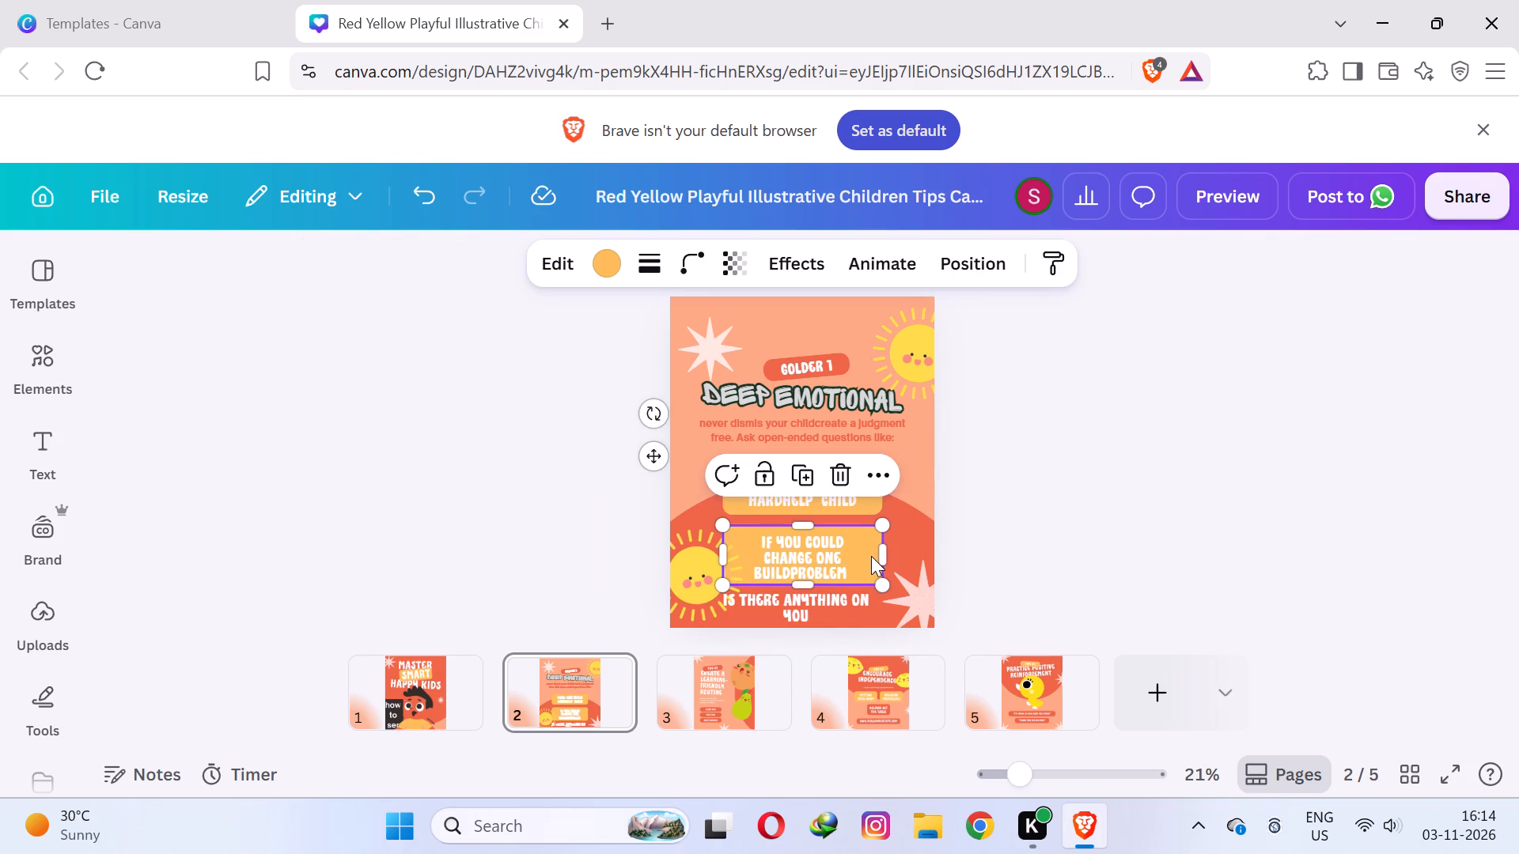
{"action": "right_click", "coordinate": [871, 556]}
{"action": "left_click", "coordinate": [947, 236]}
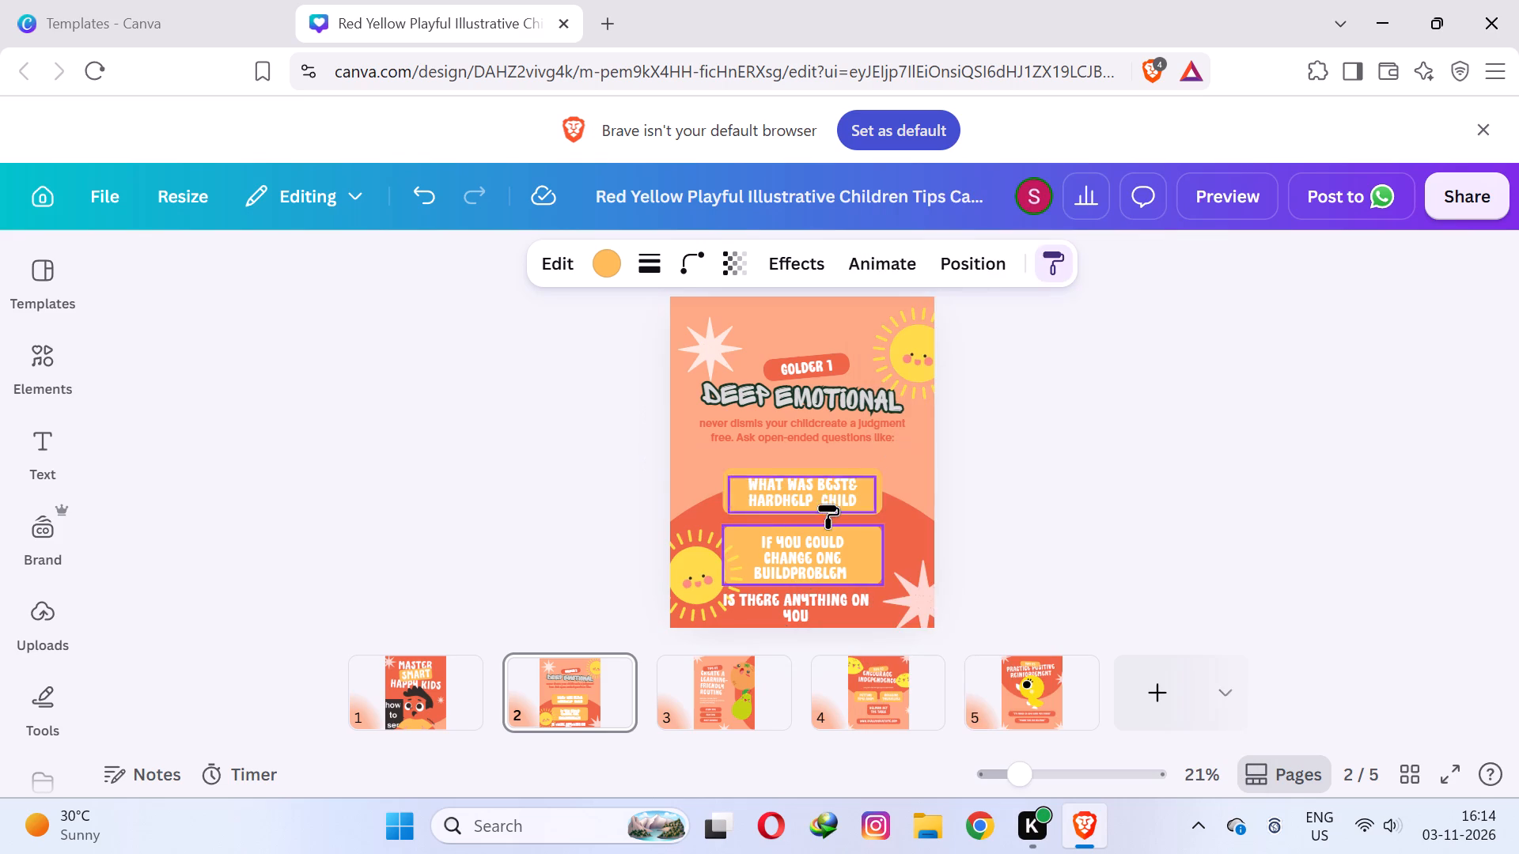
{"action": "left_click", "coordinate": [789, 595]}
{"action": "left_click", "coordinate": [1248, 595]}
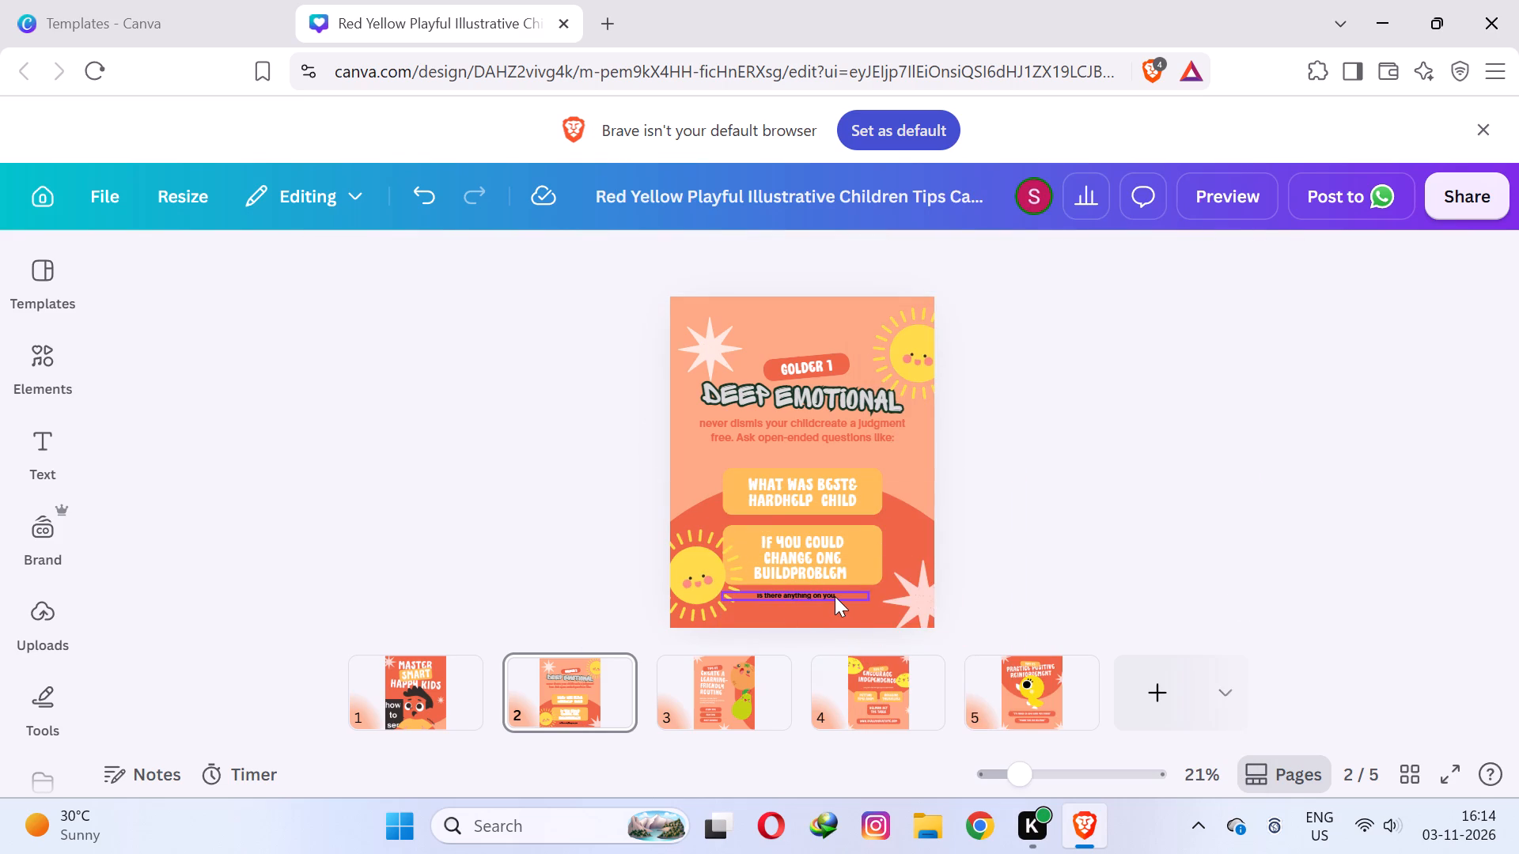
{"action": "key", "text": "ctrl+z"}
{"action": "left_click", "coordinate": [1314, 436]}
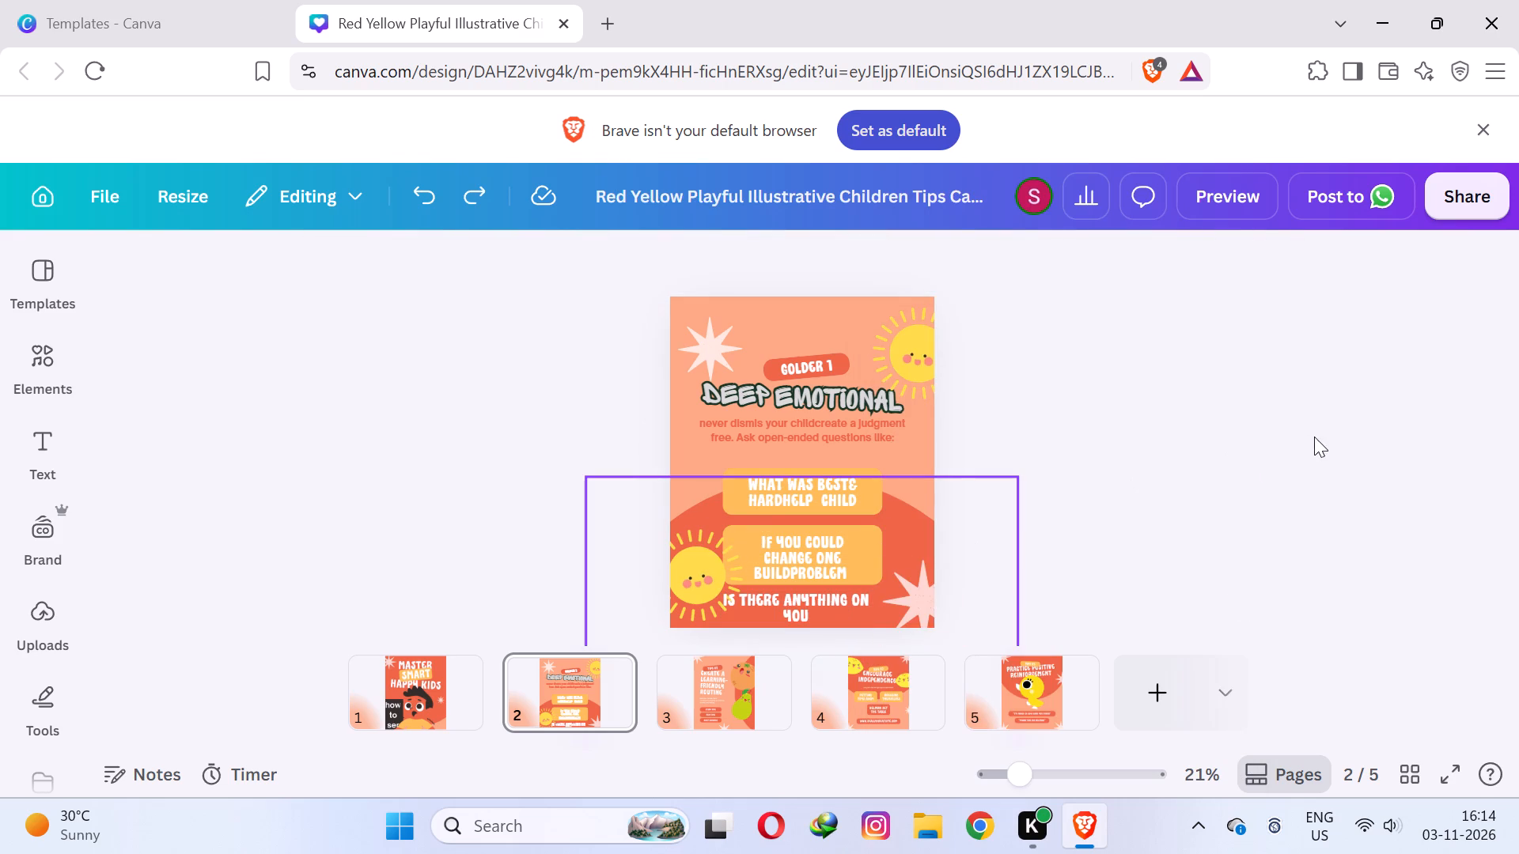
Shift the "IS THERE ANYTHING ON YOU" text slightly right beneath the lower yellow box.
{"action": "left_click_drag", "start_coordinate": [773, 605], "coordinate": [784, 605]}
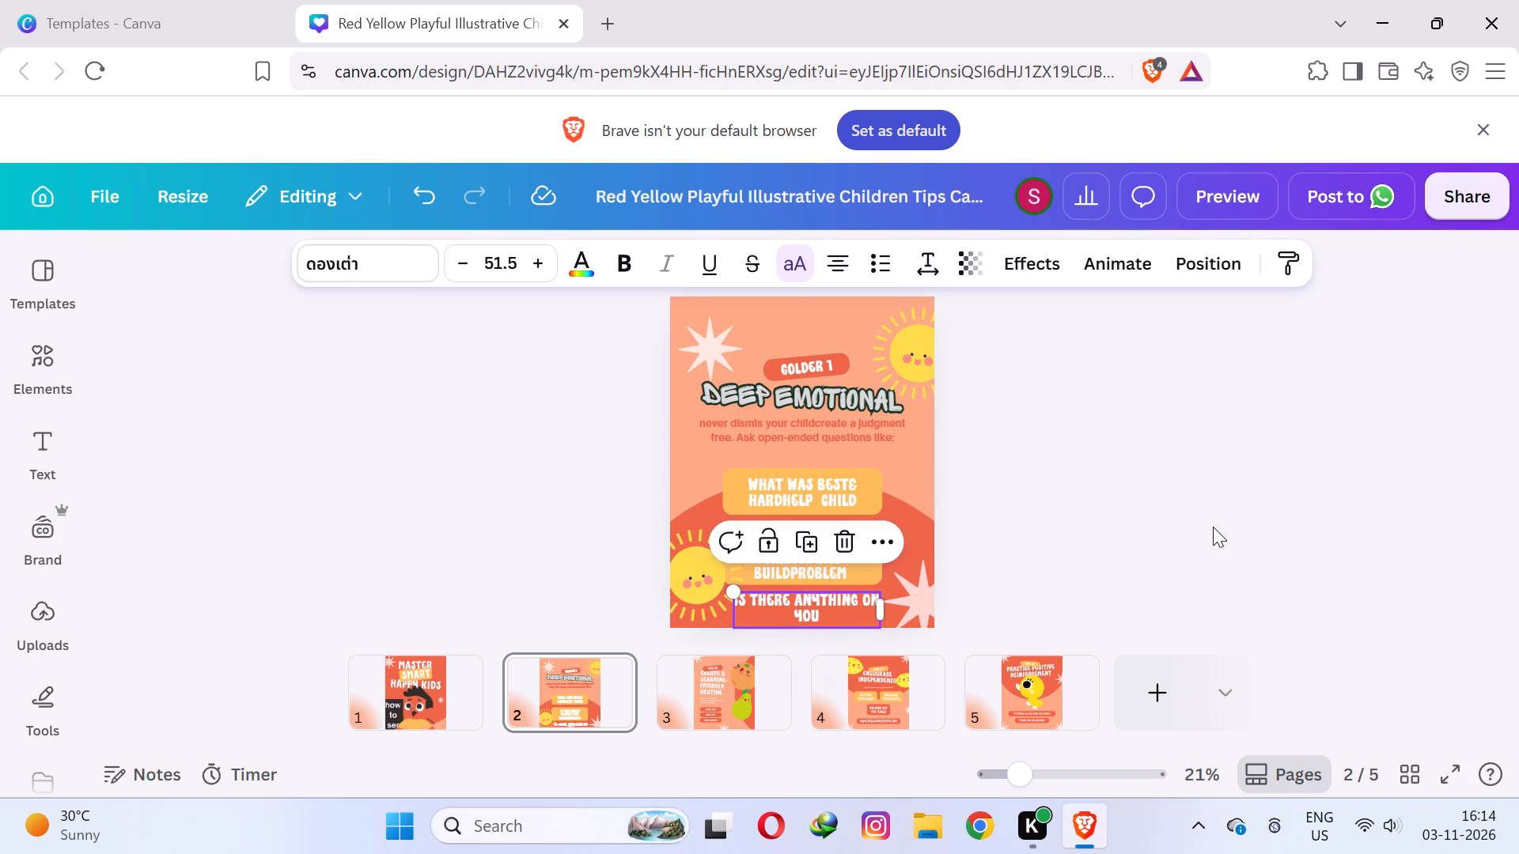
{"action": "left_click", "coordinate": [1045, 541]}
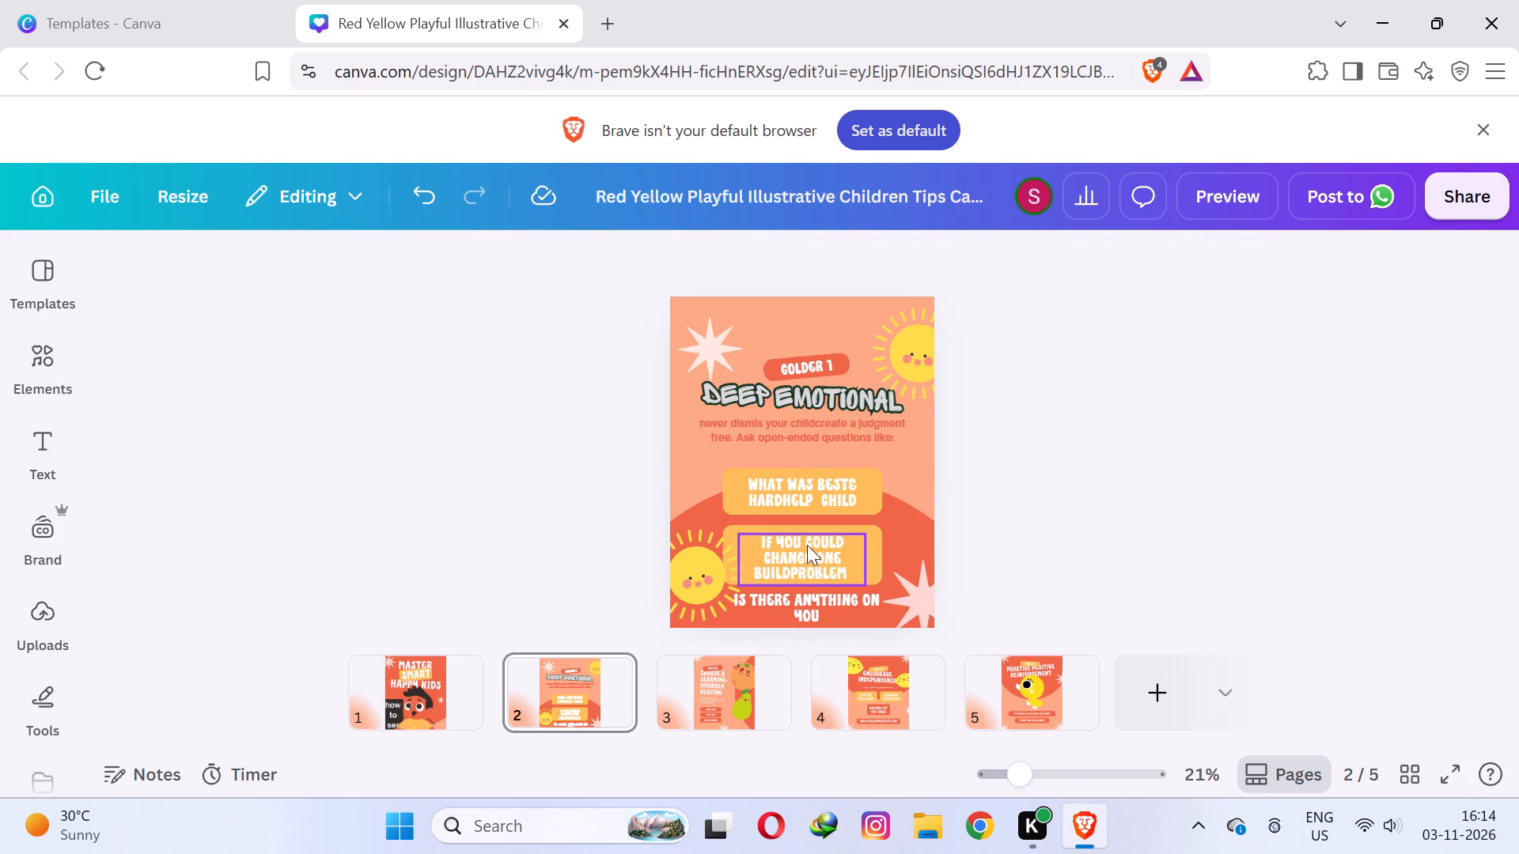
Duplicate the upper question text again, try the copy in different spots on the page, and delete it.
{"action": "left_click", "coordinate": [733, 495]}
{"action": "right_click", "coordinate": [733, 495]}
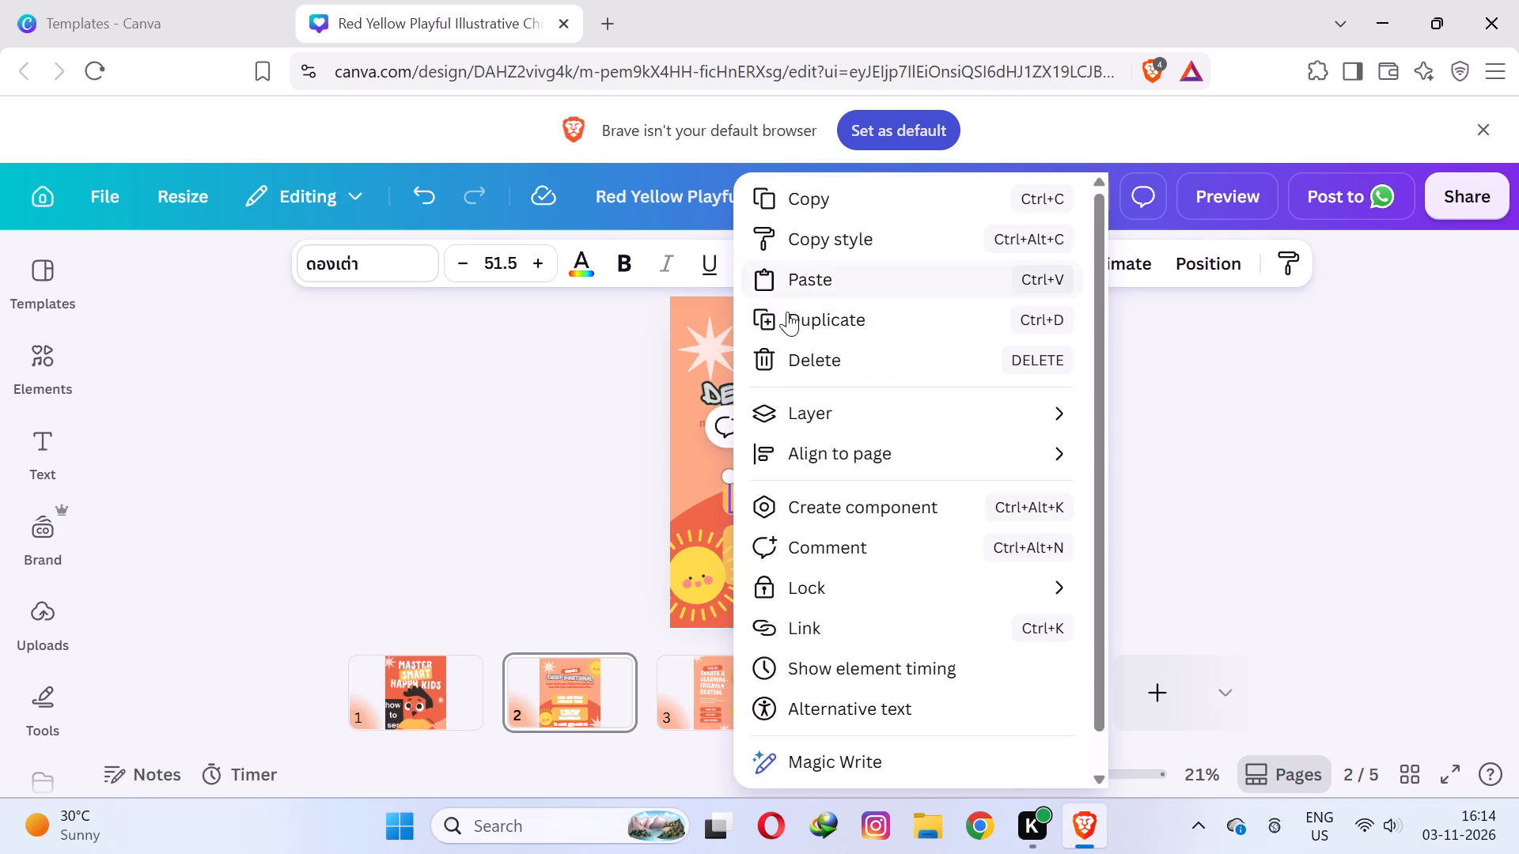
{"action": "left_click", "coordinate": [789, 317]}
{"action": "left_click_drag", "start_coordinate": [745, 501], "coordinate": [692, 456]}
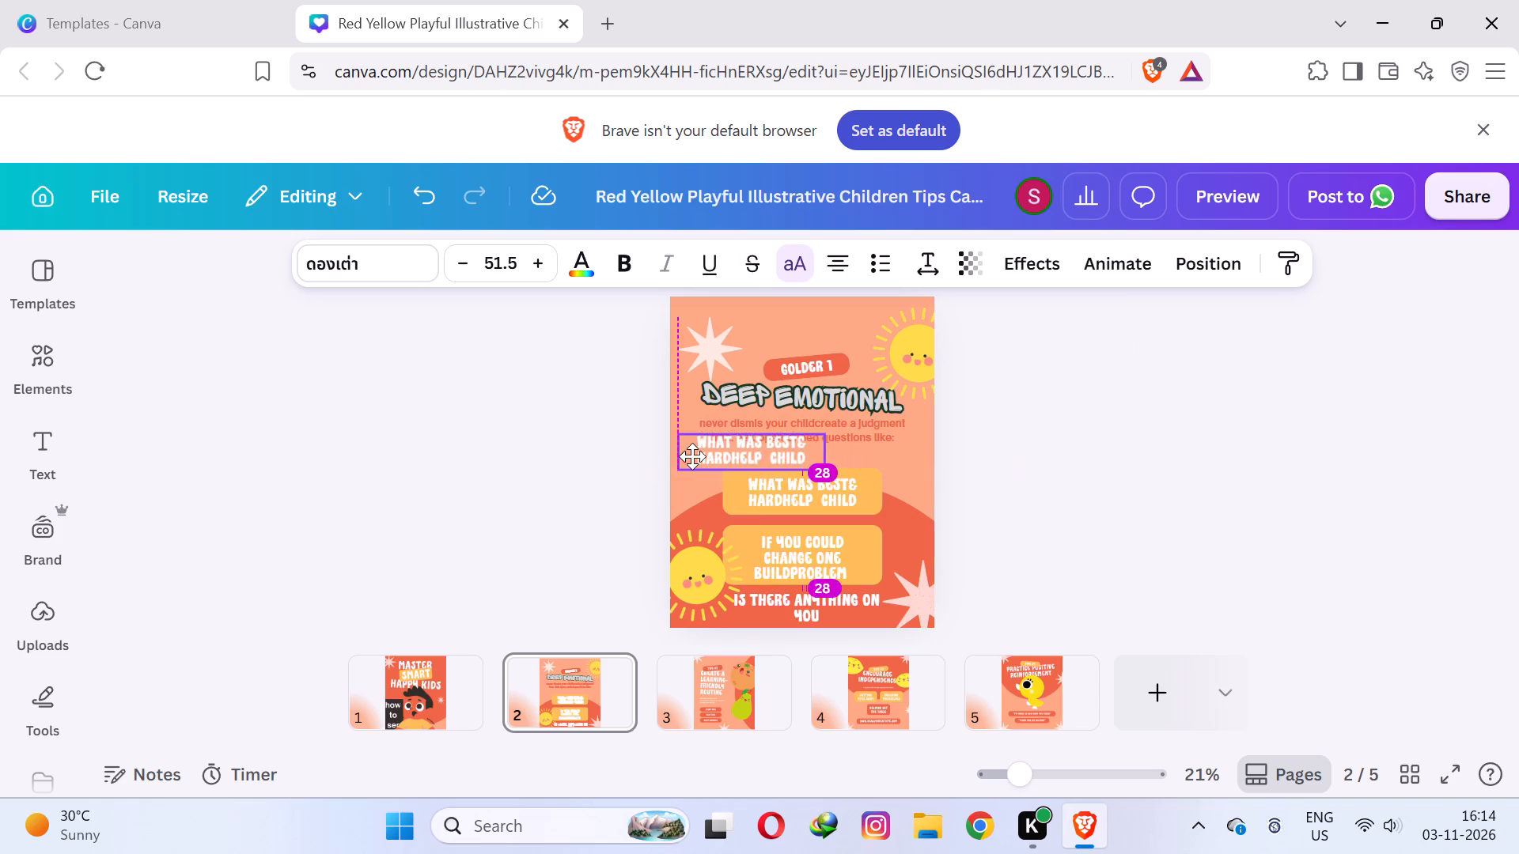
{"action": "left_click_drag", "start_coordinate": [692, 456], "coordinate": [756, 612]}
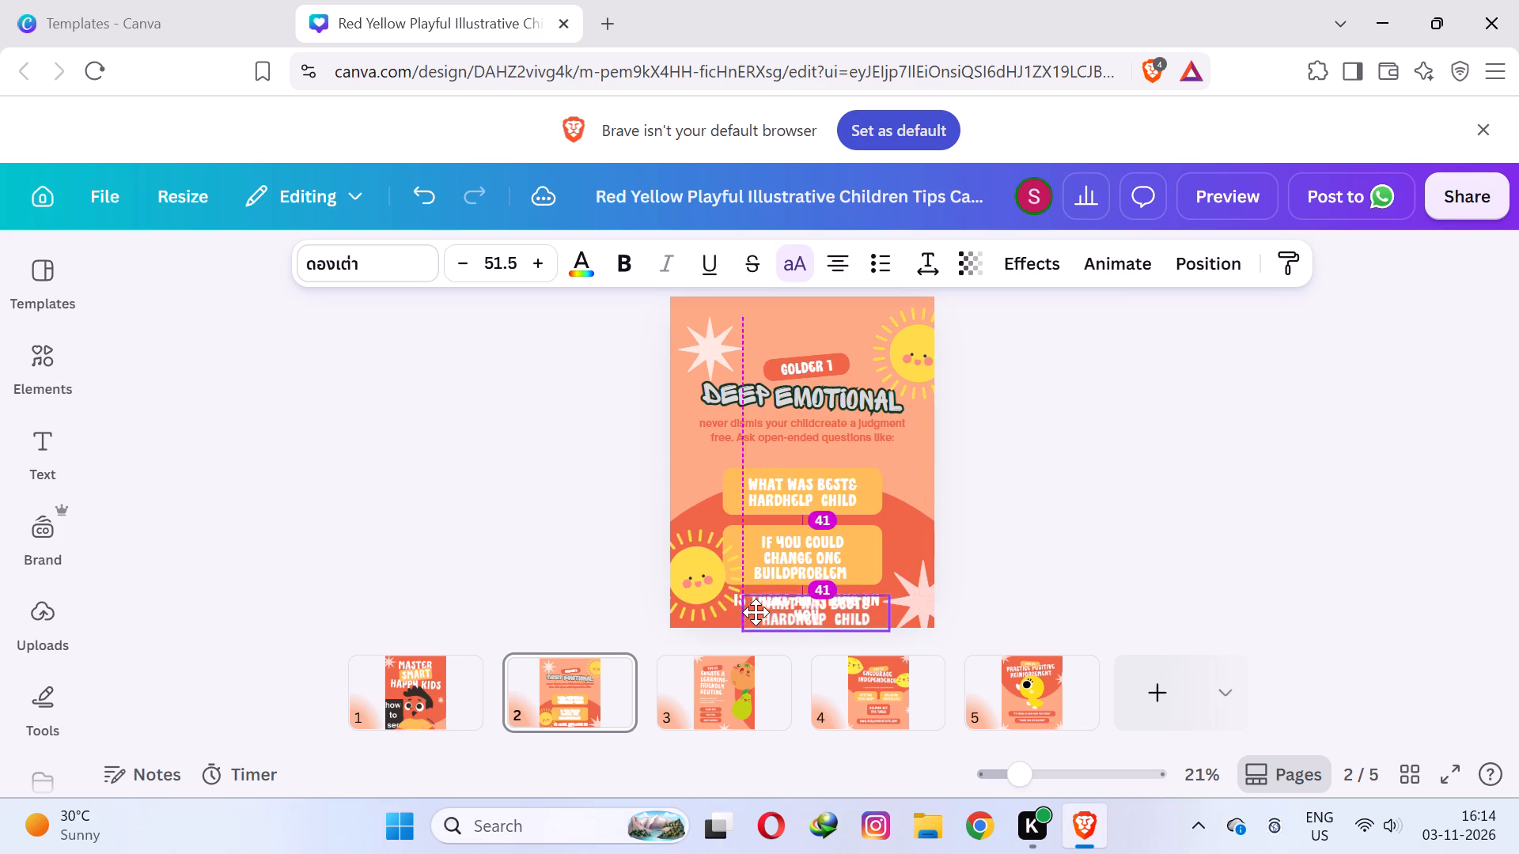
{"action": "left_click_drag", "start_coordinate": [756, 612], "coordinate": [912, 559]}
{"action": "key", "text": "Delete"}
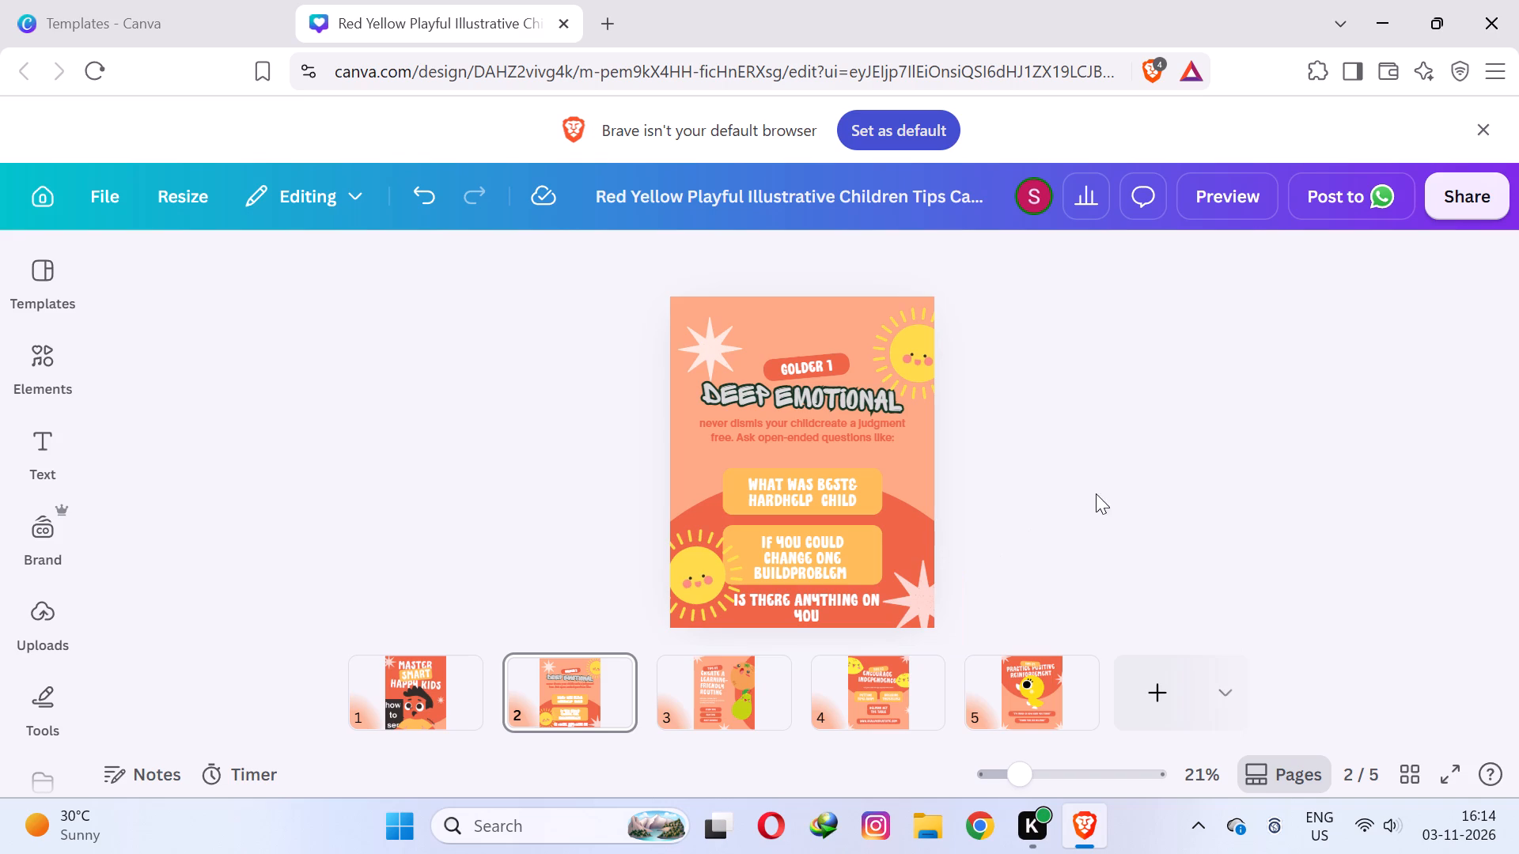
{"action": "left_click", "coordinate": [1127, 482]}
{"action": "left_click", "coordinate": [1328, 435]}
Send the smiling sun in the page's upper-right corner to the back of the layer order.
{"action": "left_click", "coordinate": [904, 353]}
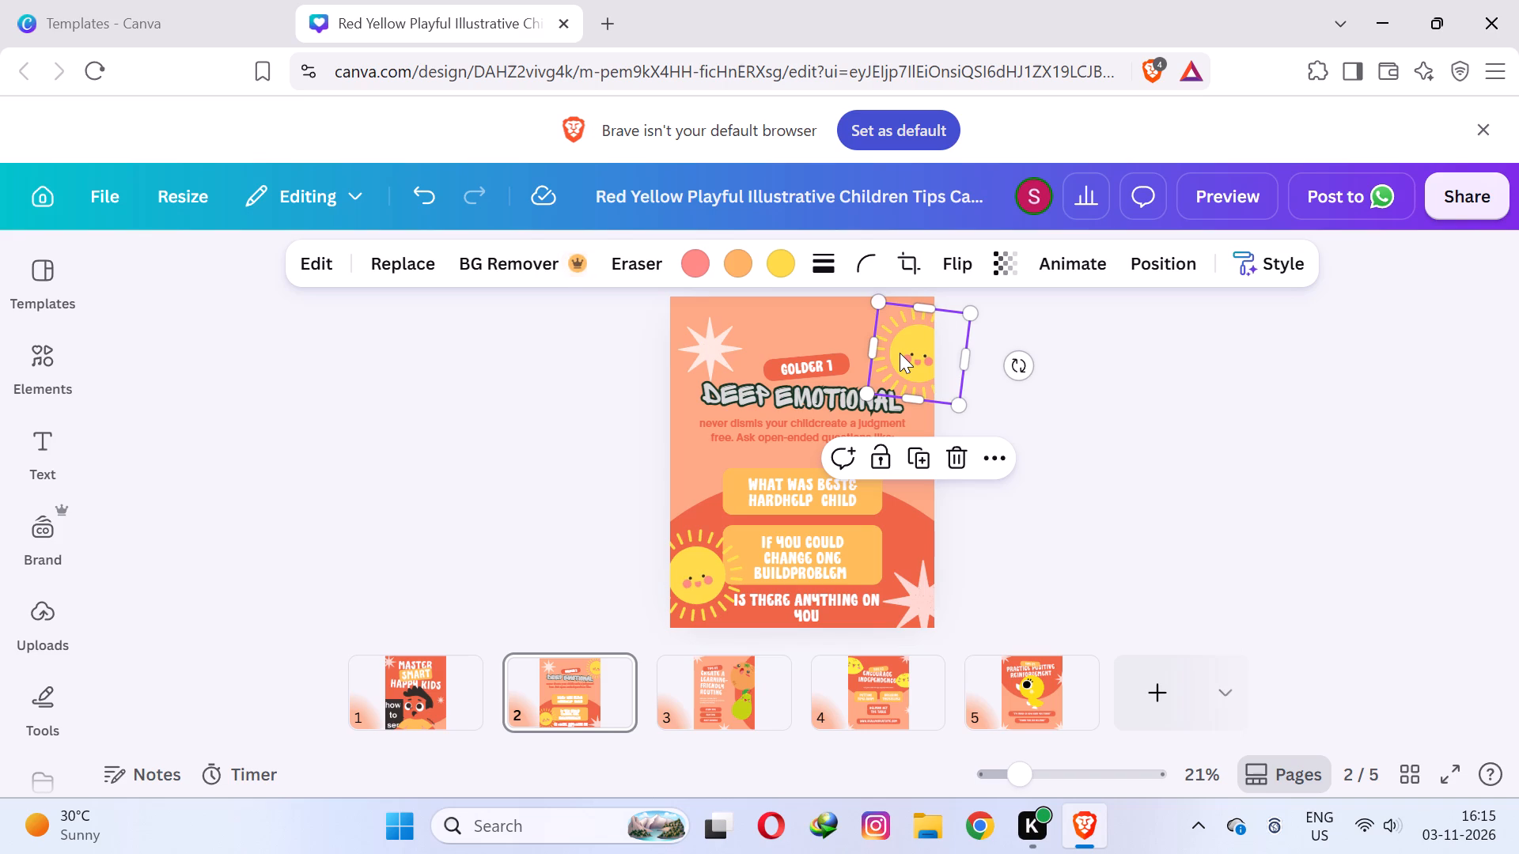
{"action": "left_click", "coordinate": [903, 353]}
{"action": "left_click", "coordinate": [927, 353]}
{"action": "left_click", "coordinate": [1160, 267]}
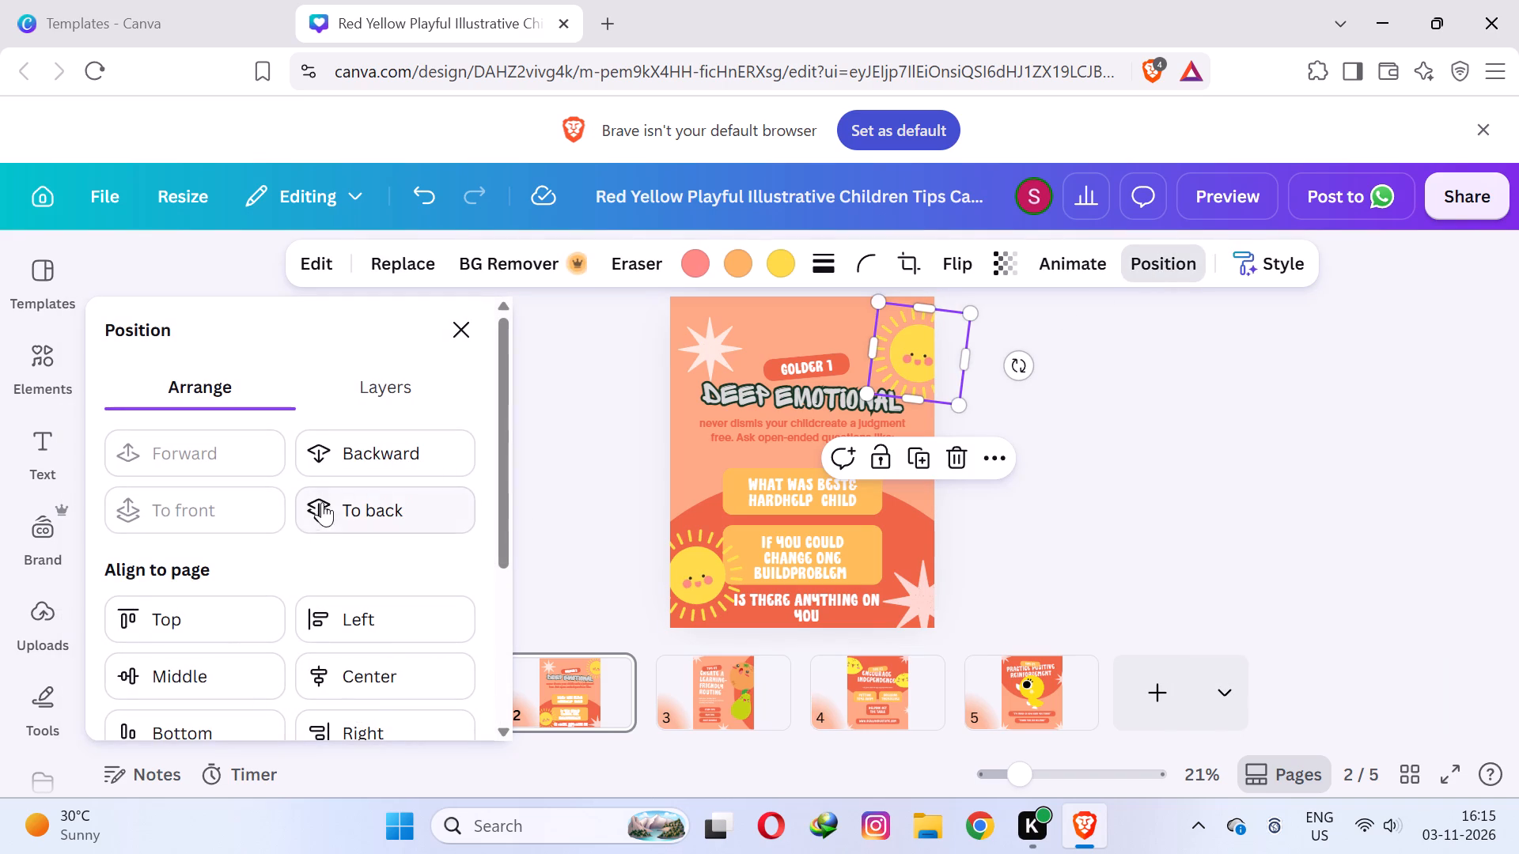
{"action": "left_click", "coordinate": [354, 509]}
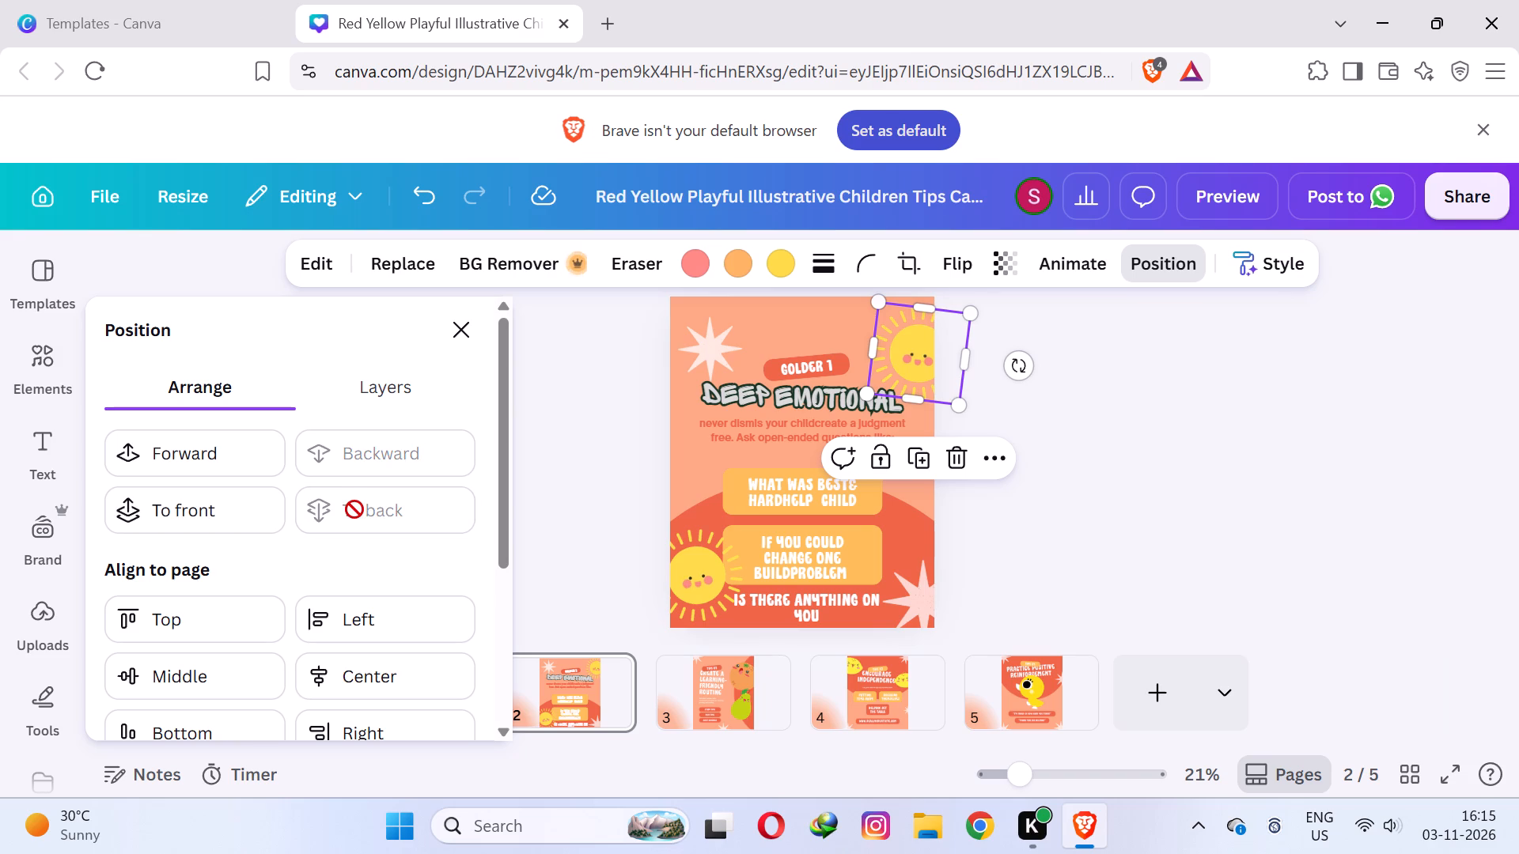
Try the smiling sun in the page's lower-left corner at the back of the layer order, and bring it to the front.
{"action": "left_click", "coordinate": [692, 574]}
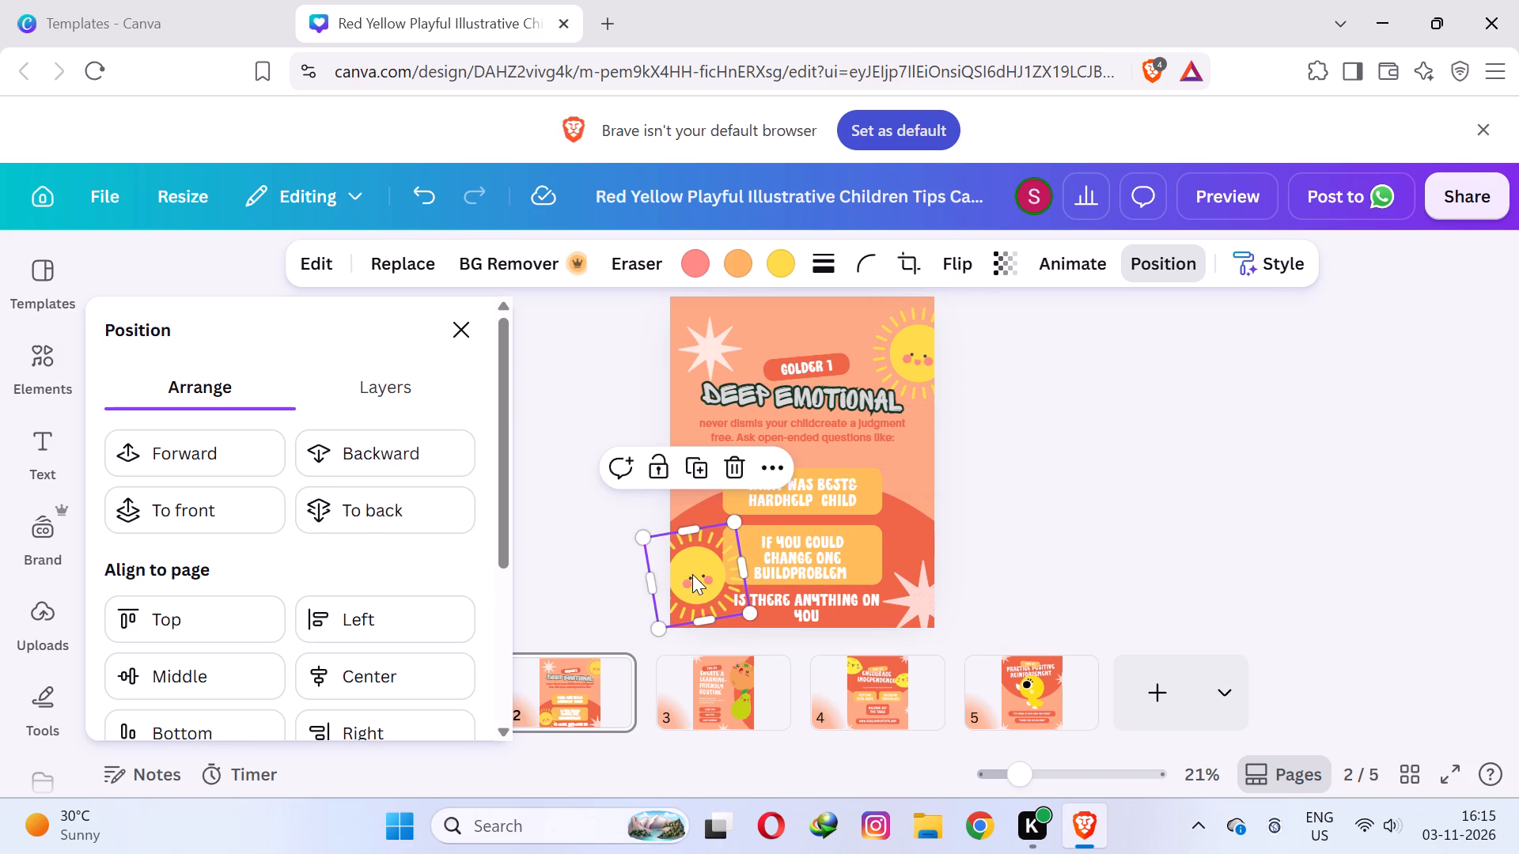
{"action": "left_click", "coordinate": [1145, 261]}
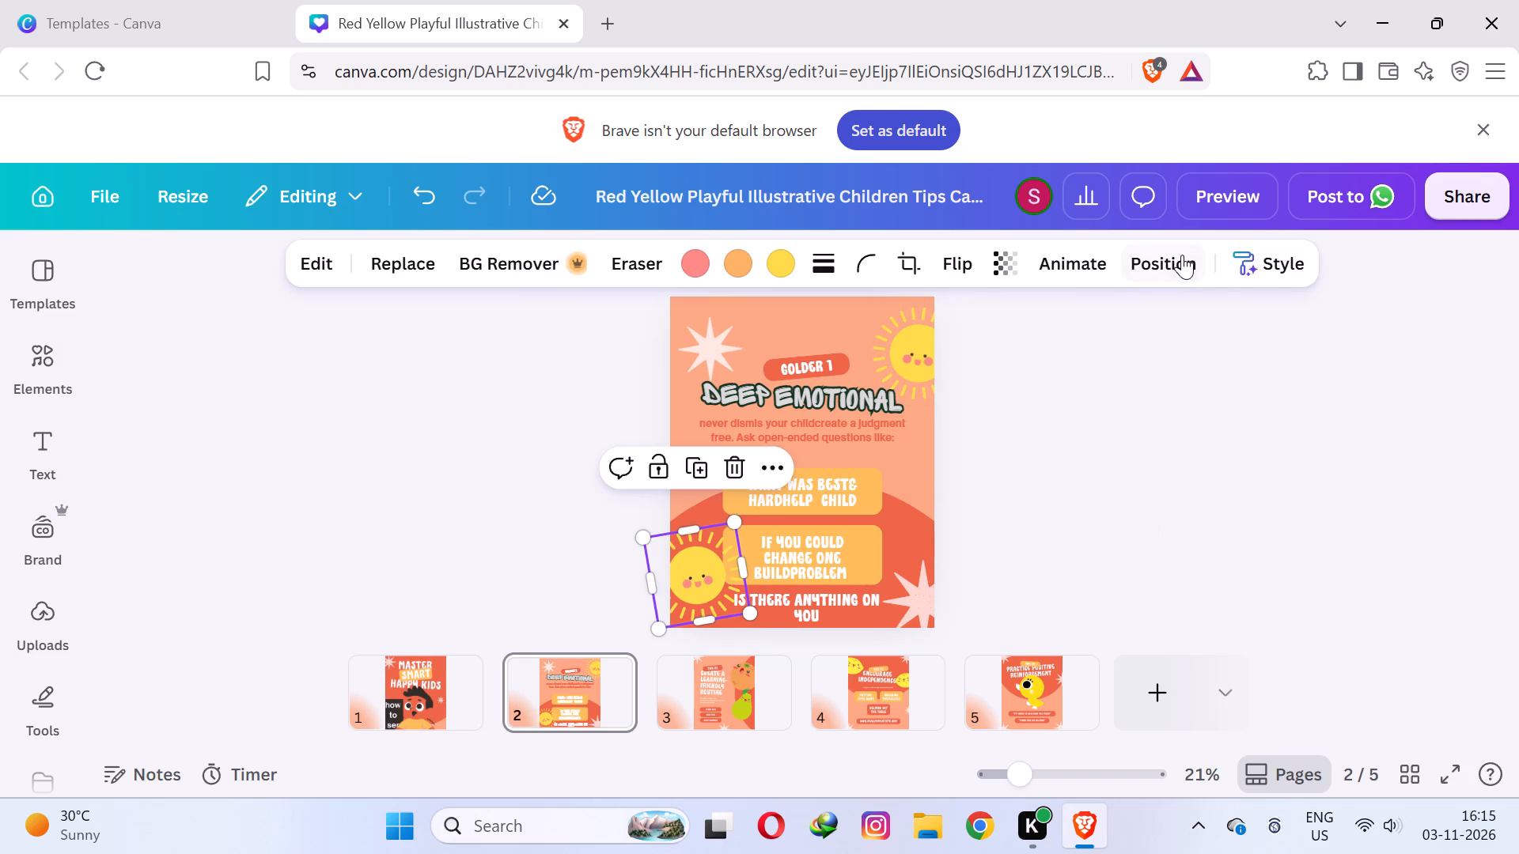
{"action": "left_click", "coordinate": [1182, 255]}
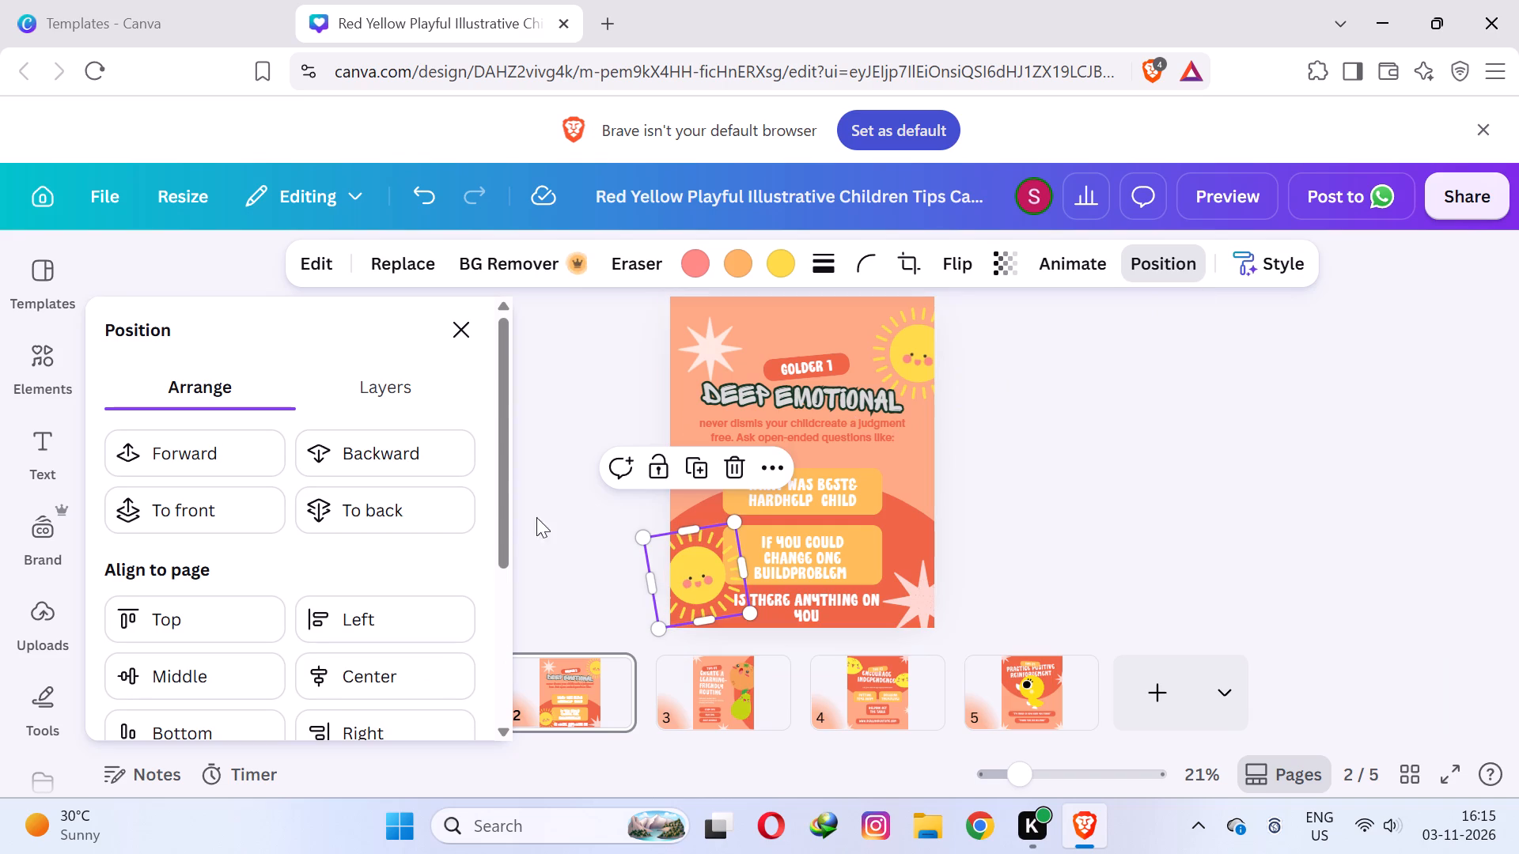
{"action": "left_click", "coordinate": [331, 521]}
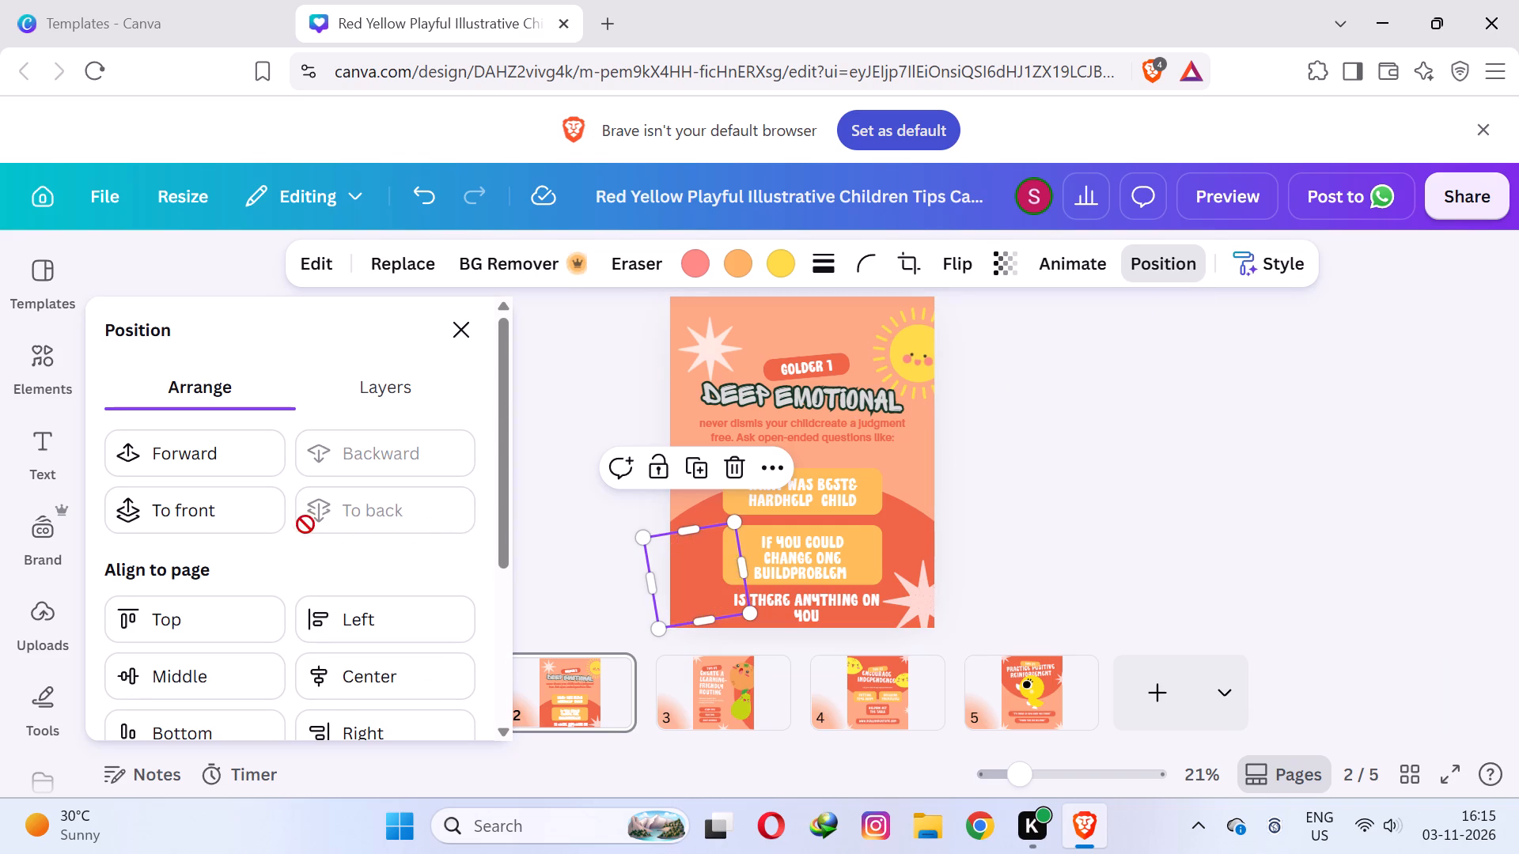
{"action": "left_click", "coordinate": [233, 495]}
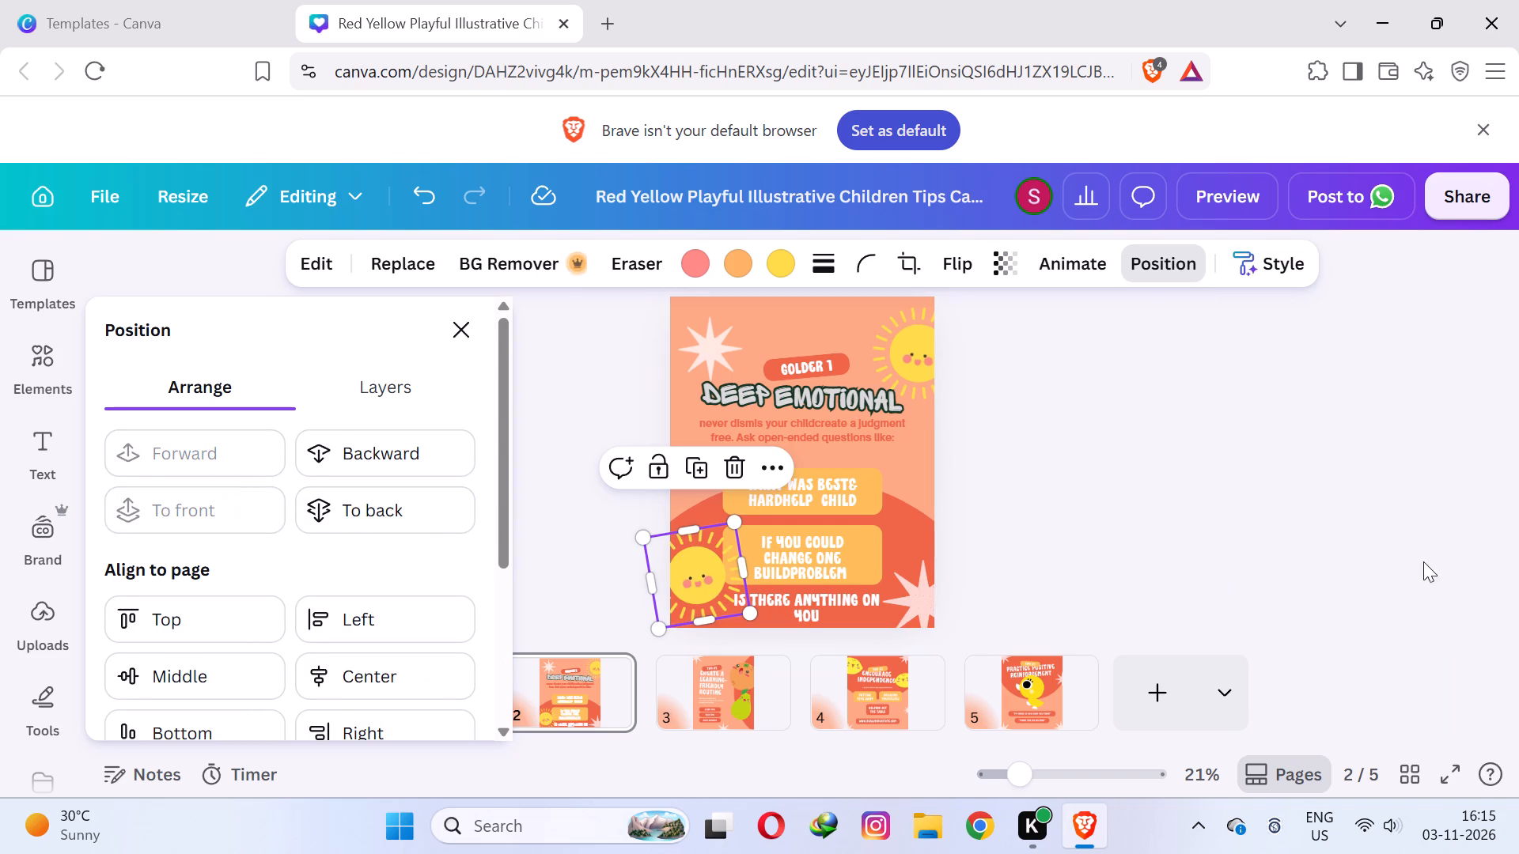
{"action": "left_click", "coordinate": [1301, 449]}
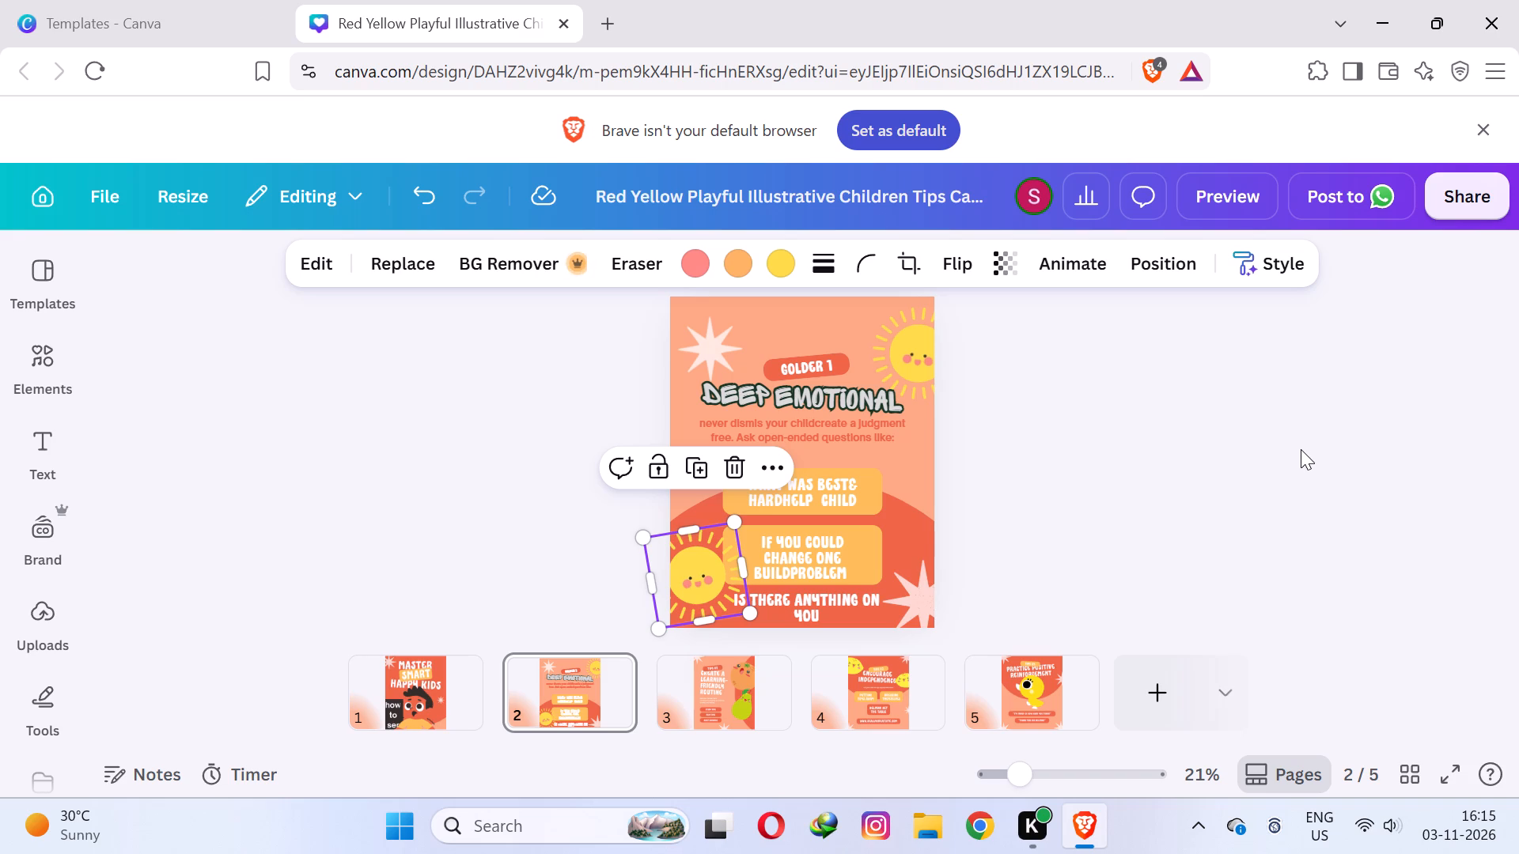
Make the smiling sun in the page's upper-right corner partly transparent.
{"action": "left_click", "coordinate": [921, 346]}
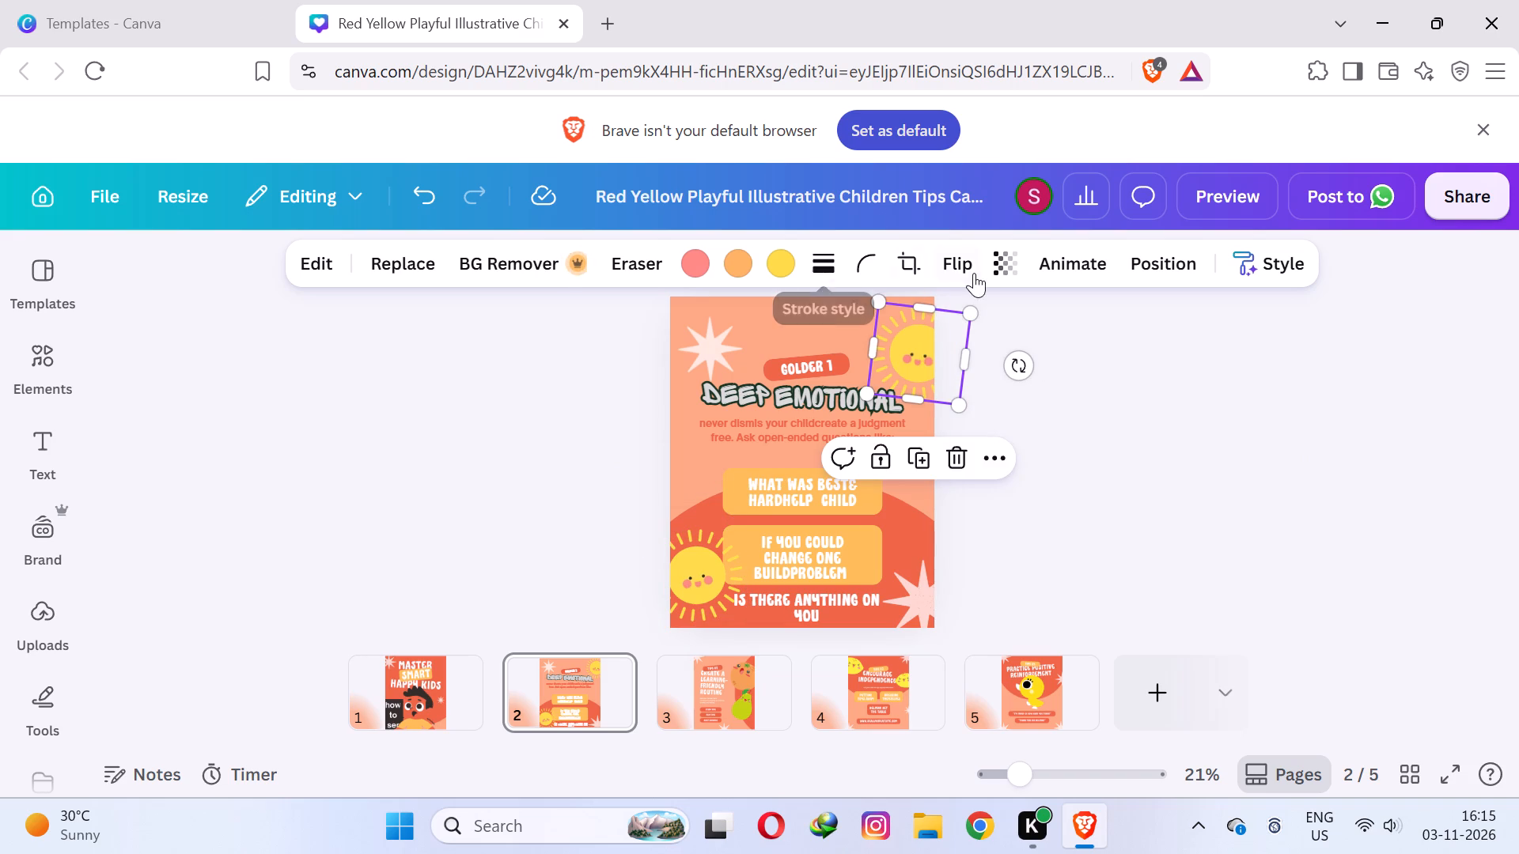
{"action": "left_click", "coordinate": [1008, 266]}
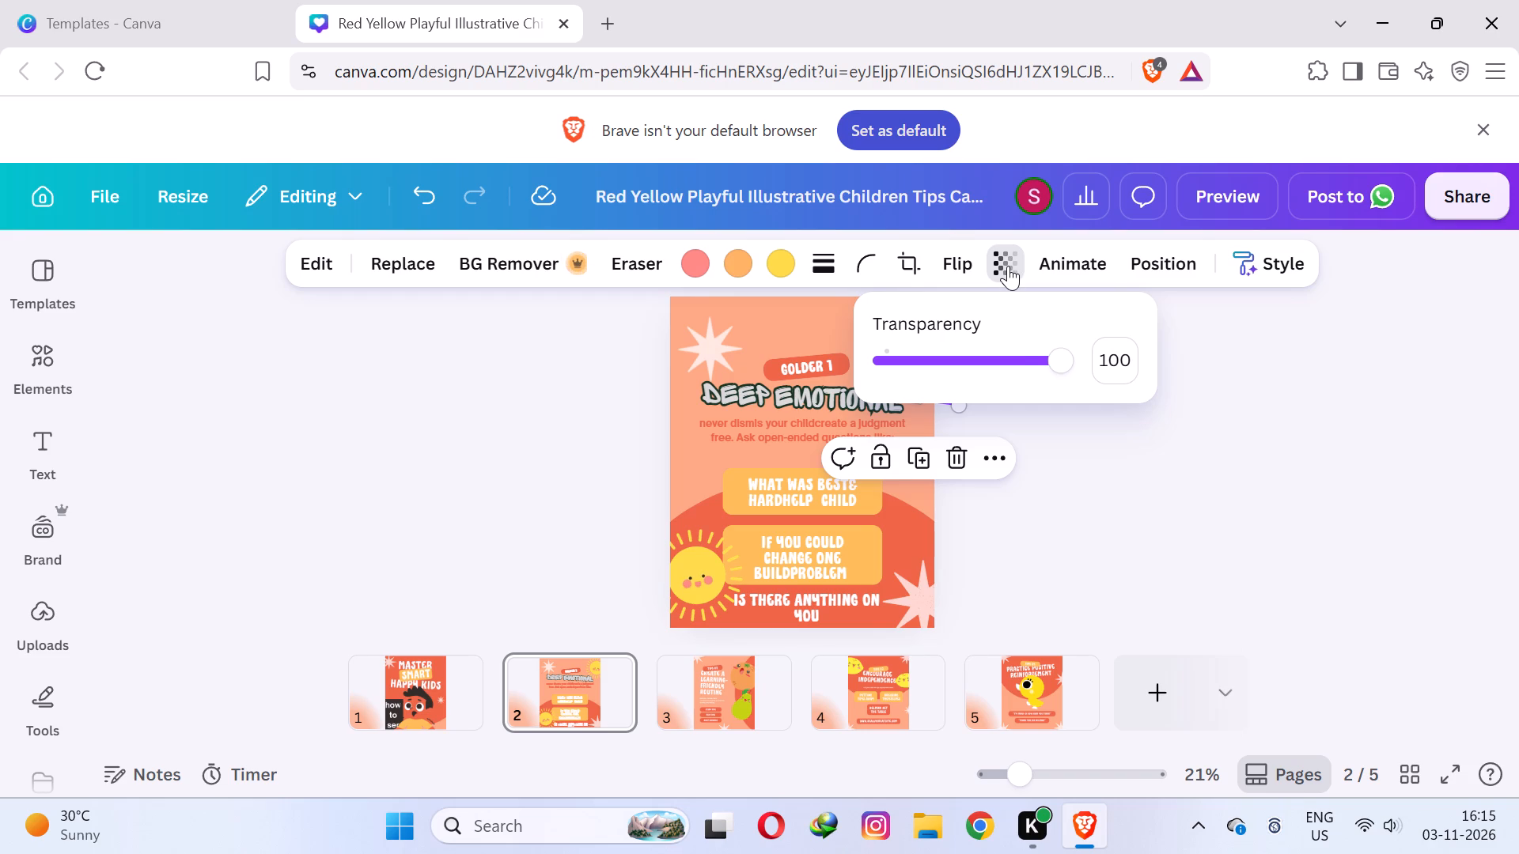
{"action": "left_click", "coordinate": [1022, 357]}
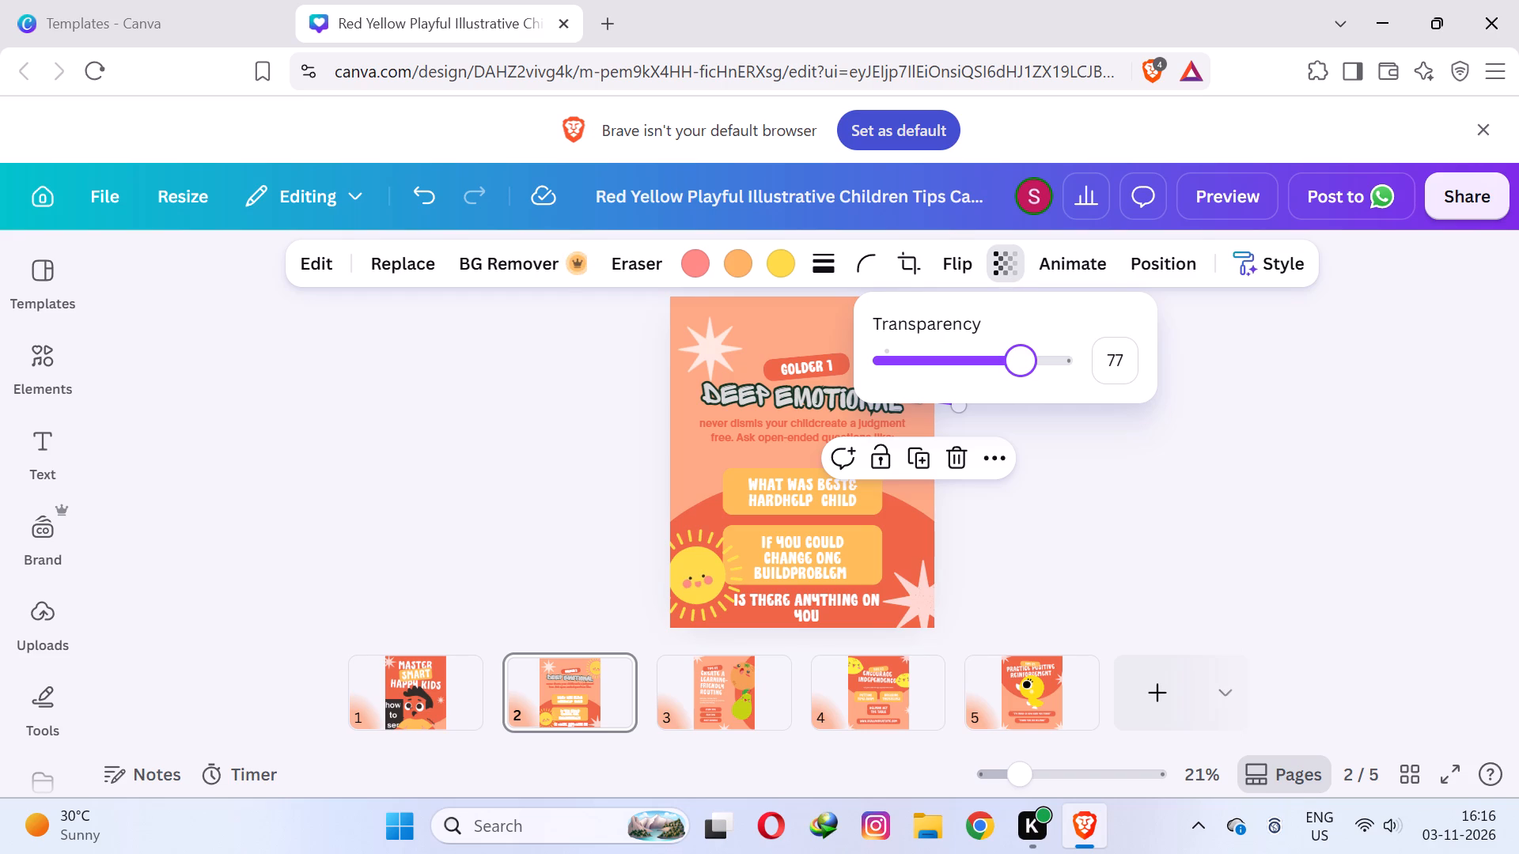
{"action": "left_click", "coordinate": [998, 359]}
{"action": "left_click", "coordinate": [1046, 425]}
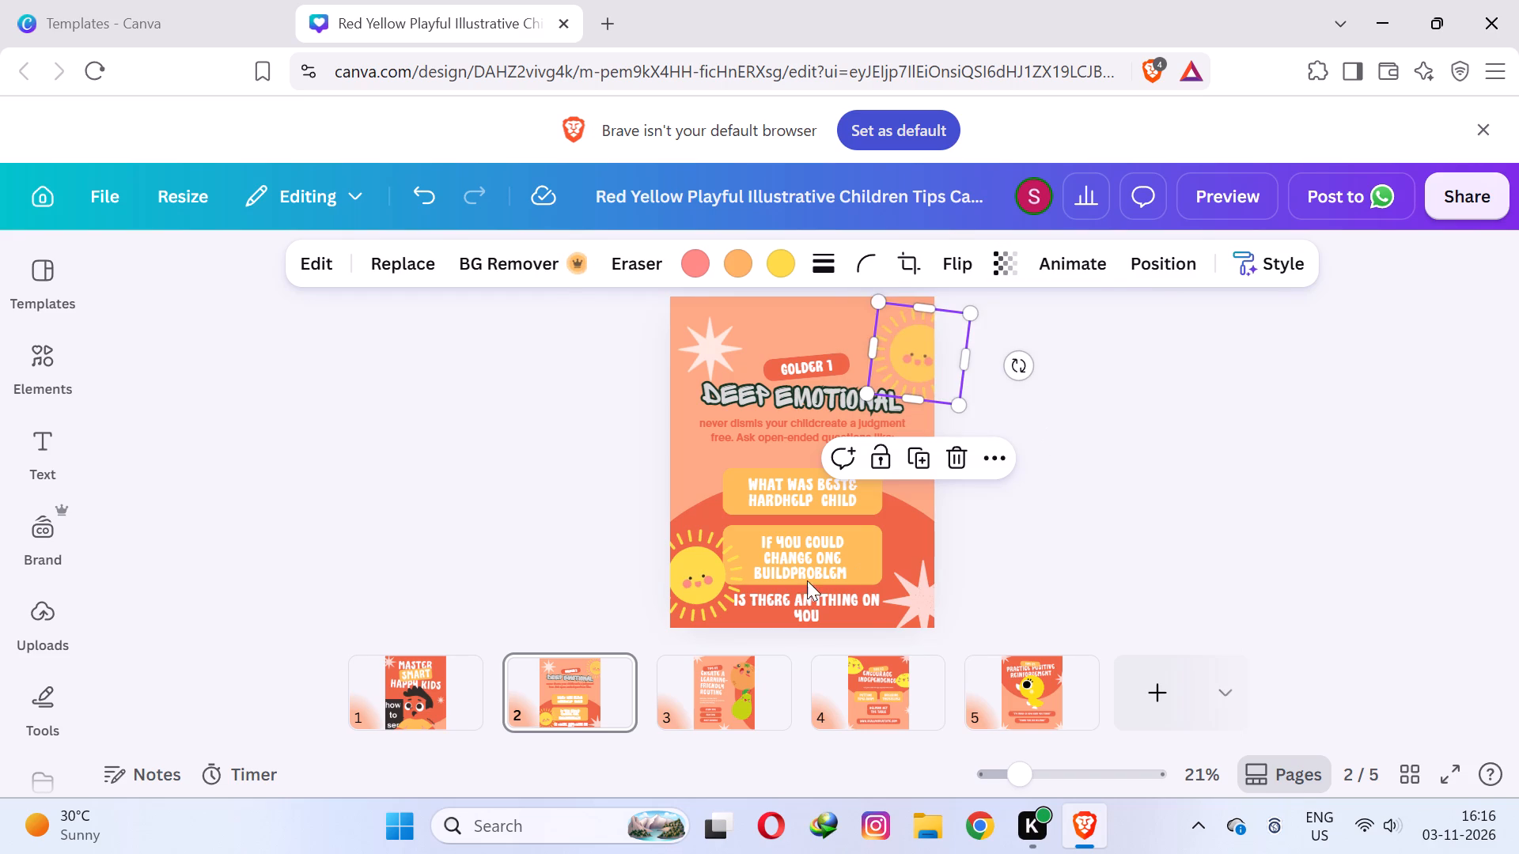
Make the smiling sun in the page's lower-left corner partly transparent, fainter than the upper-right sun.
{"action": "left_click", "coordinate": [706, 572]}
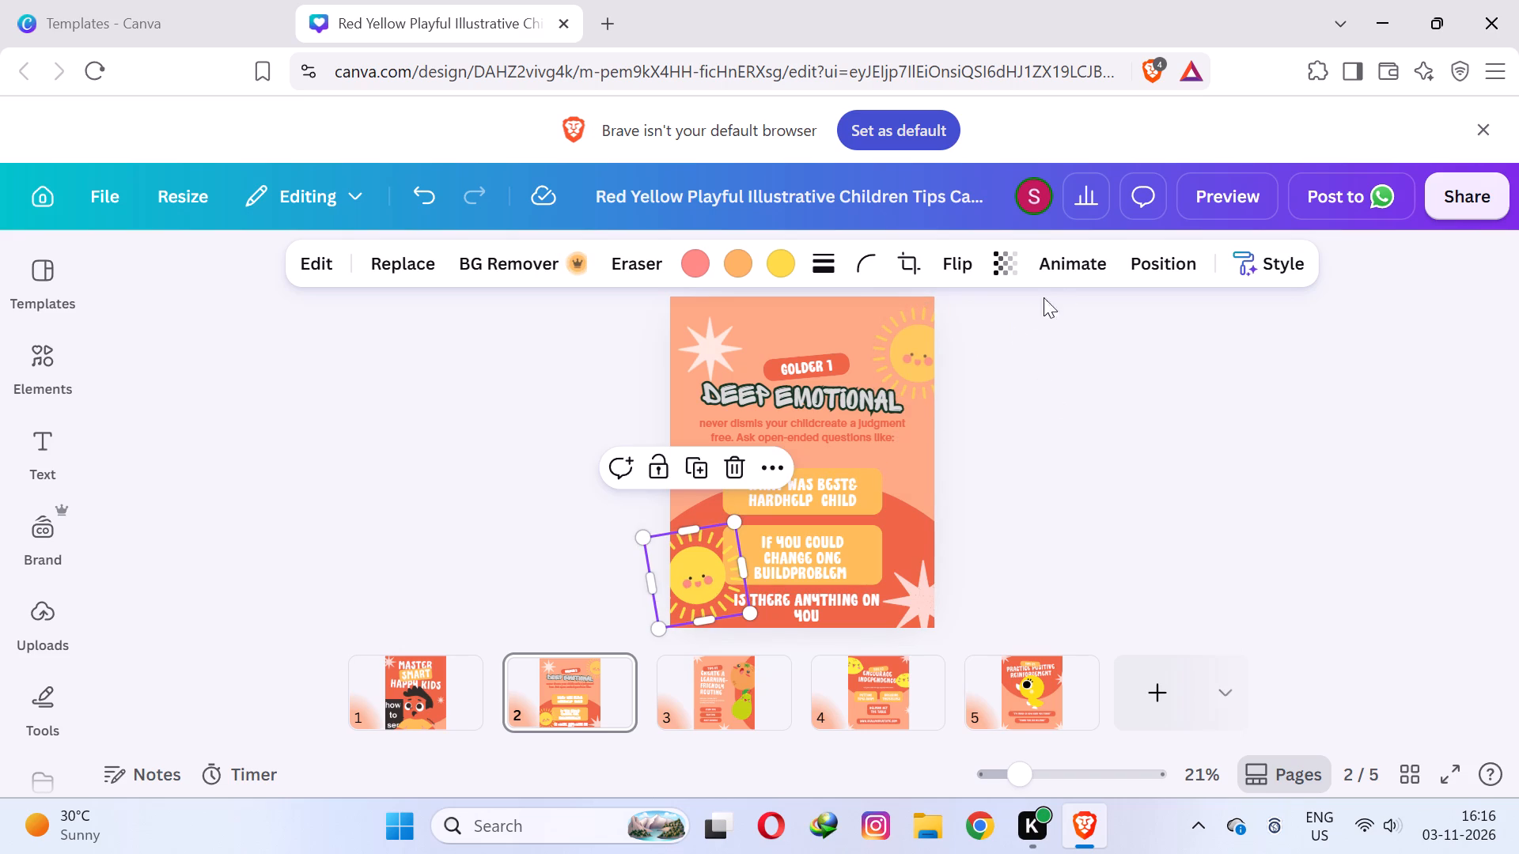
{"action": "left_click", "coordinate": [993, 270]}
{"action": "left_click", "coordinate": [983, 361]}
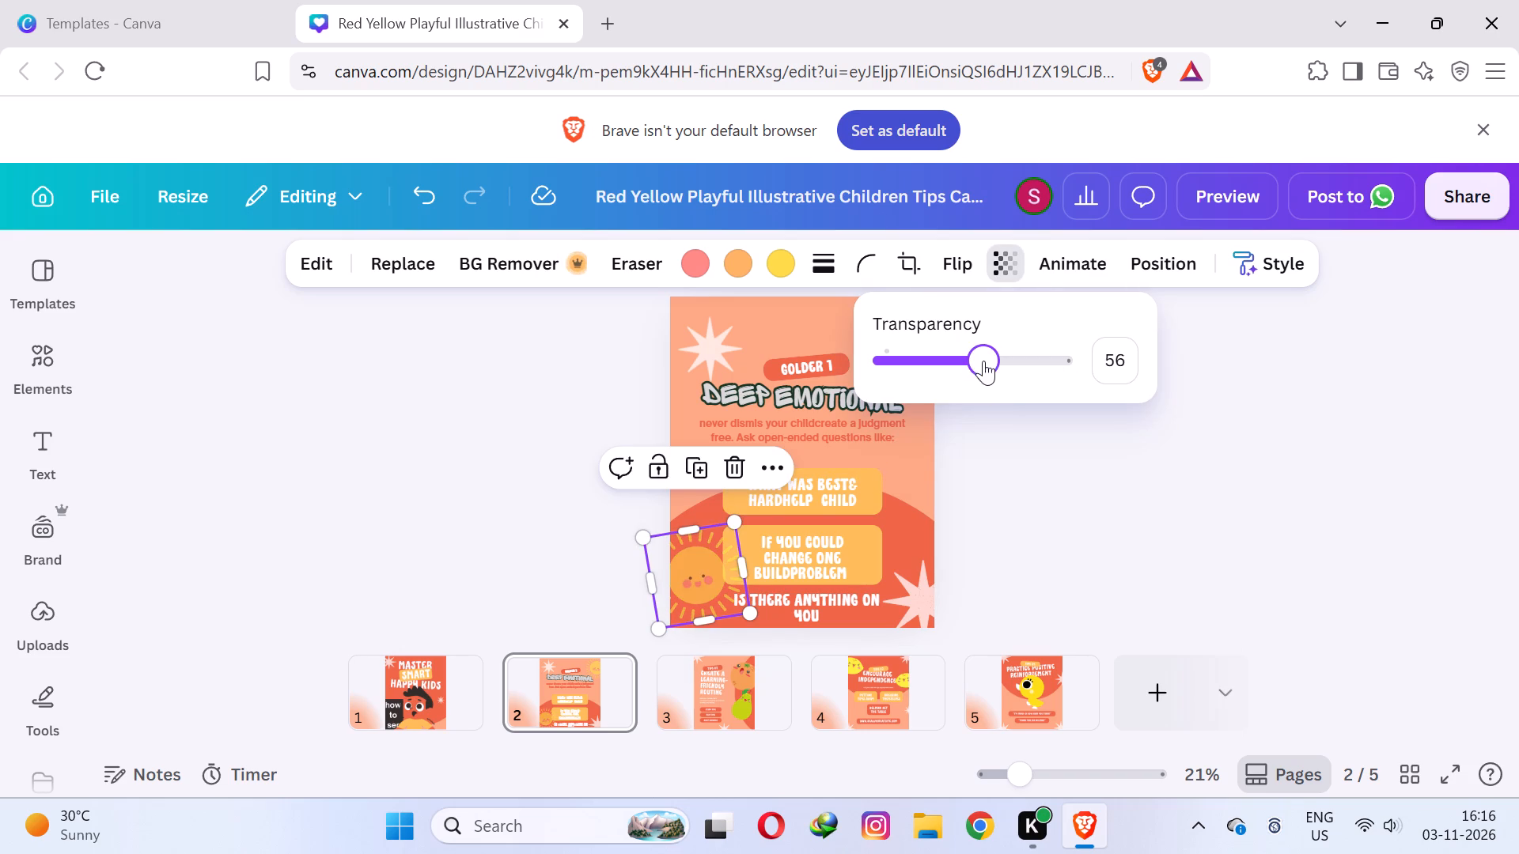
{"action": "left_click", "coordinate": [960, 362]}
{"action": "left_click", "coordinate": [1518, 474]}
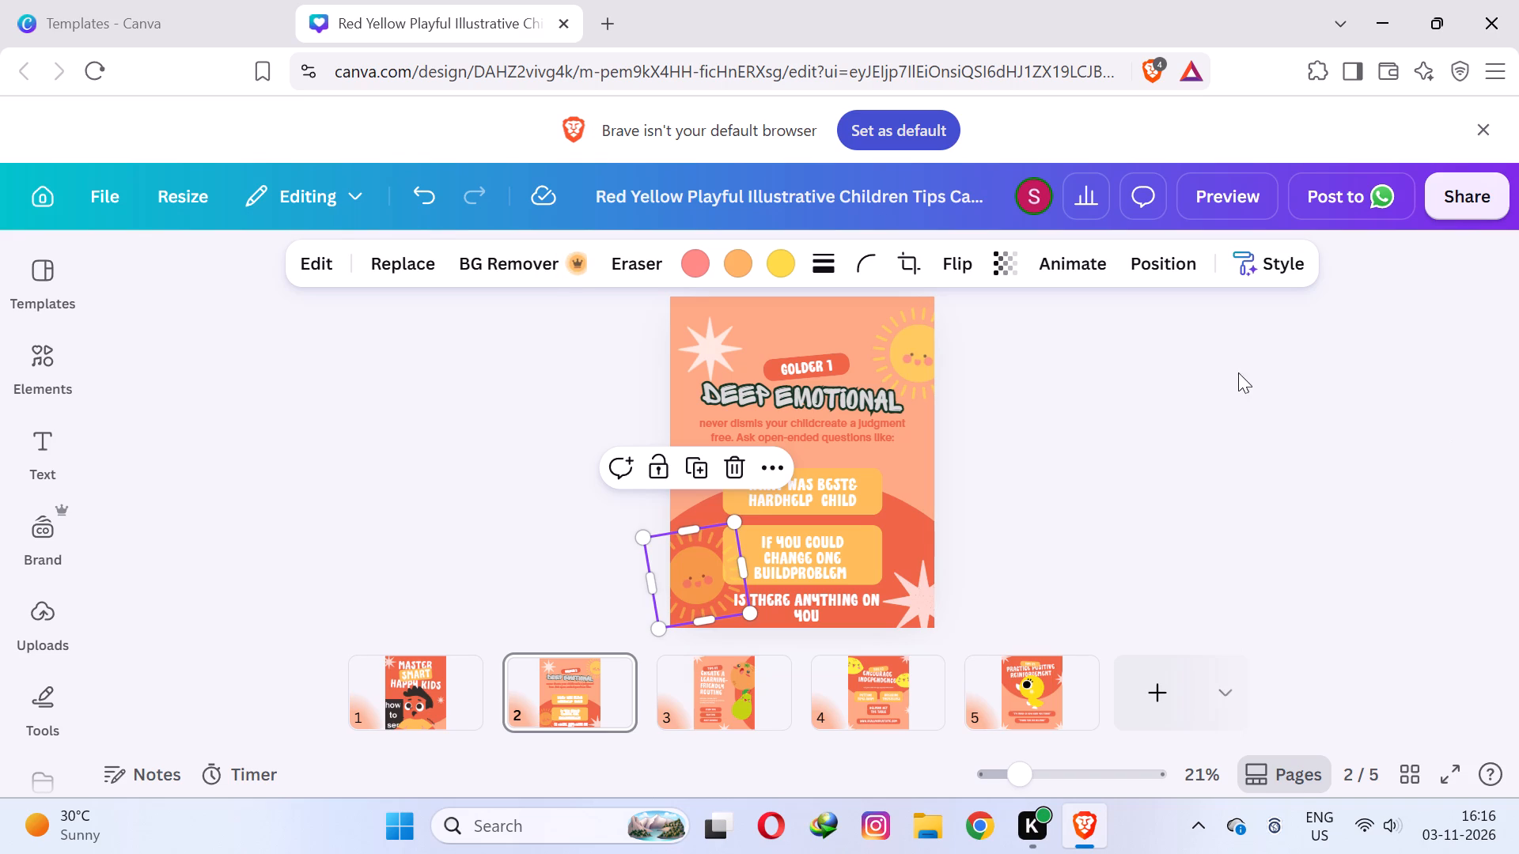
Set the transparency of the starburst in the page's upper-left corner to 70.
{"action": "left_click", "coordinate": [705, 348]}
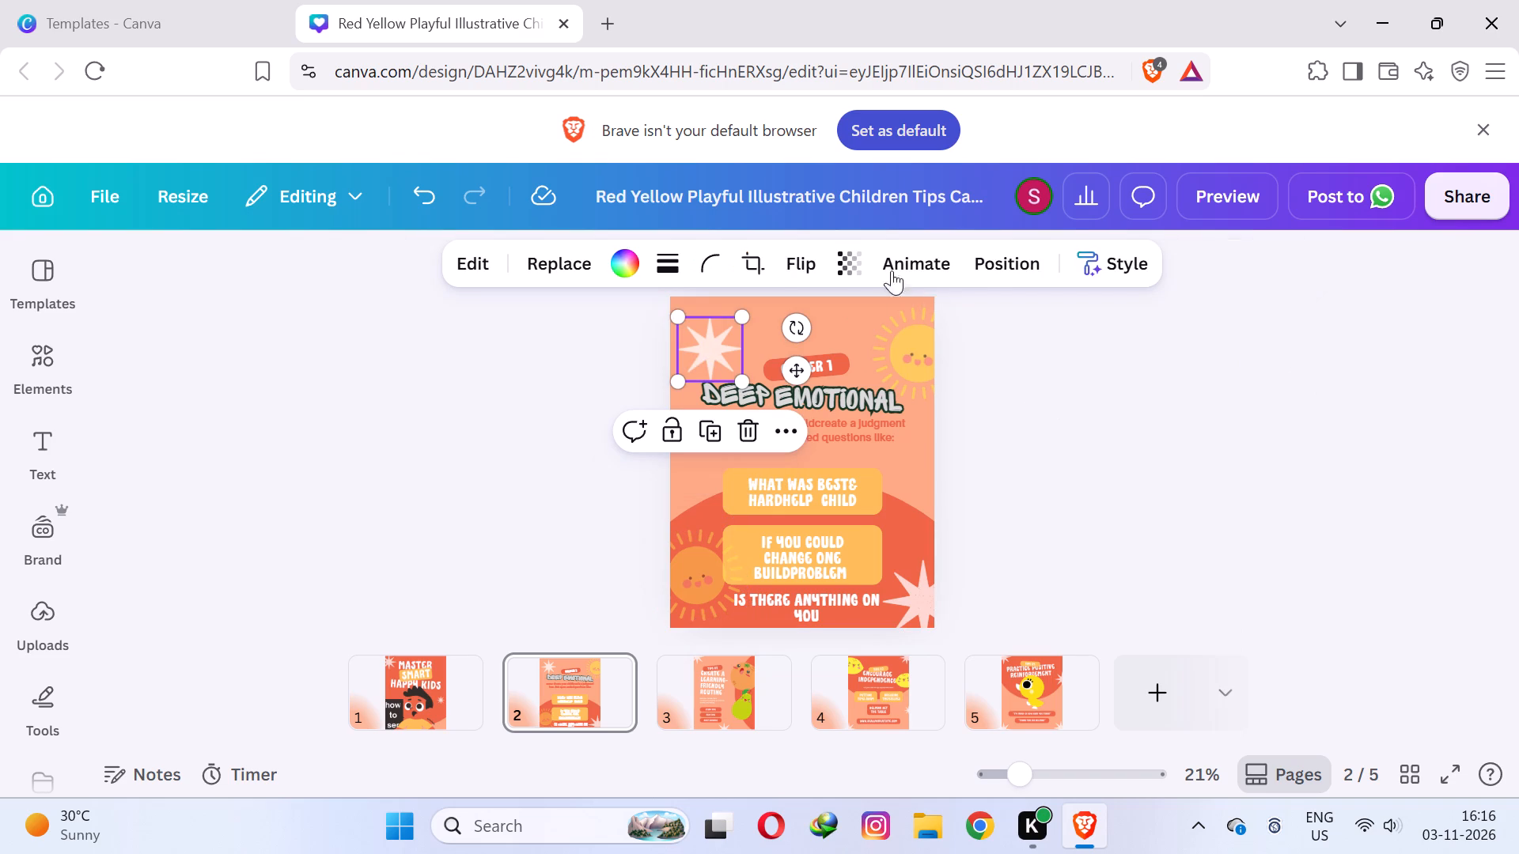
{"action": "left_click", "coordinate": [861, 259]}
{"action": "left_click", "coordinate": [854, 354]}
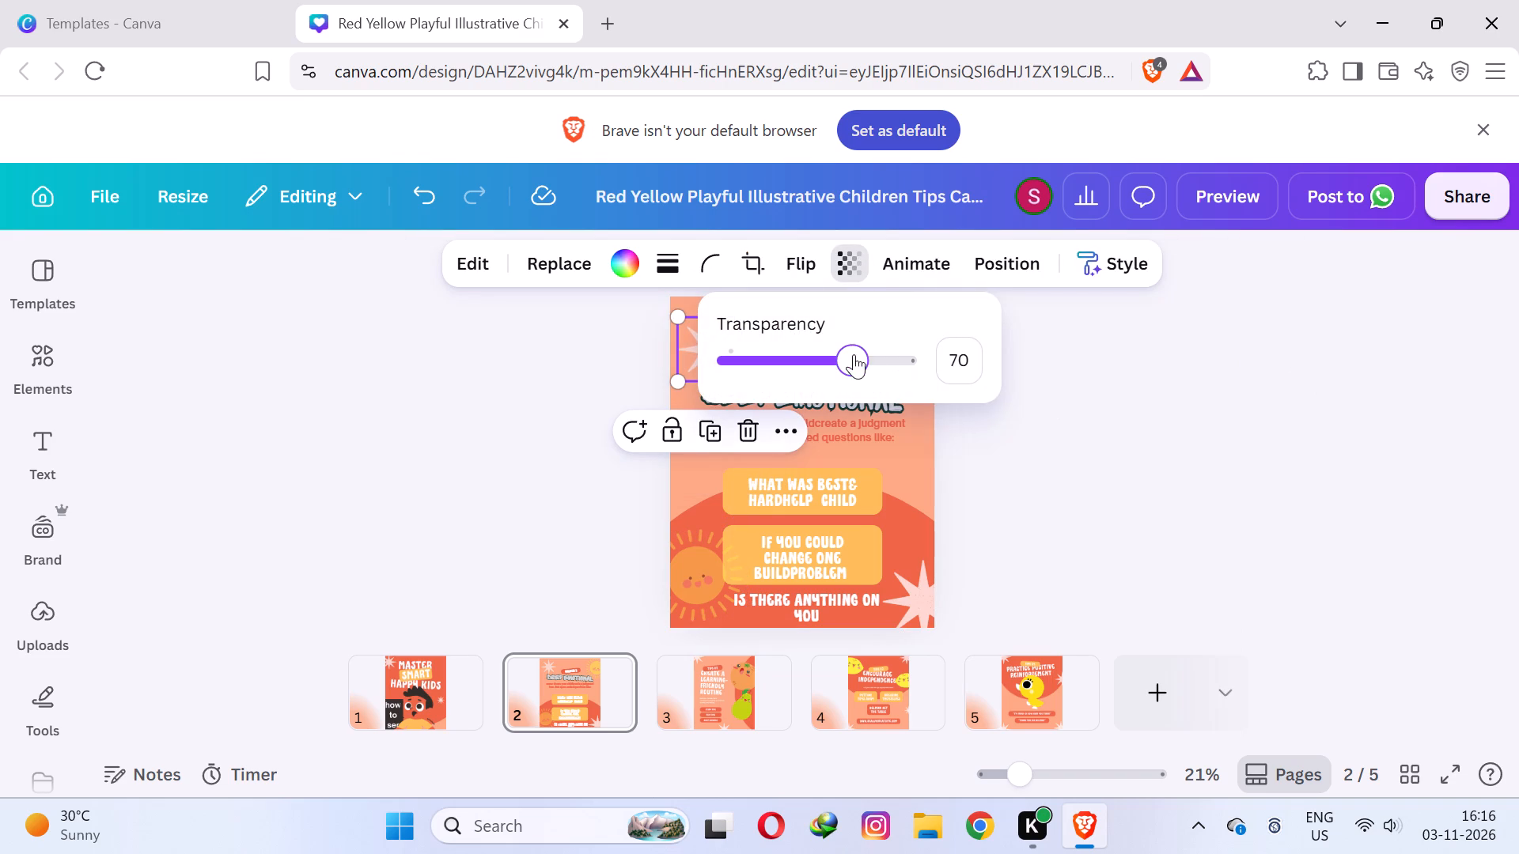
{"action": "left_click", "coordinate": [1090, 391]}
Make the starburst in the page's lower-right corner partly transparent, fainter than the upper-left starburst.
{"action": "left_click", "coordinate": [925, 591]}
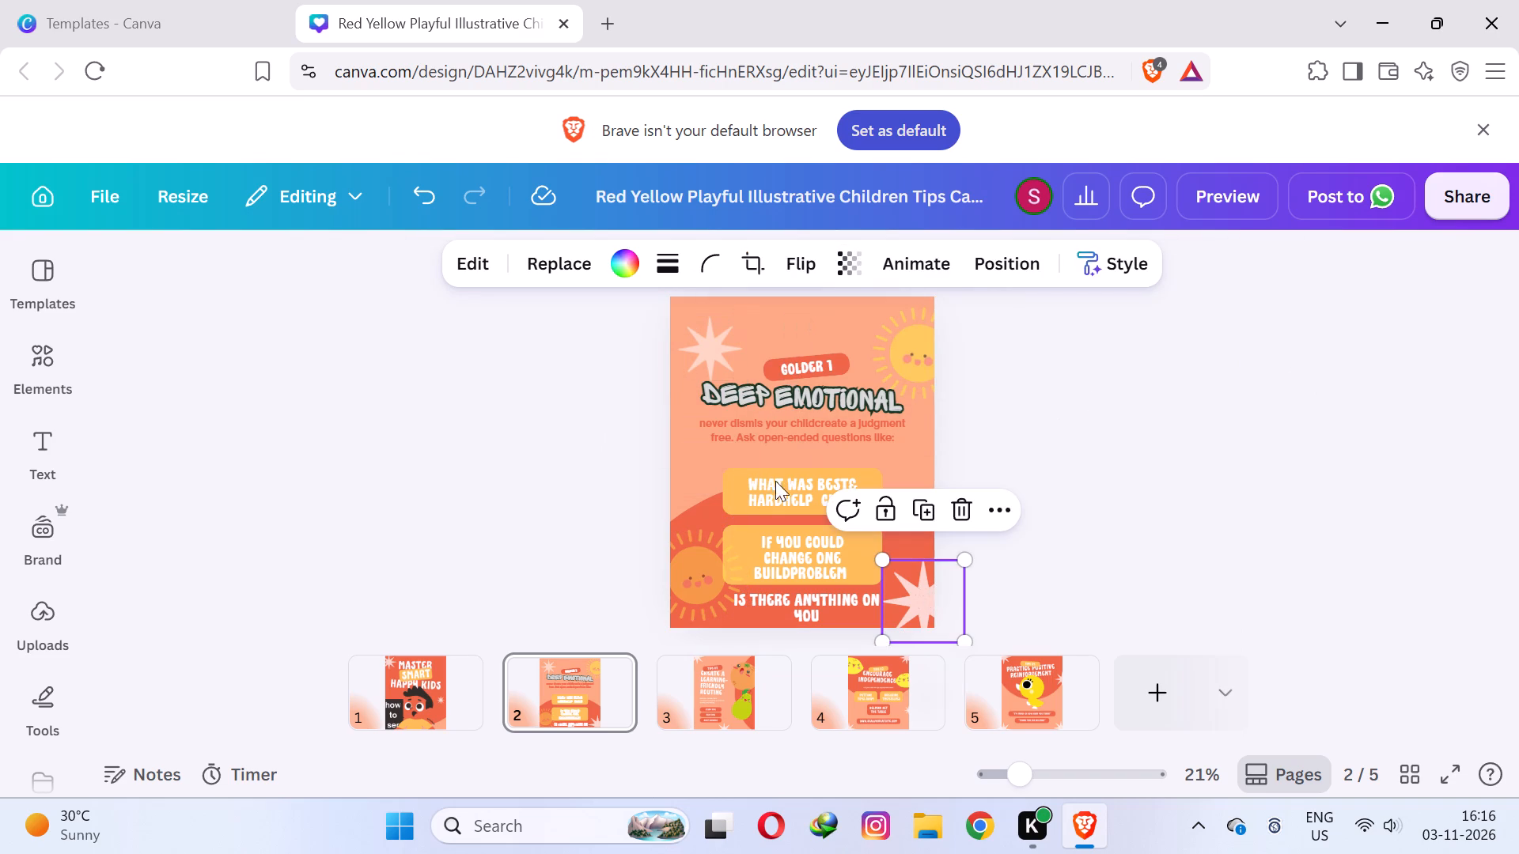
{"action": "left_click", "coordinate": [839, 255]}
{"action": "left_click", "coordinate": [817, 353]}
{"action": "left_click", "coordinate": [1226, 395]}
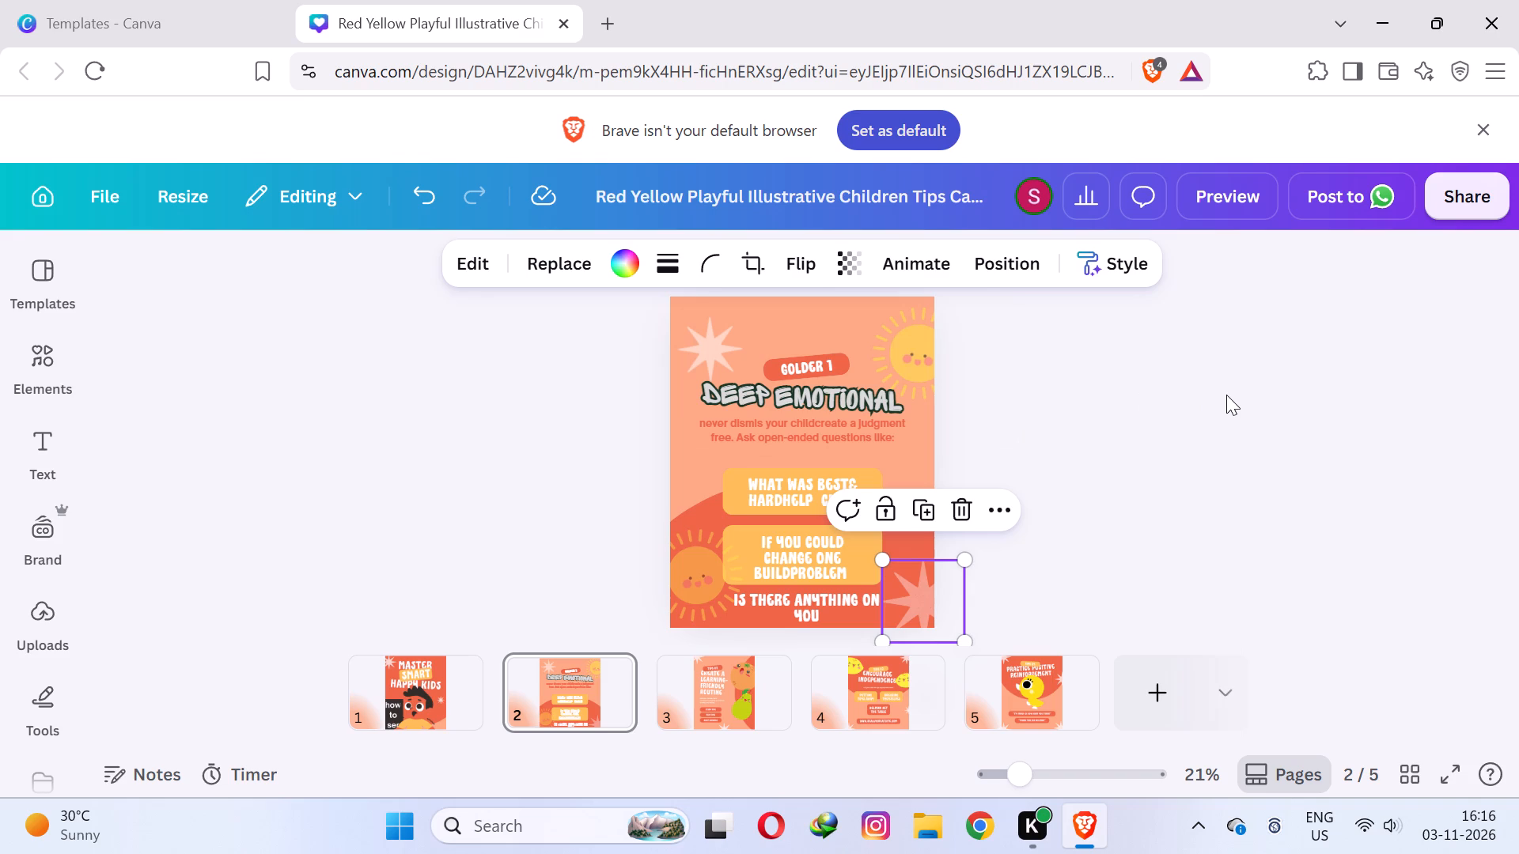
{"action": "left_click", "coordinate": [1248, 387]}
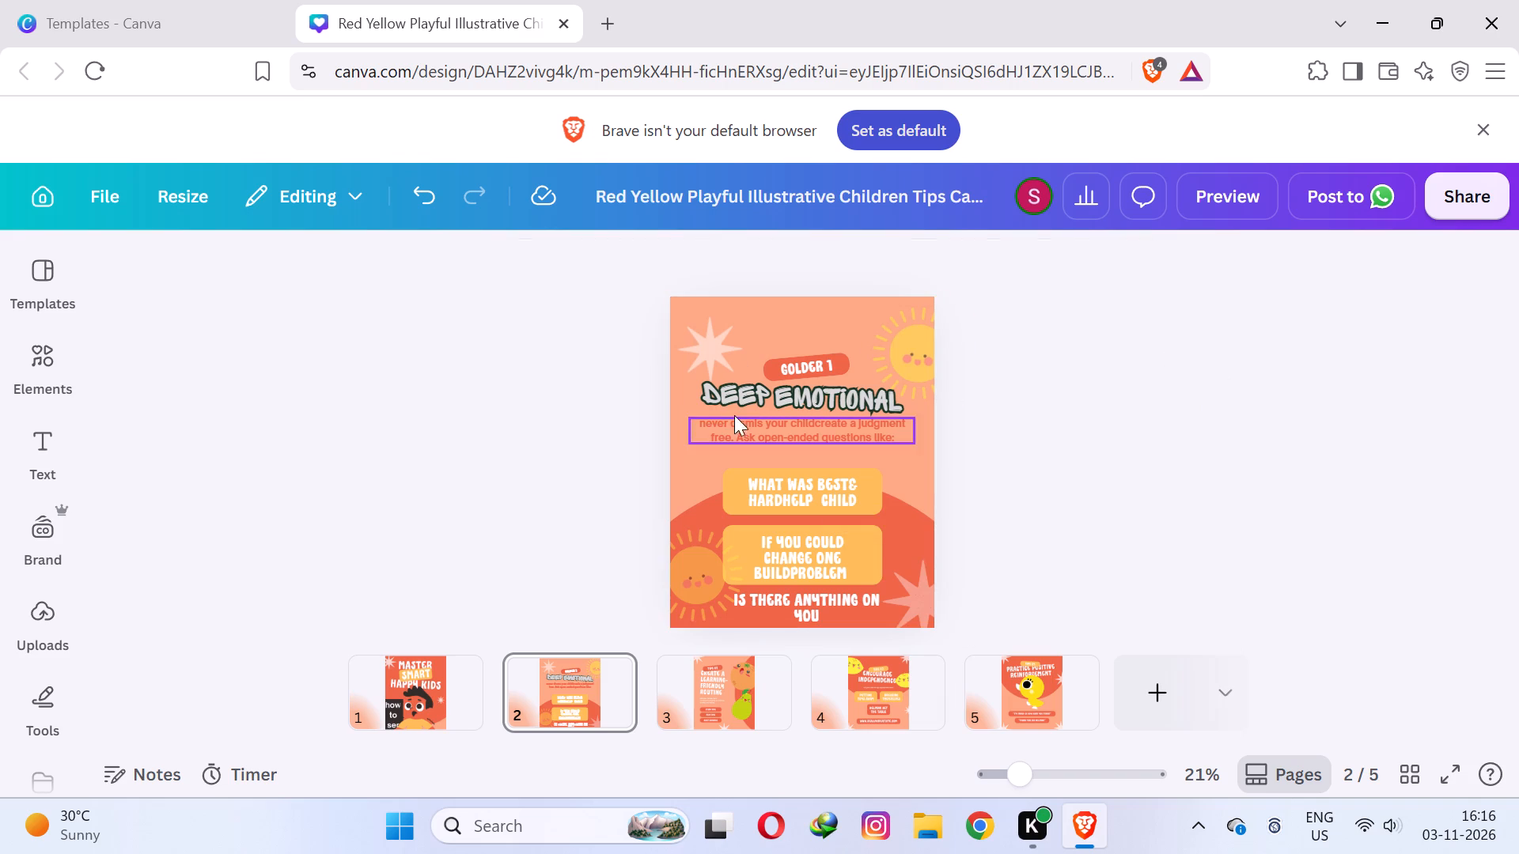
Open page 3 of the carousel, the learning-friendly routine page.
{"action": "left_click", "coordinate": [733, 686]}
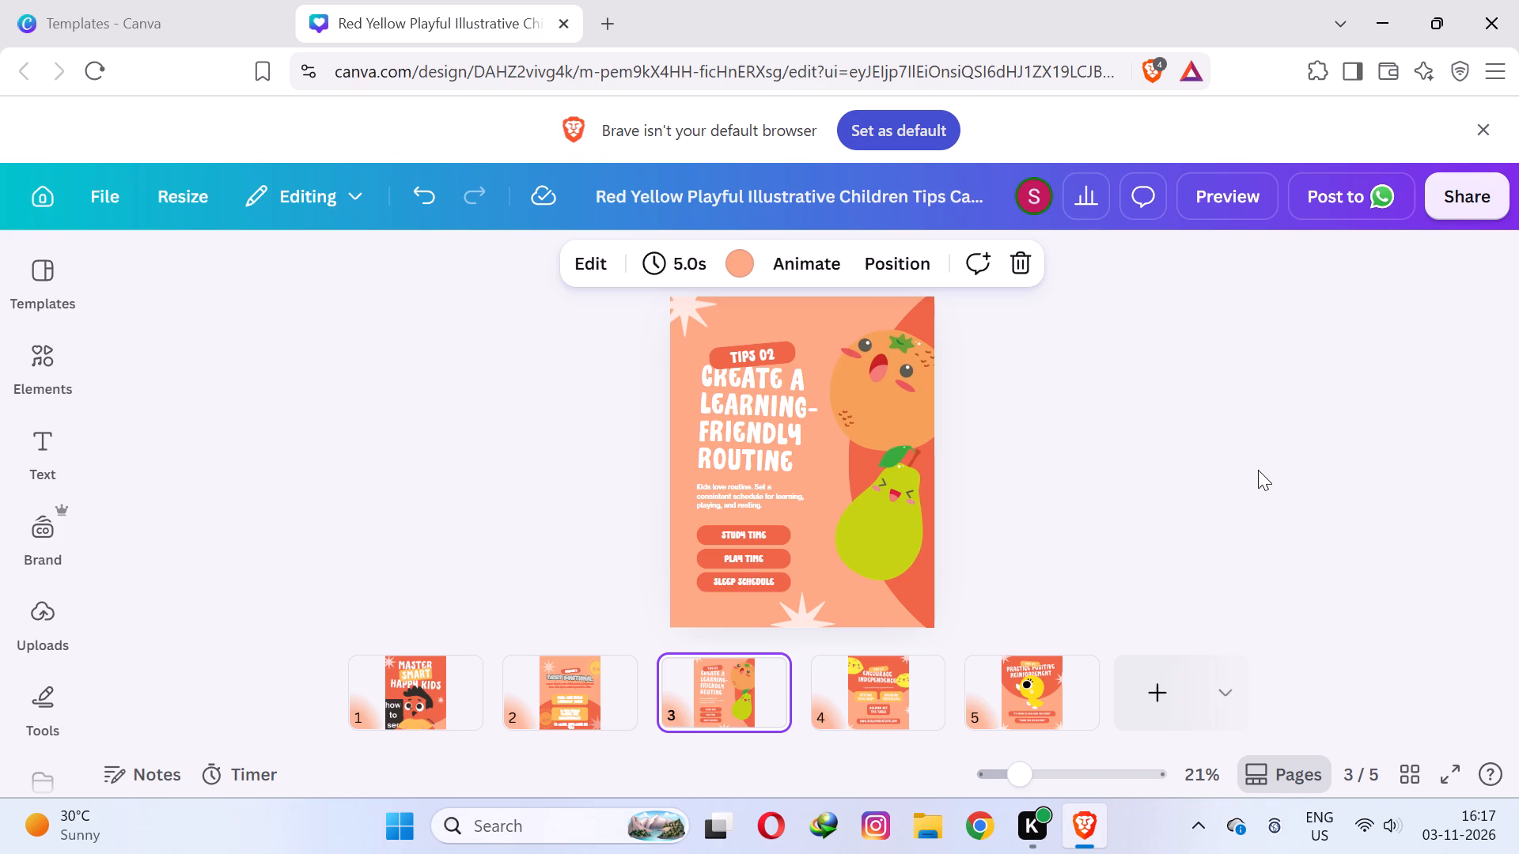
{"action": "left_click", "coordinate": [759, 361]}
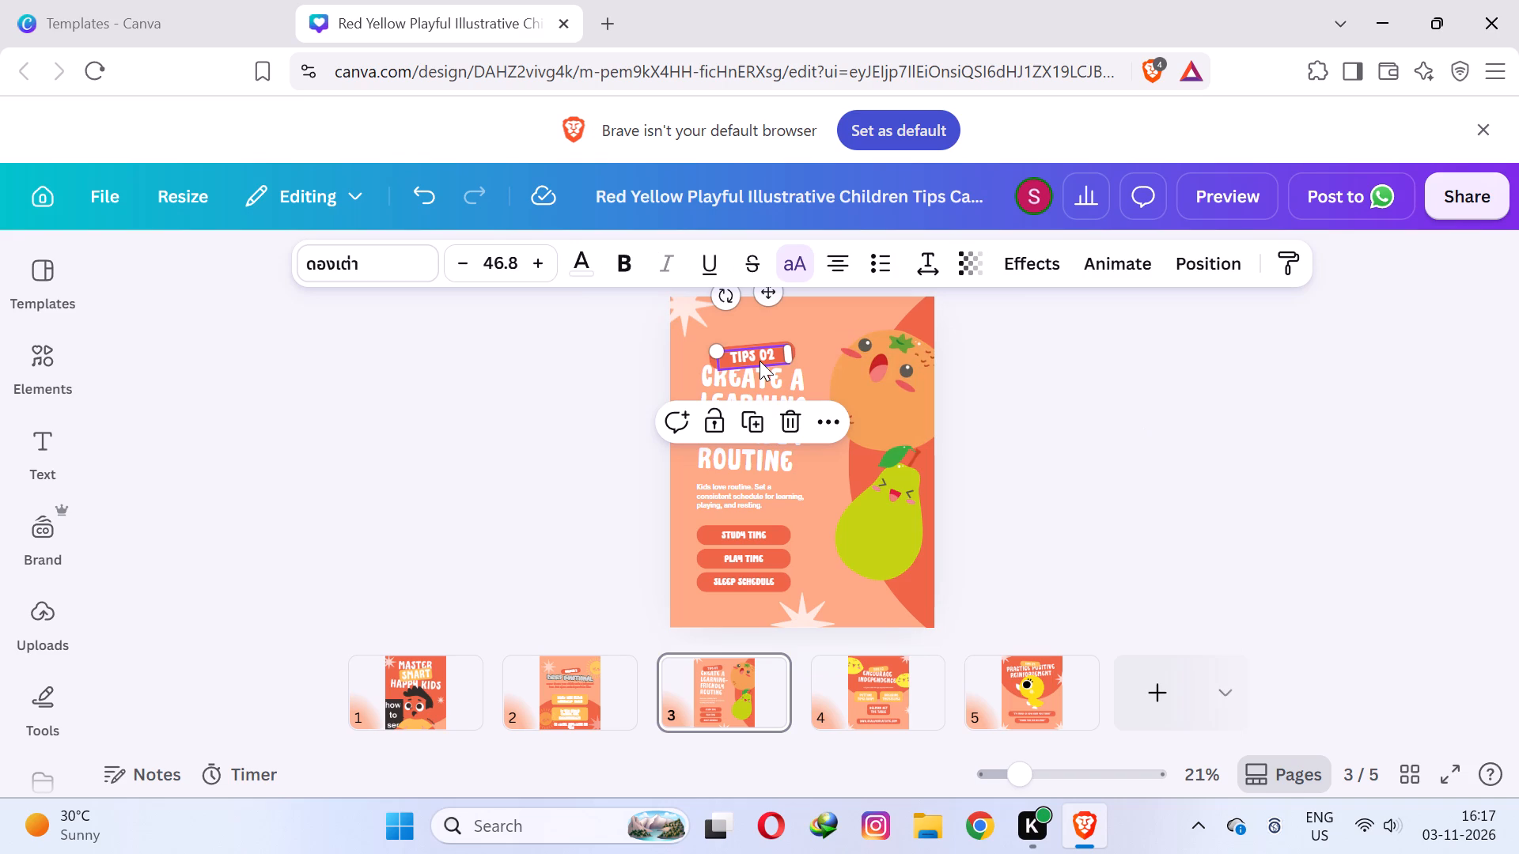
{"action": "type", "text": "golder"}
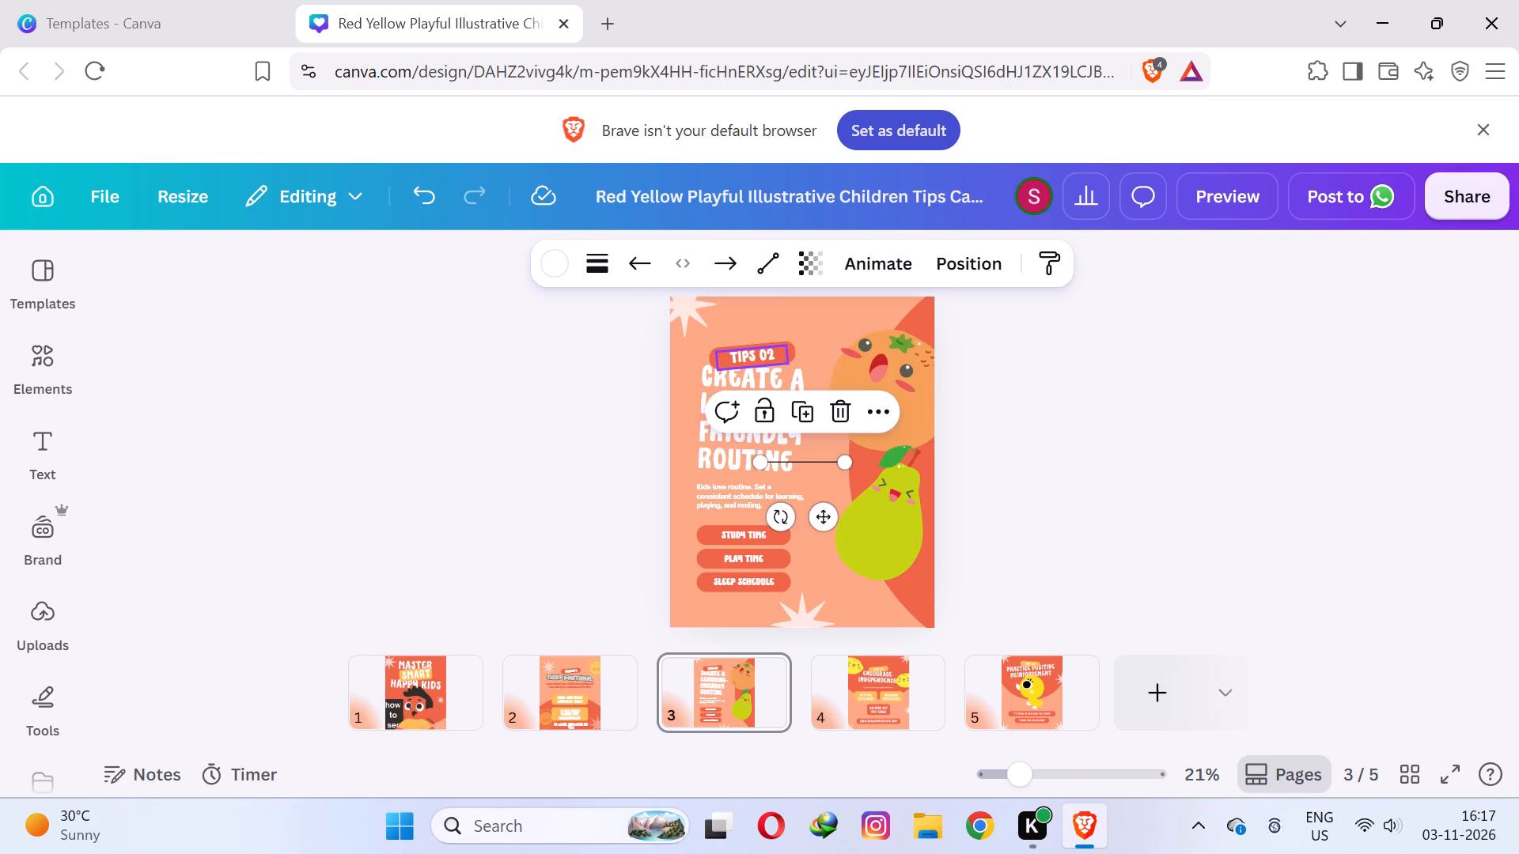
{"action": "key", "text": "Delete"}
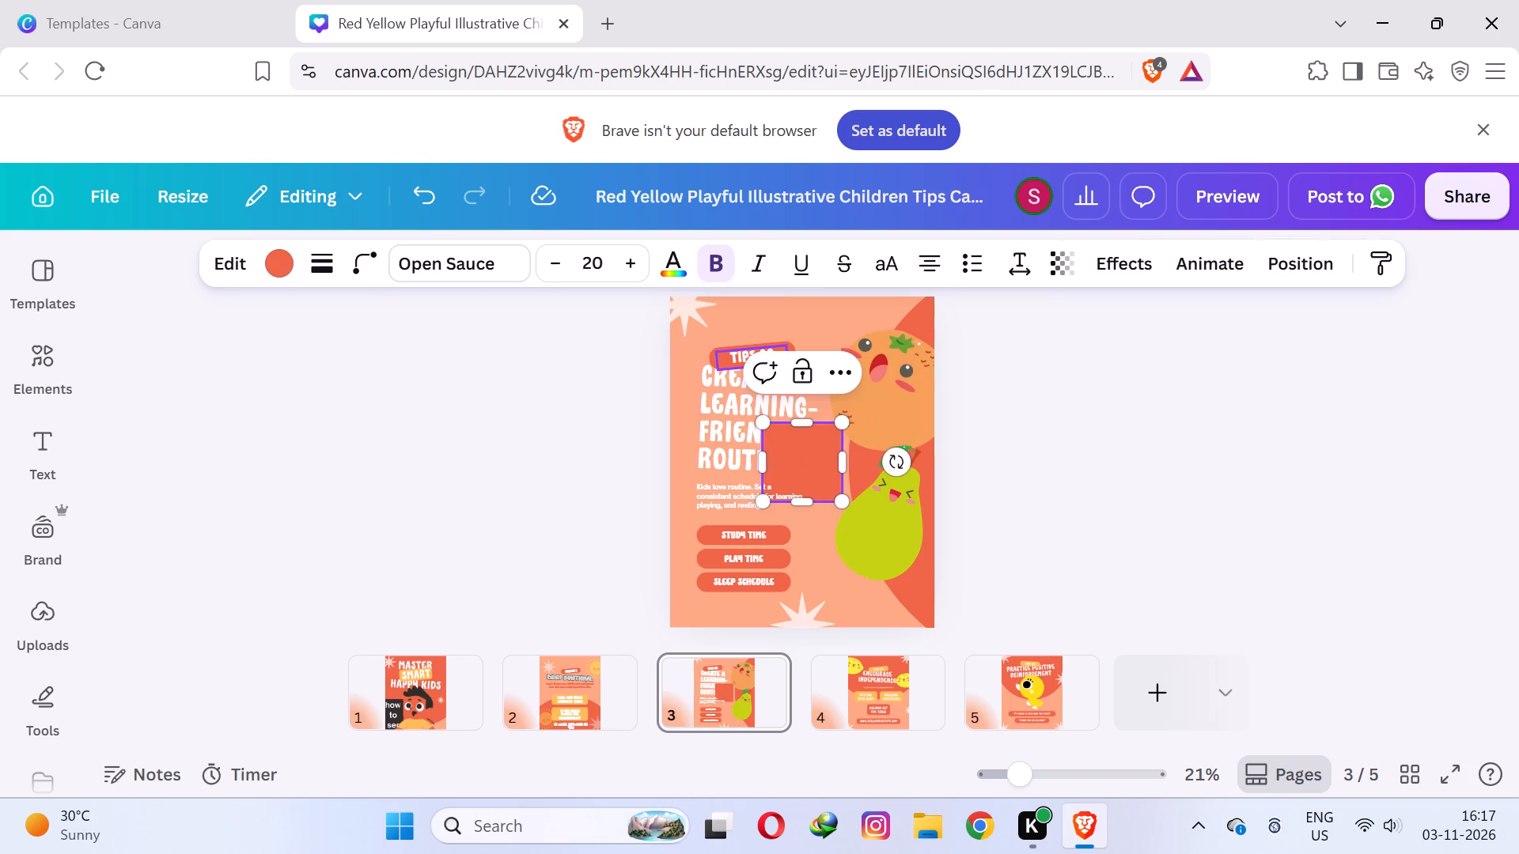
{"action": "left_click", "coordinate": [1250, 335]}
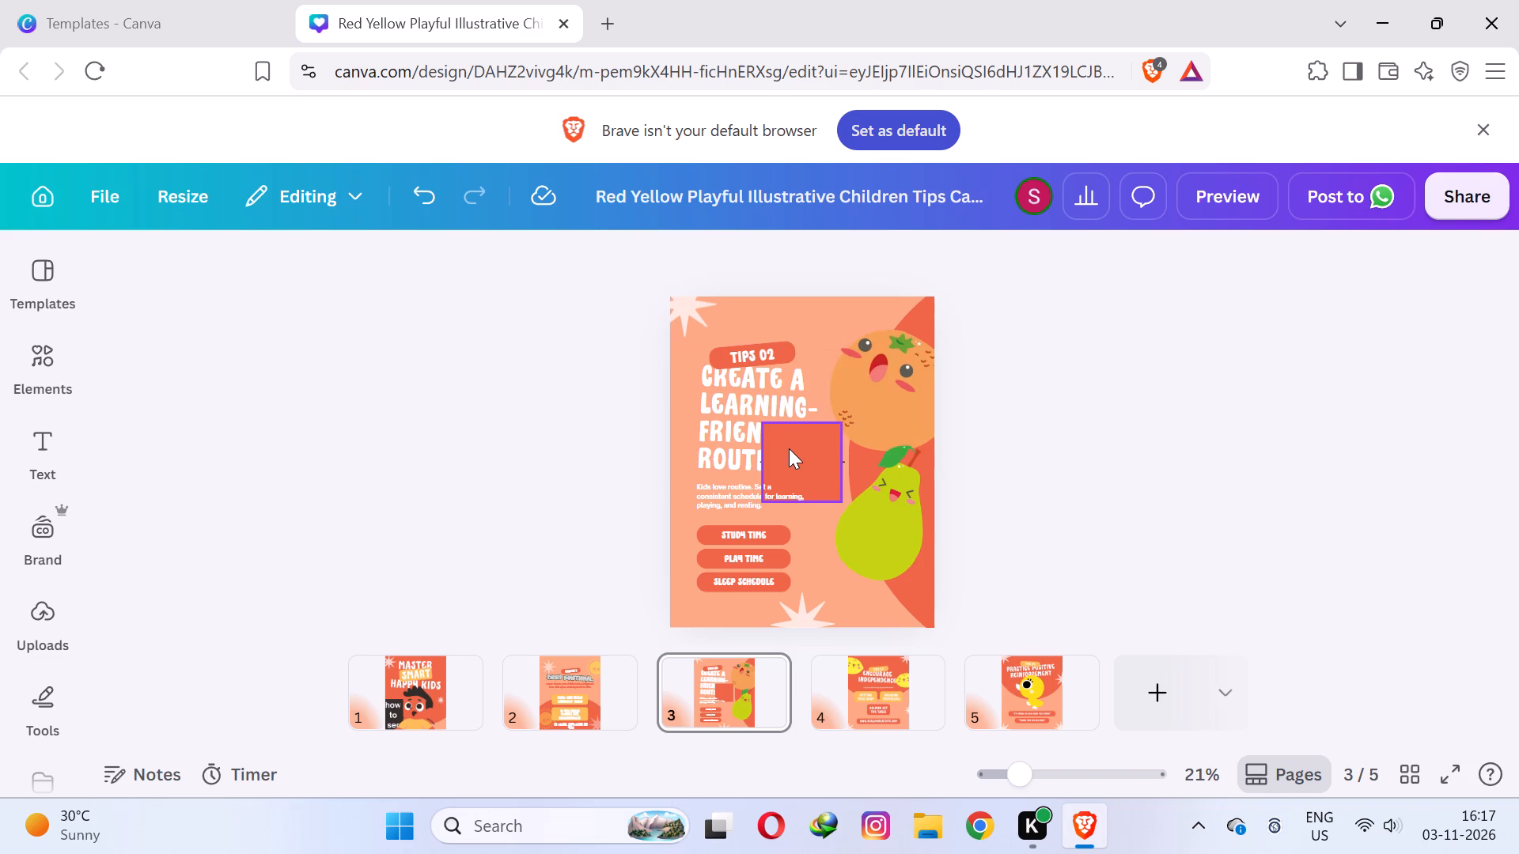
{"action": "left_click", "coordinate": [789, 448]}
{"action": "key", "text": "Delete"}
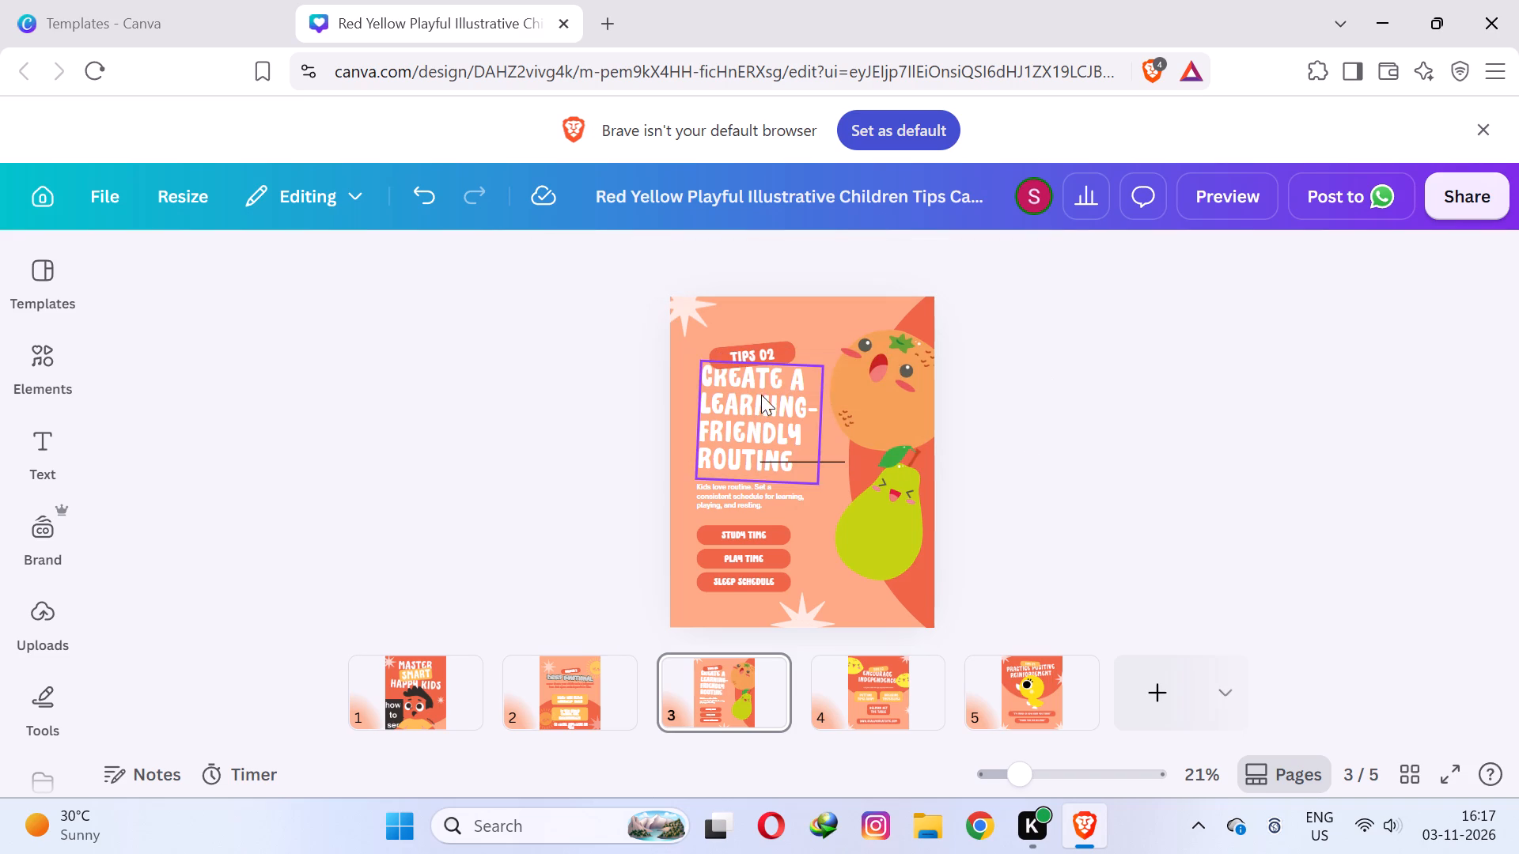
Replace the "TIPS 02" label above the page 3 title with "golden 2".
{"action": "left_click", "coordinate": [761, 353]}
{"action": "key", "text": "g"}
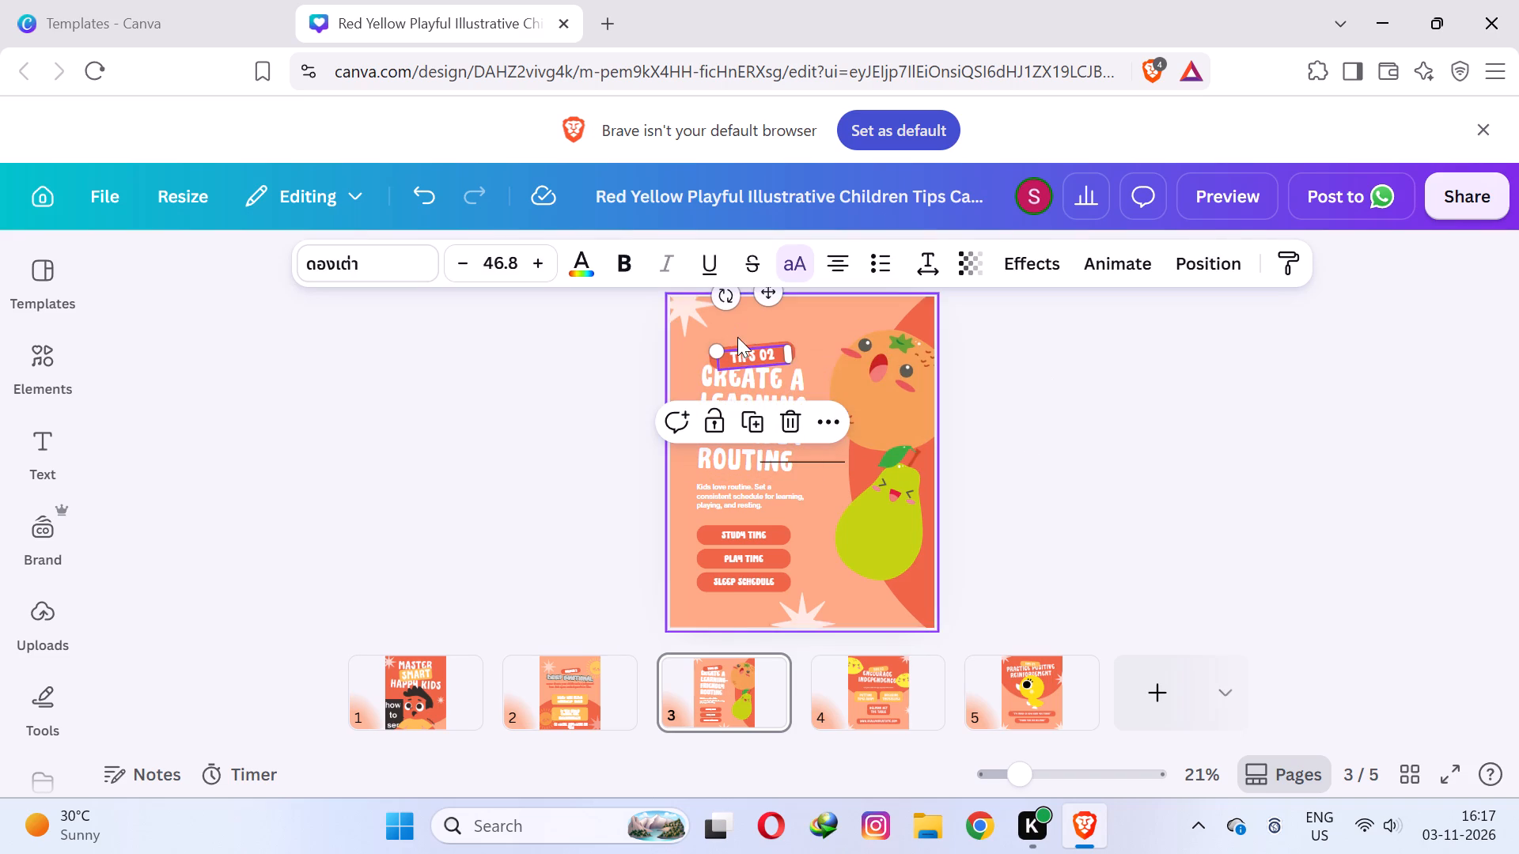
{"action": "triple_click", "coordinate": [752, 355]}
{"action": "type", "text": "golden rule 2"}
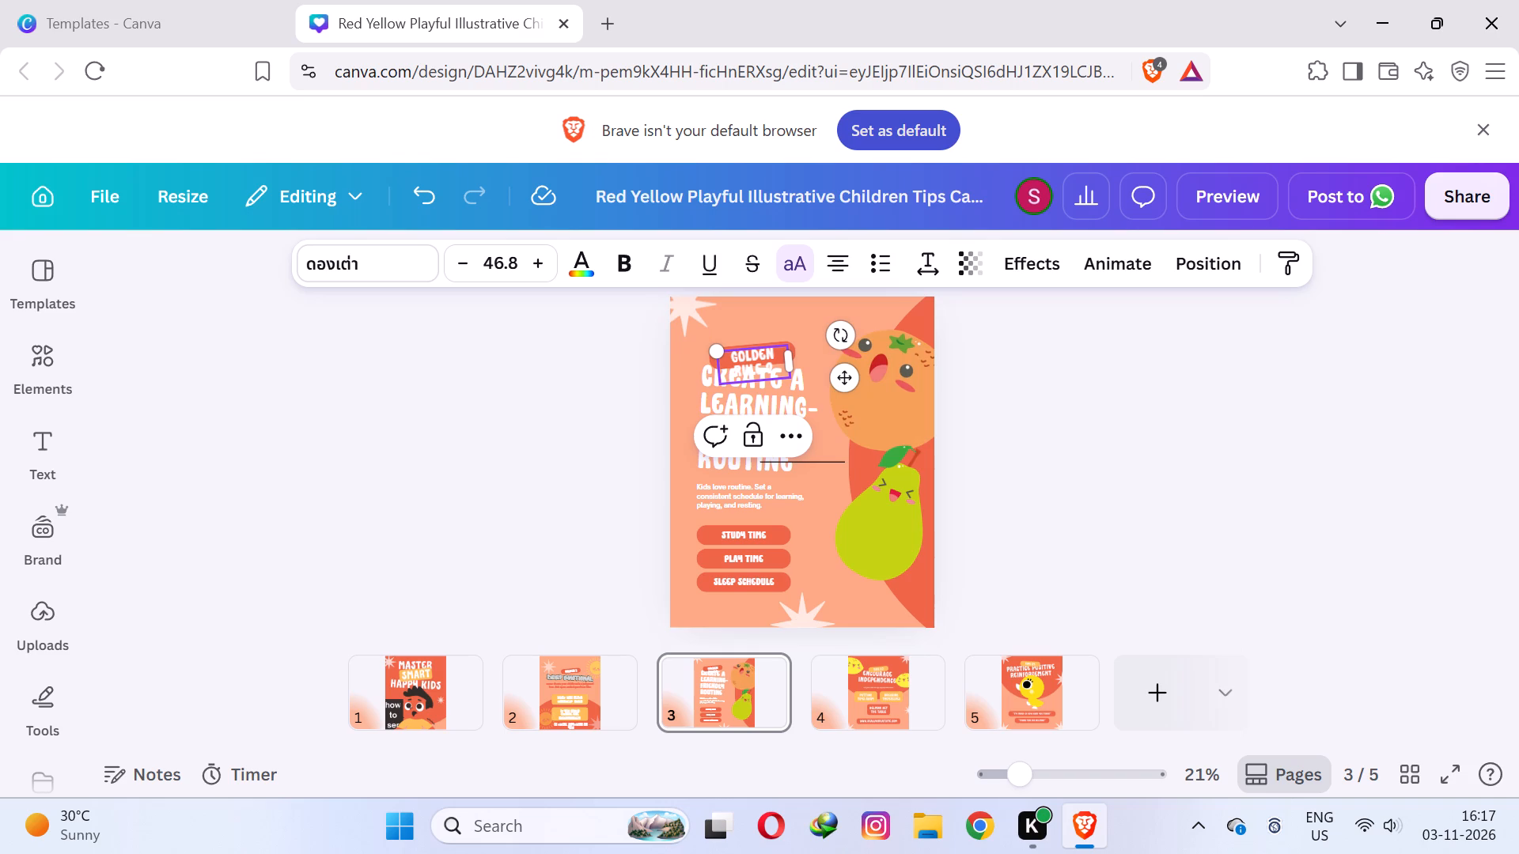
{"action": "key", "text": "BackSpace"}
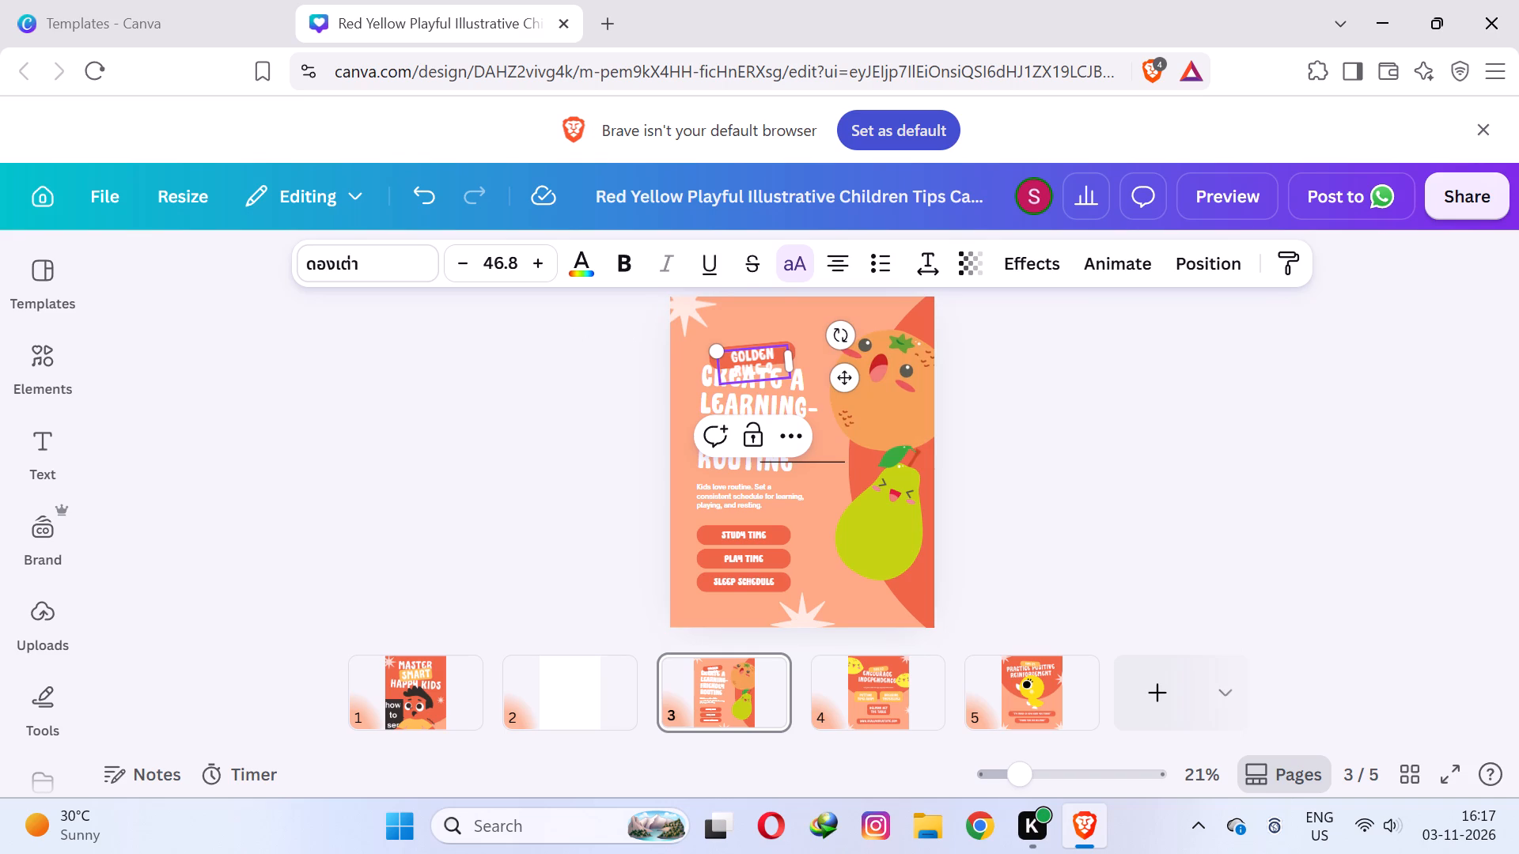
{"action": "key", "text": "BackSpace"}
{"action": "key", "text": "BackSpace"}
{"action": "key", "text": "BackSpace"}
{"action": "key", "text": "BackSpace"}
{"action": "key", "text": "BackSpace"}
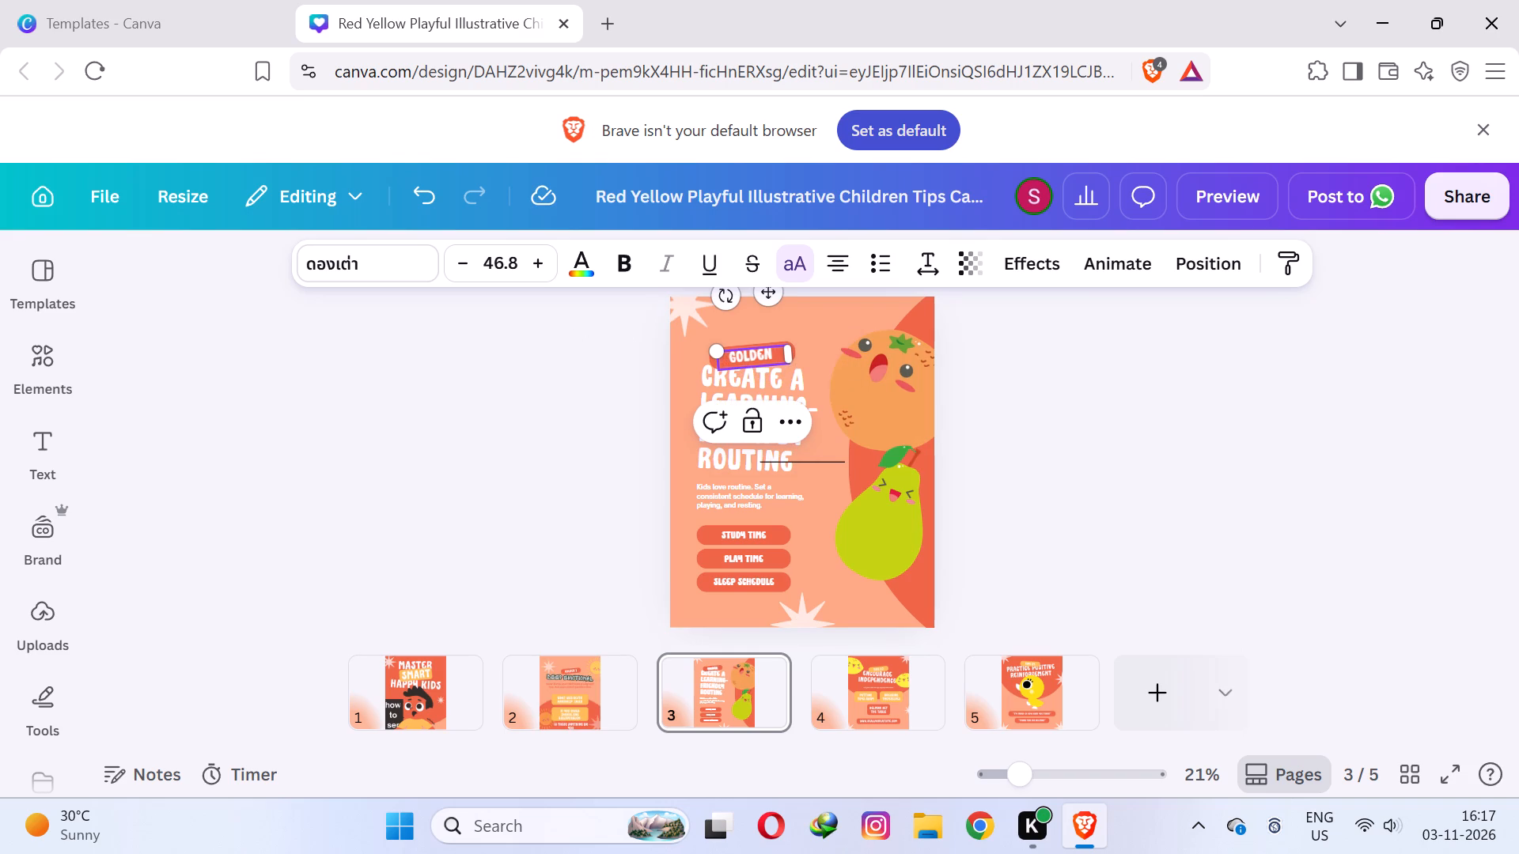
{"action": "key", "text": "2"}
{"action": "left_click", "coordinate": [1261, 387]}
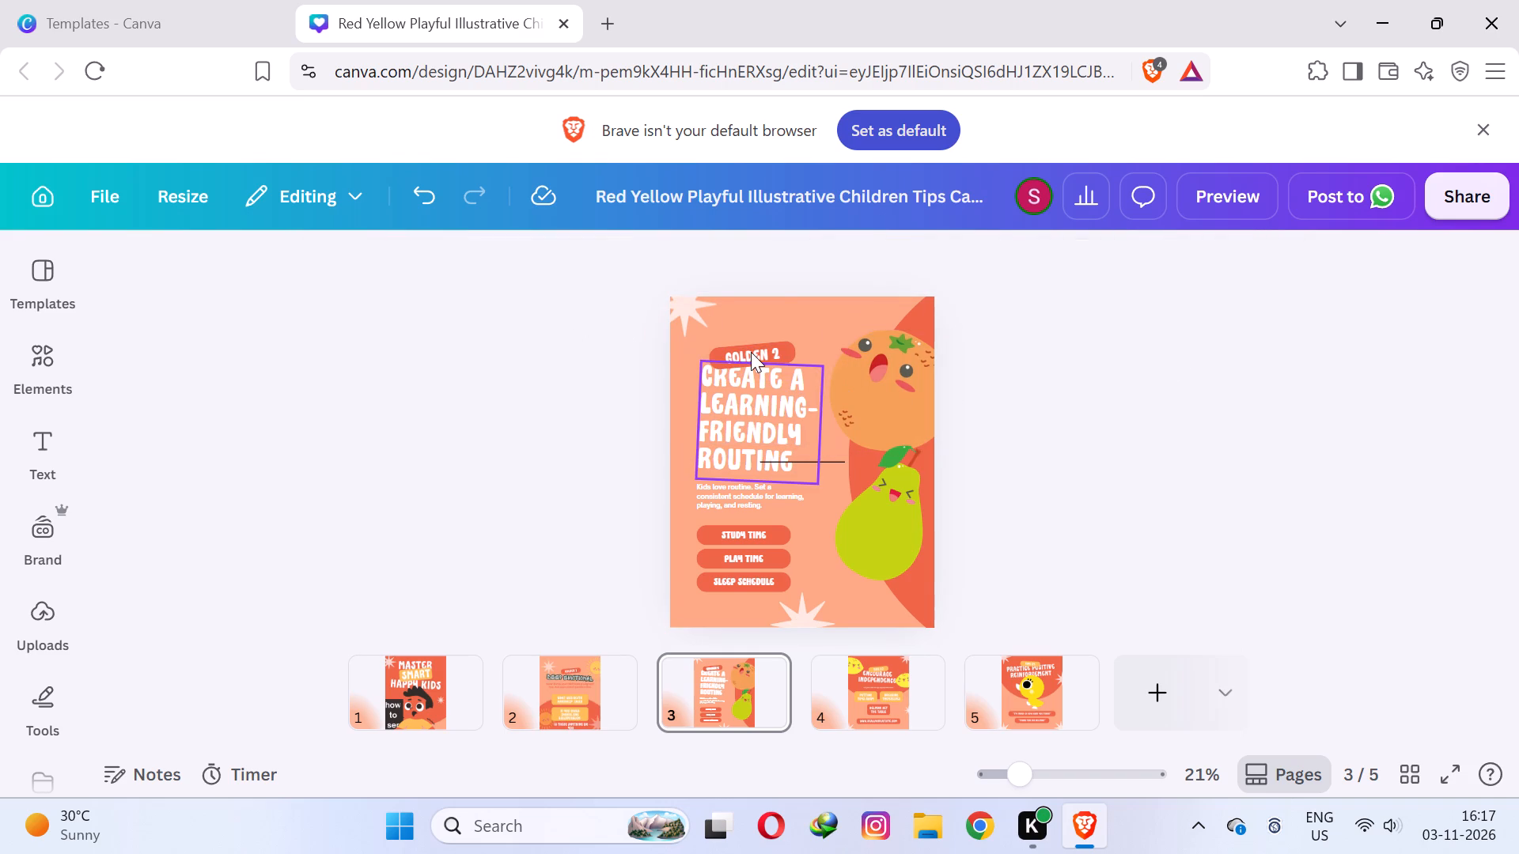
Move the "GOLDEN 2" text and its red badge slightly up, clear of the title below.
{"action": "left_click_drag", "start_coordinate": [751, 352], "coordinate": [751, 342]}
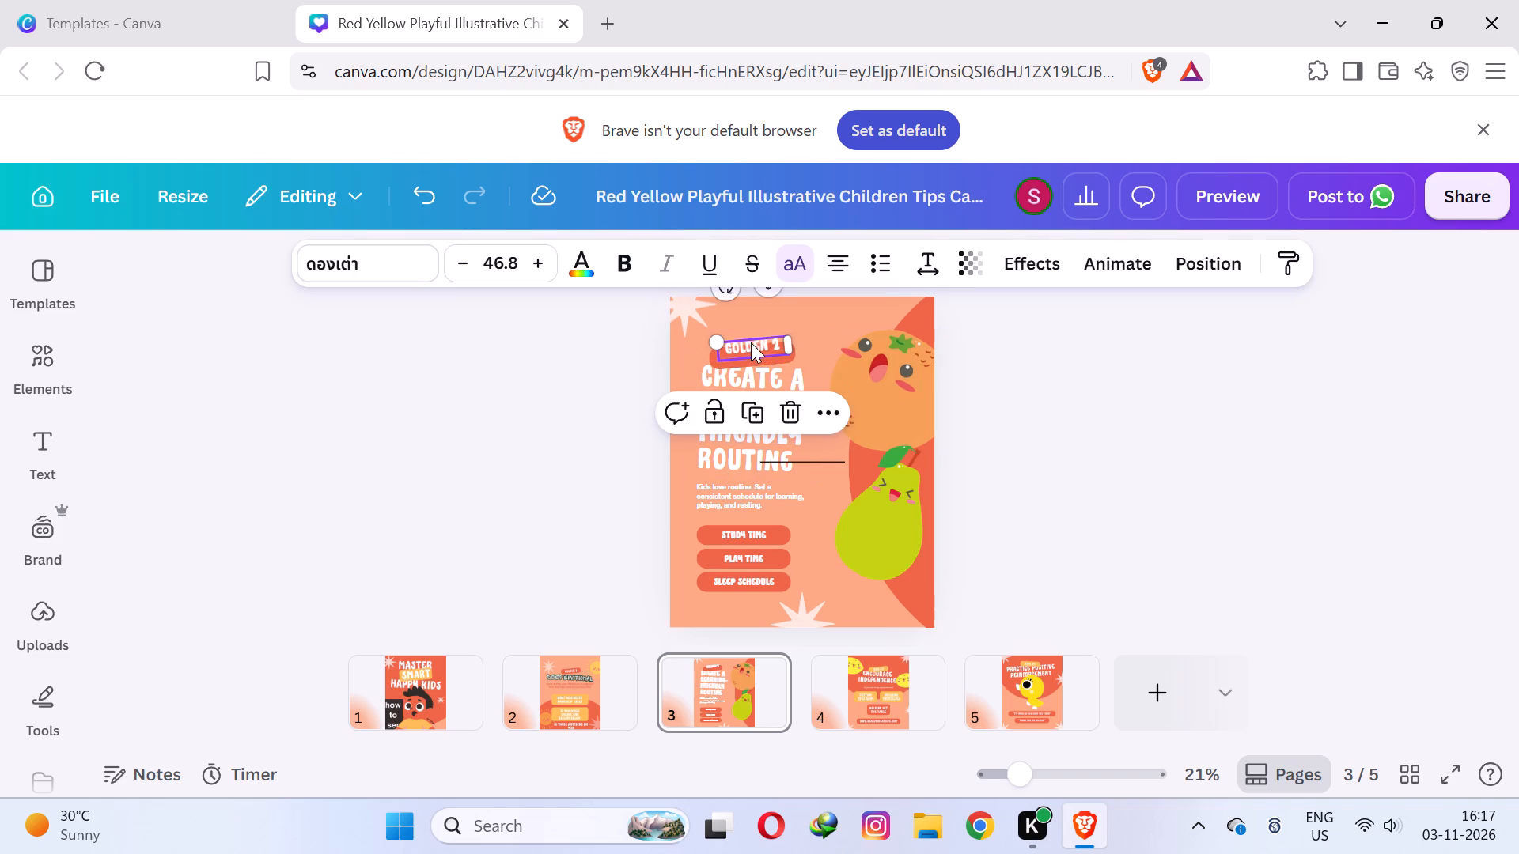
{"action": "left_click", "coordinate": [1320, 379]}
{"action": "left_click_drag", "start_coordinate": [718, 361], "coordinate": [719, 353]}
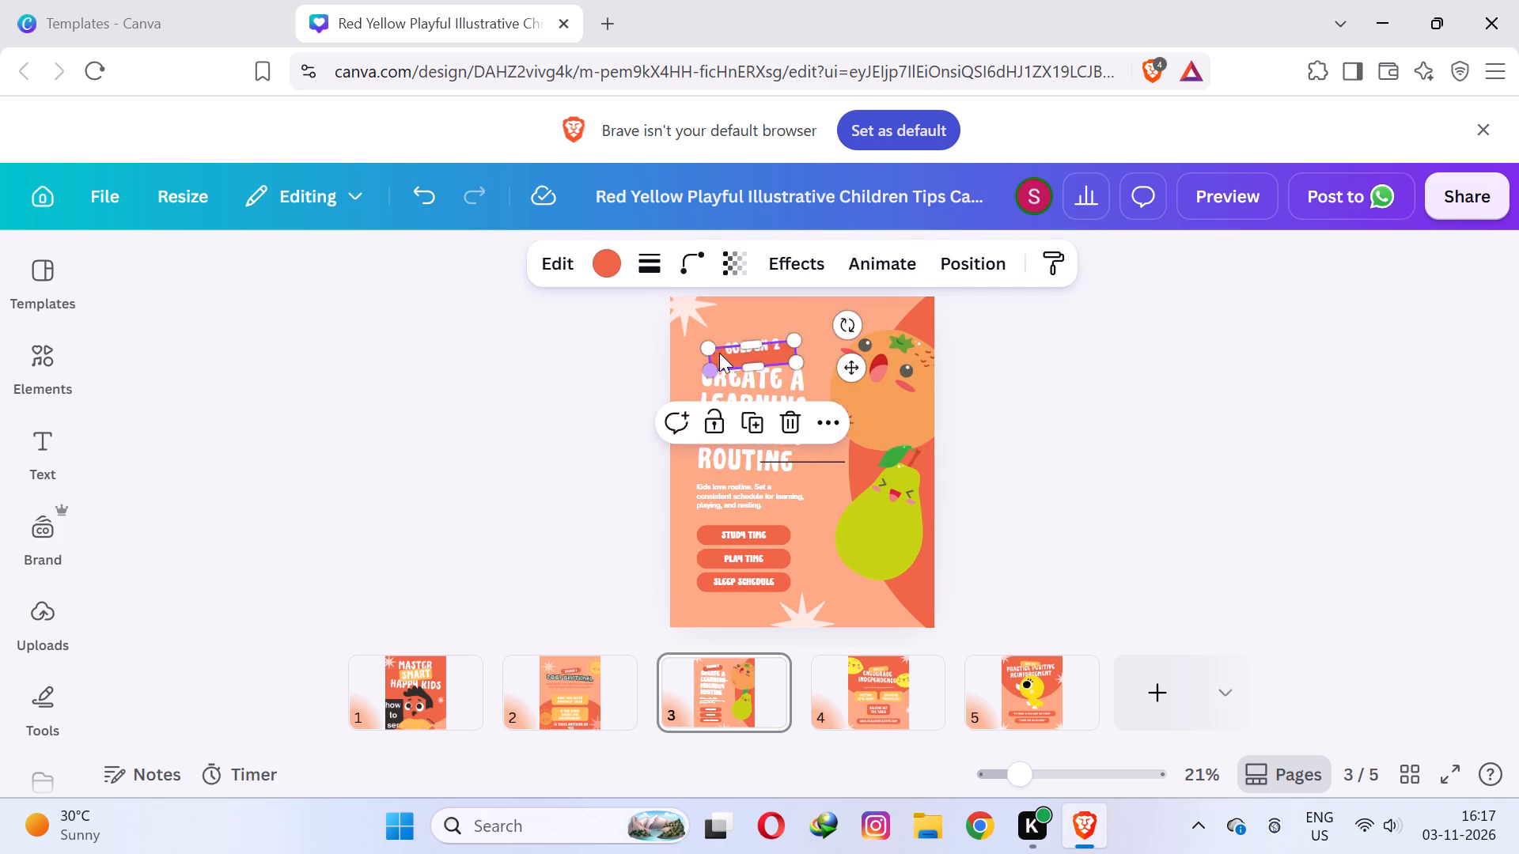
{"action": "left_click_drag", "start_coordinate": [719, 353], "coordinate": [721, 350]}
{"action": "left_click", "coordinate": [1388, 454]}
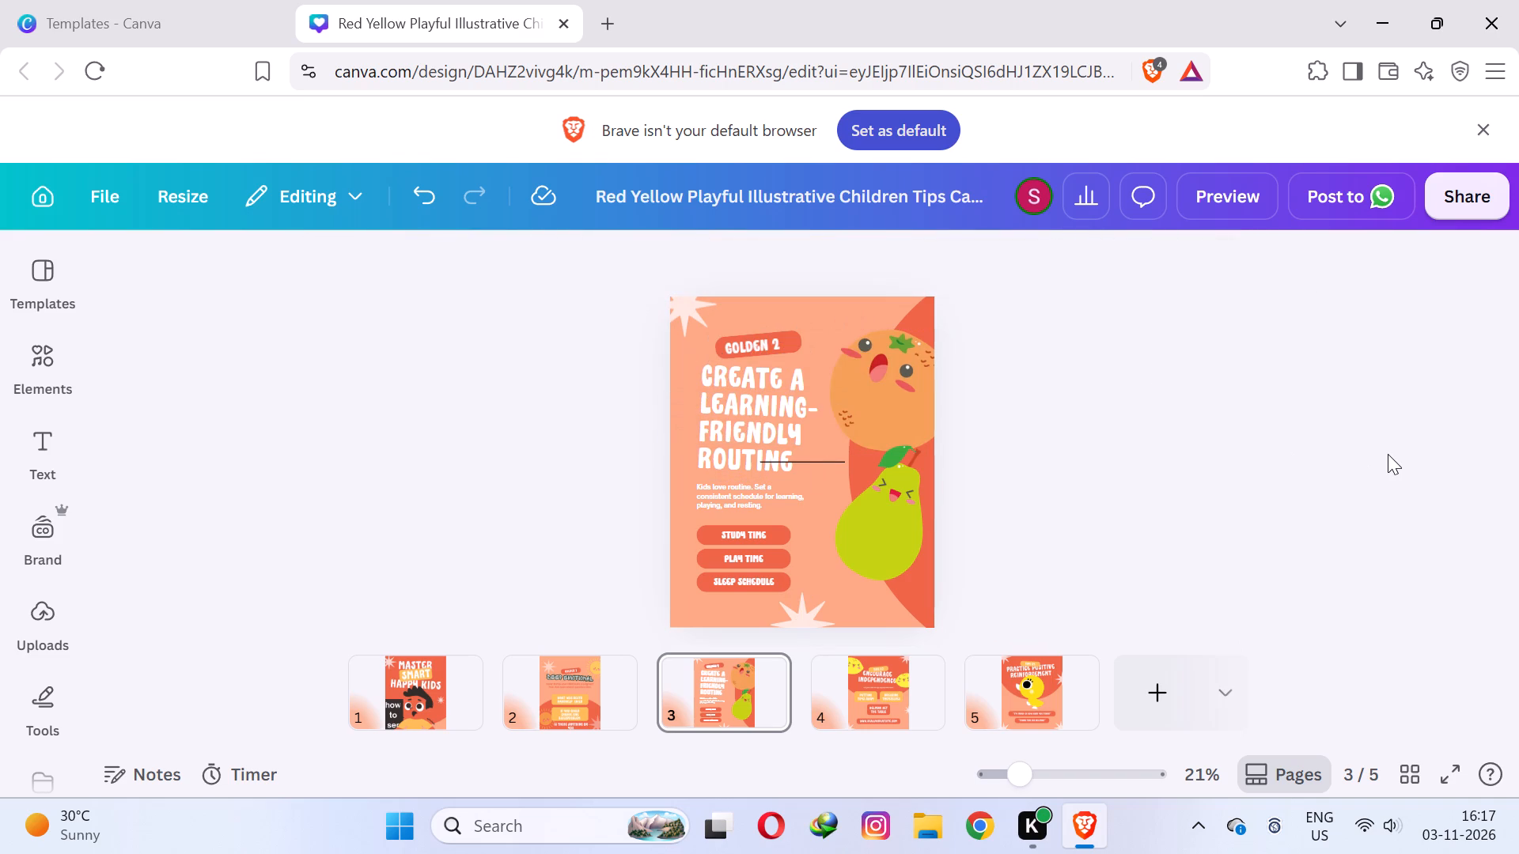
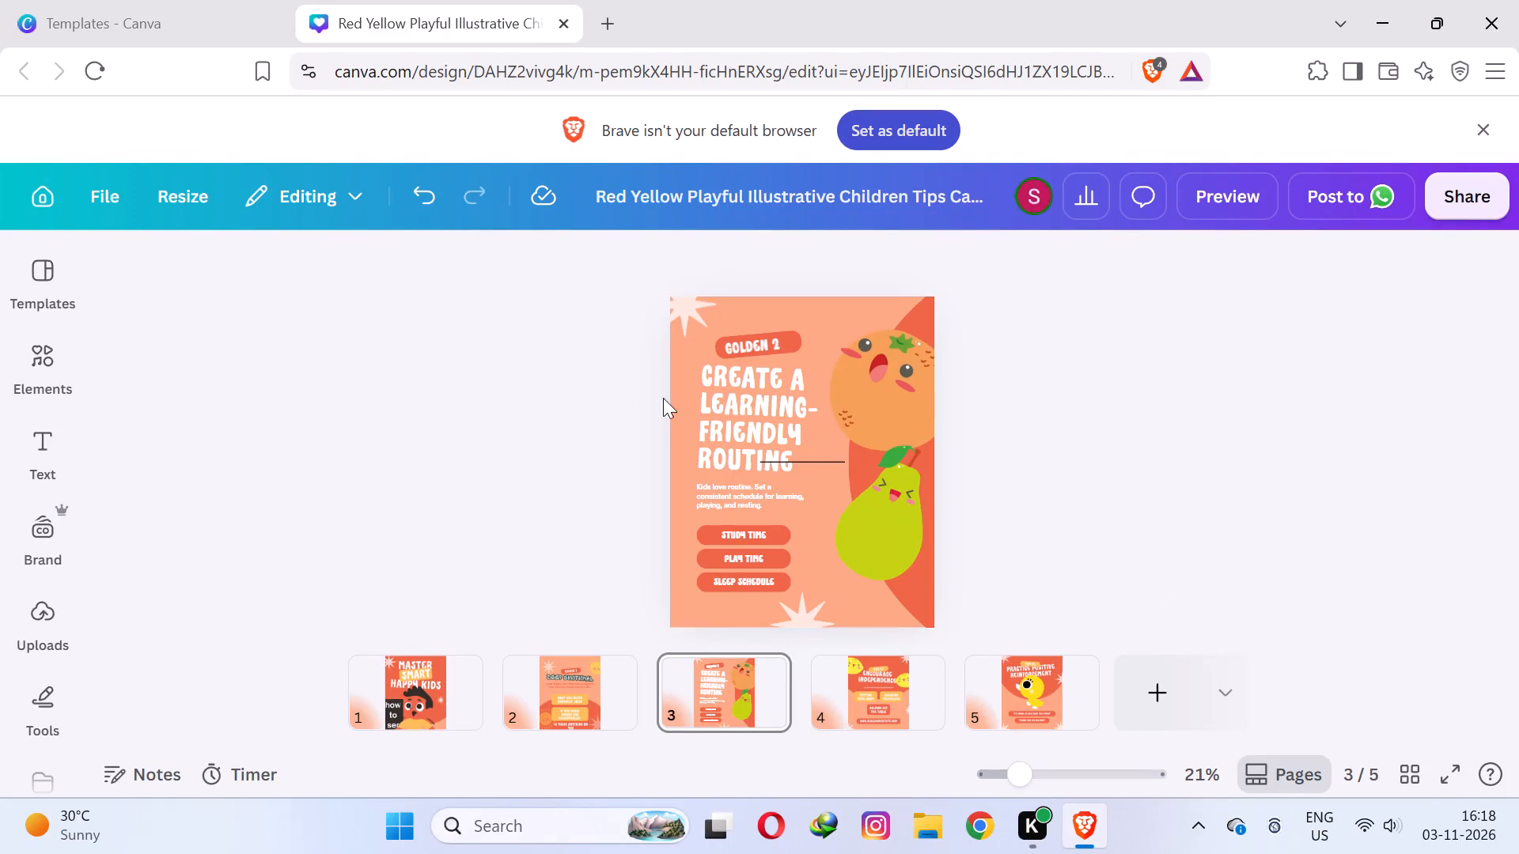
Replace the page 3 title with "design a balanced daily habit".
{"action": "left_click", "coordinate": [752, 404]}
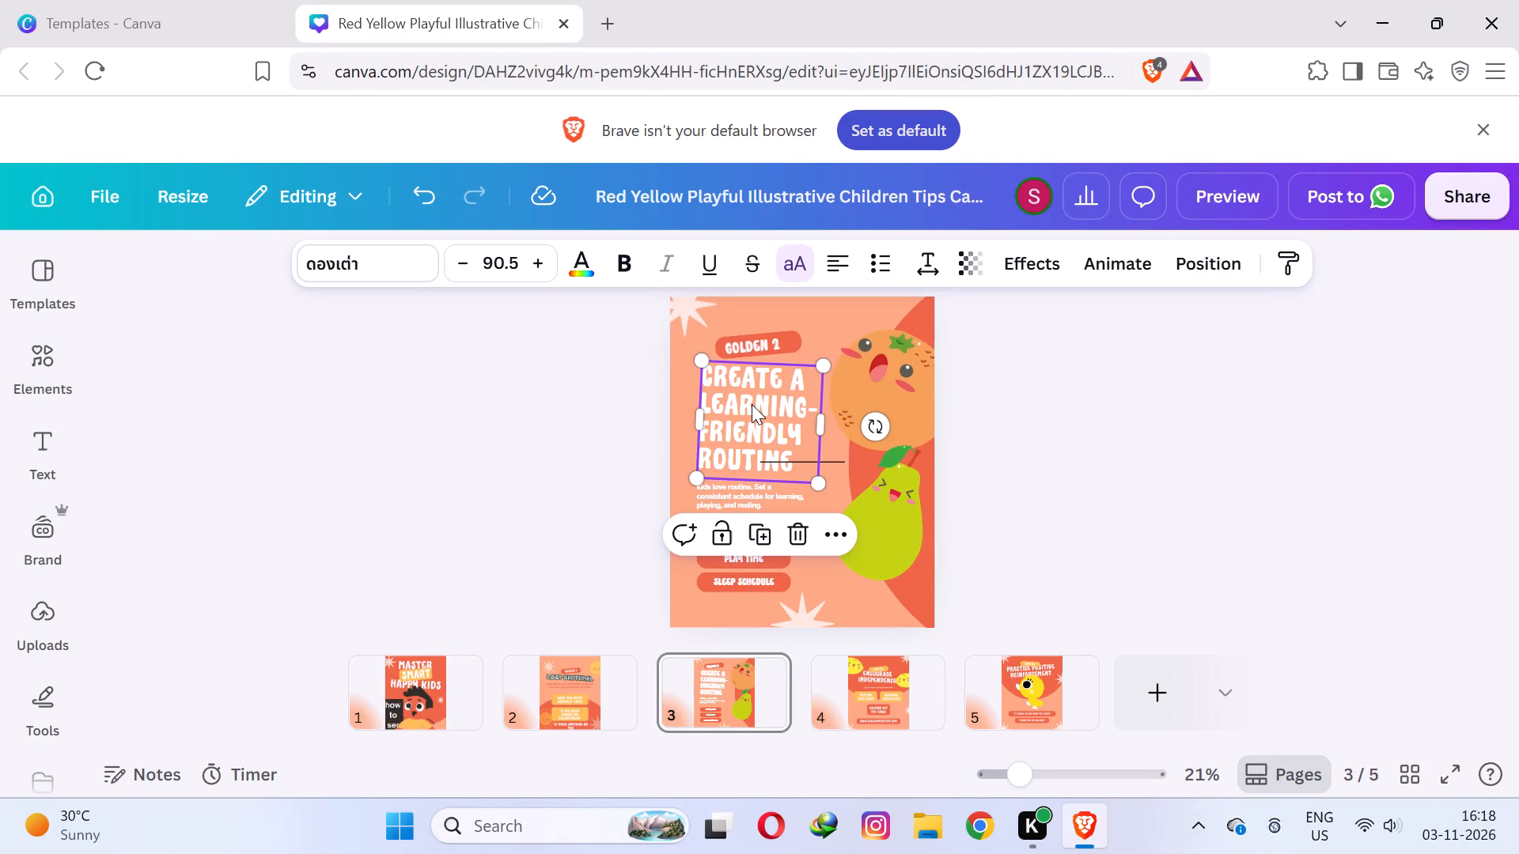
{"action": "type", "text": "de"}
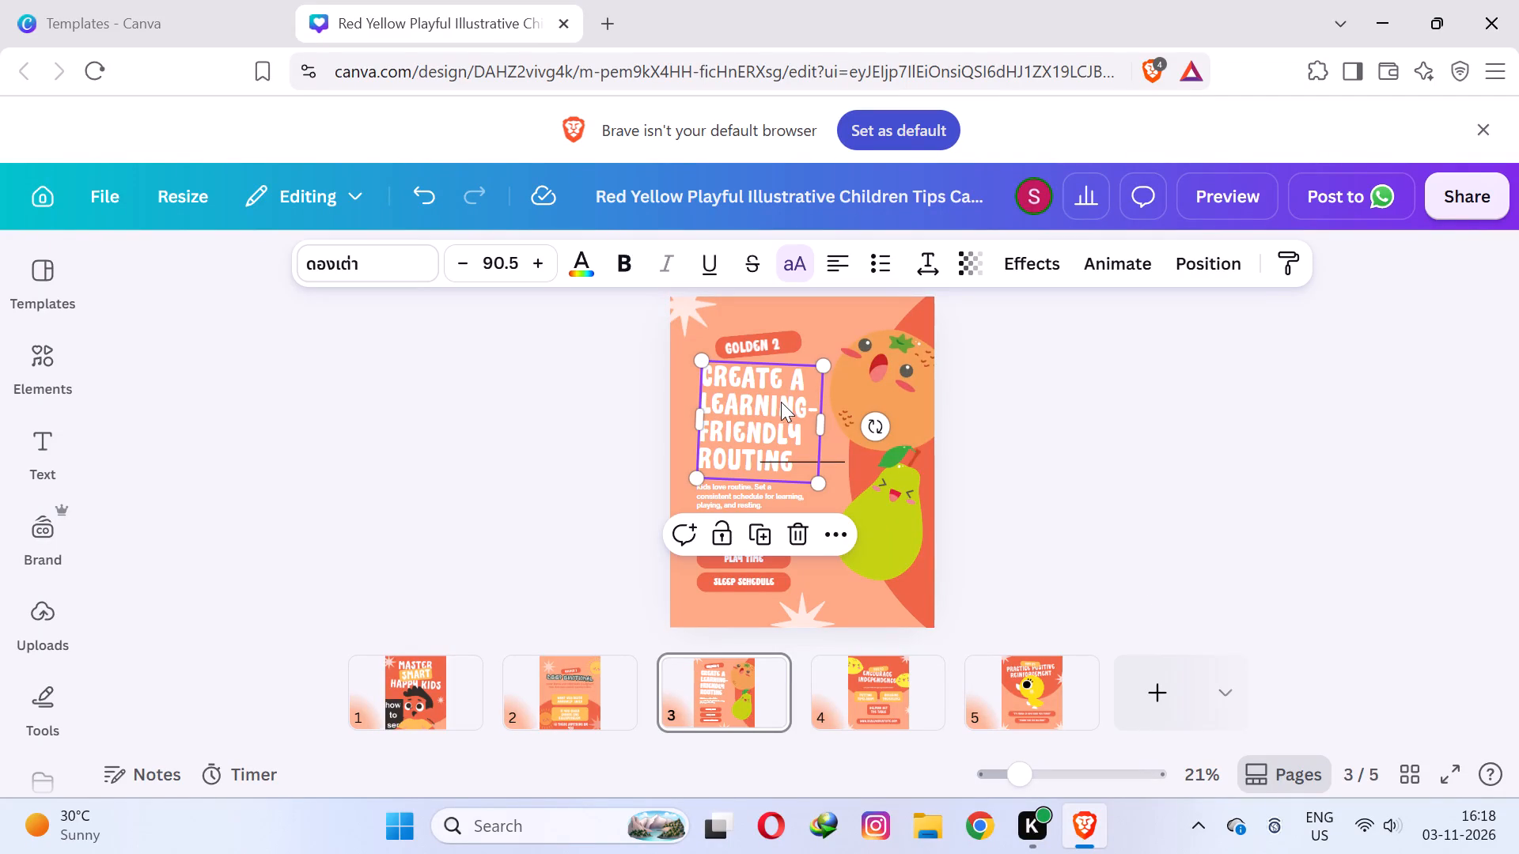
{"action": "triple_click", "coordinate": [783, 402]}
{"action": "type", "text": "desi"}
{"action": "type", "text": "gn a"}
{"action": "key", "text": "space"}
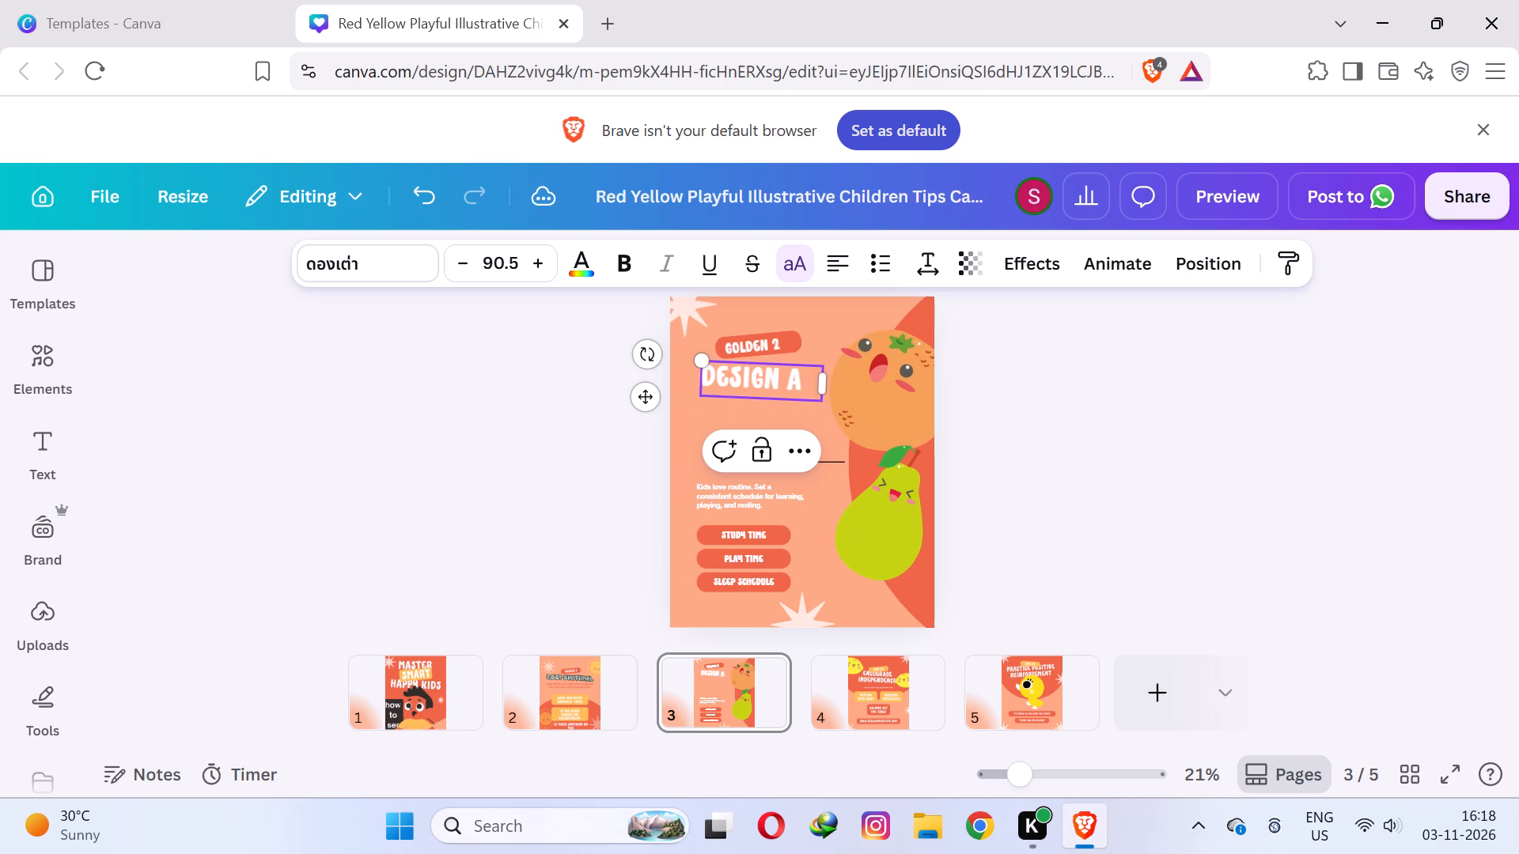
{"action": "type", "text": "ba"}
{"action": "type", "text": "lance"}
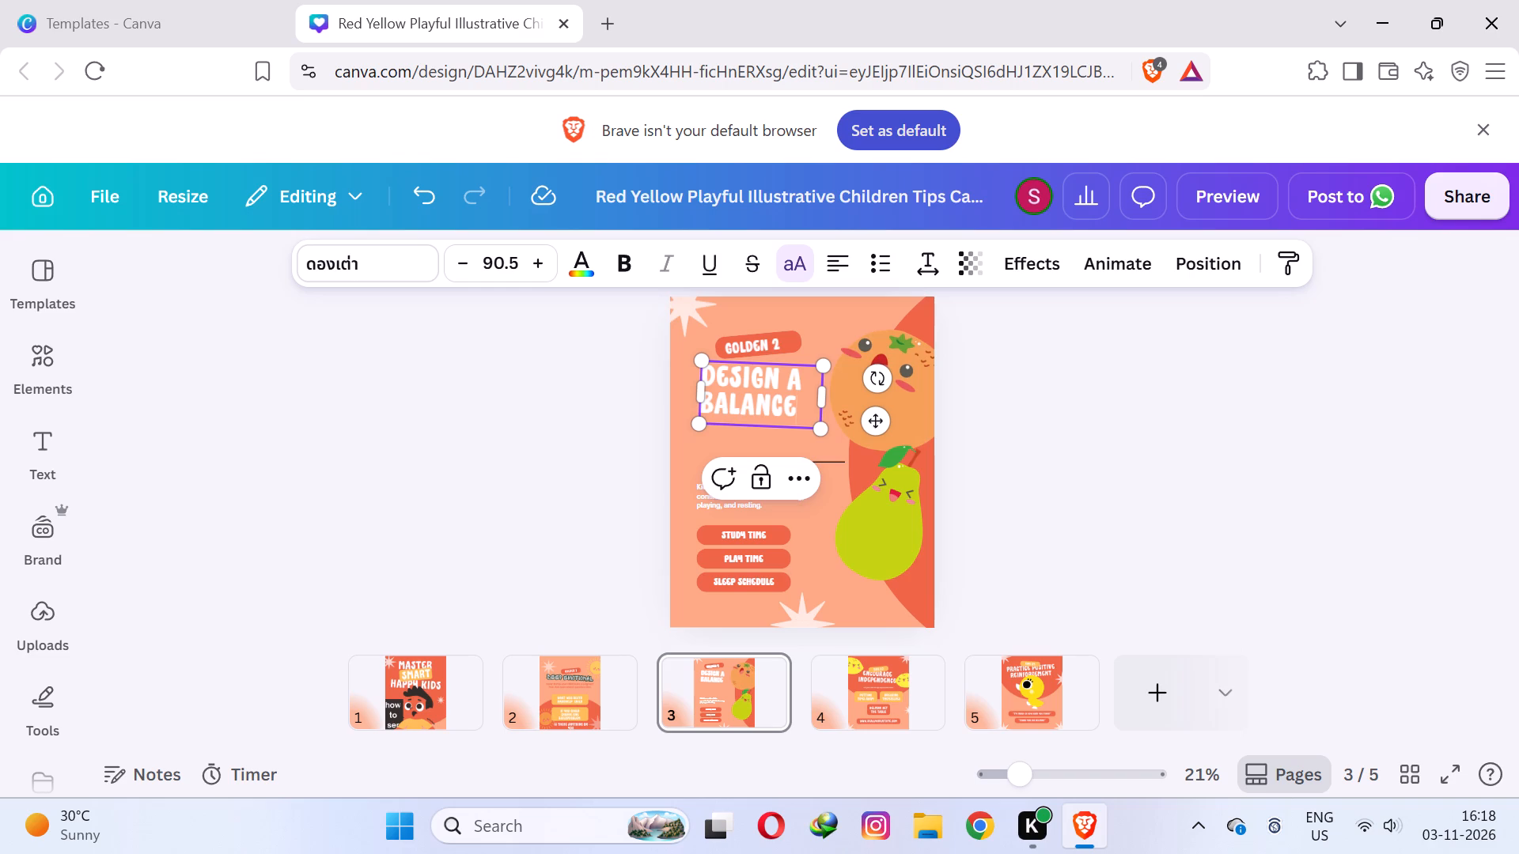
{"action": "type", "text": "dail"}
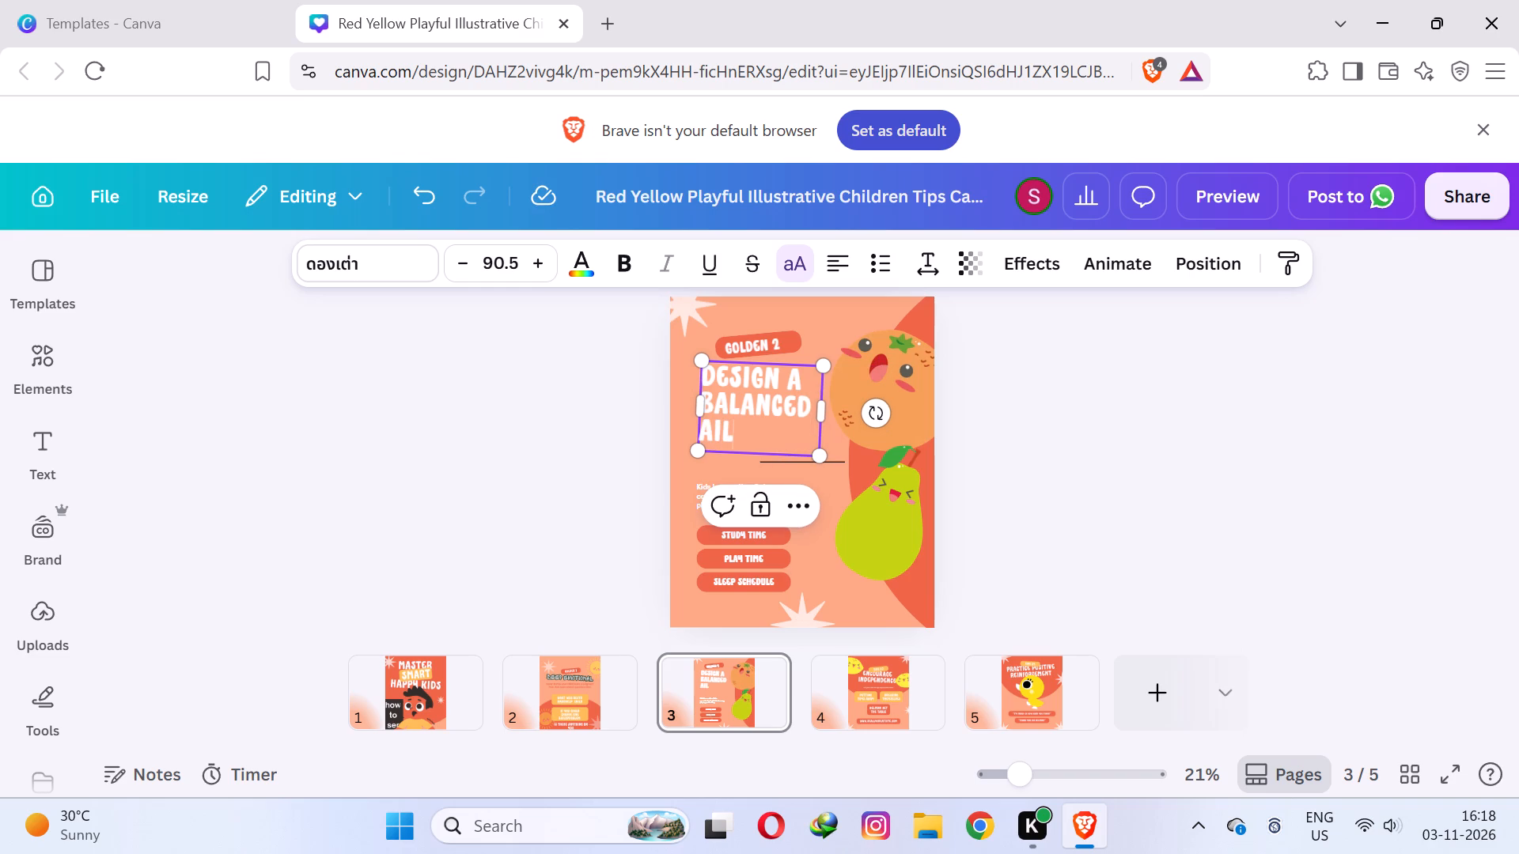
{"action": "key", "text": "BackSpace"}
{"action": "key", "text": "BackSpace"}
{"action": "key", "text": "BackSpace"}
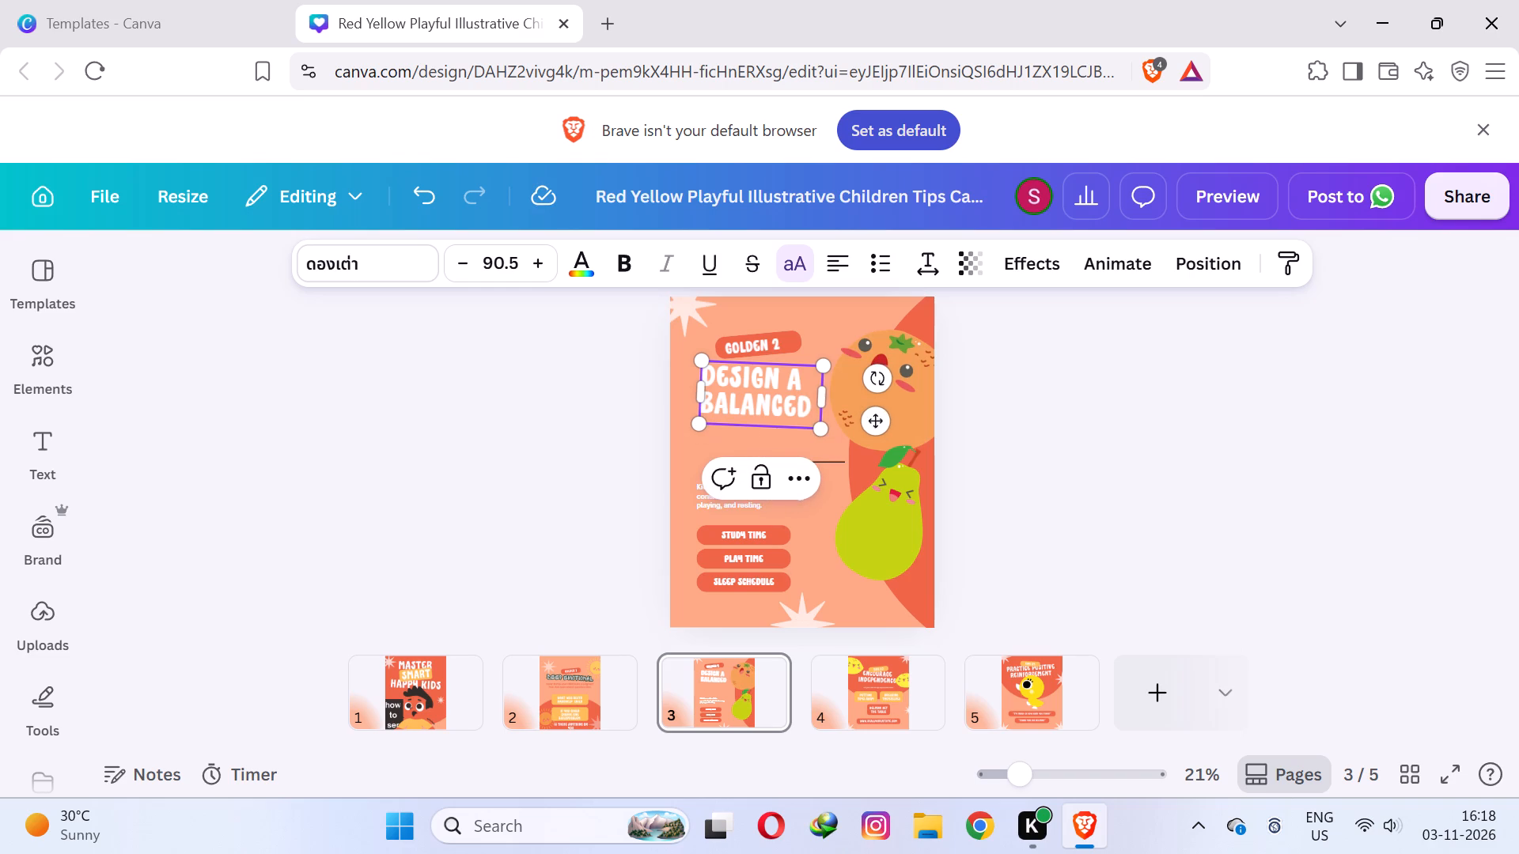
{"action": "type", "text": "daily habit"}
{"action": "left_click", "coordinate": [1181, 409]}
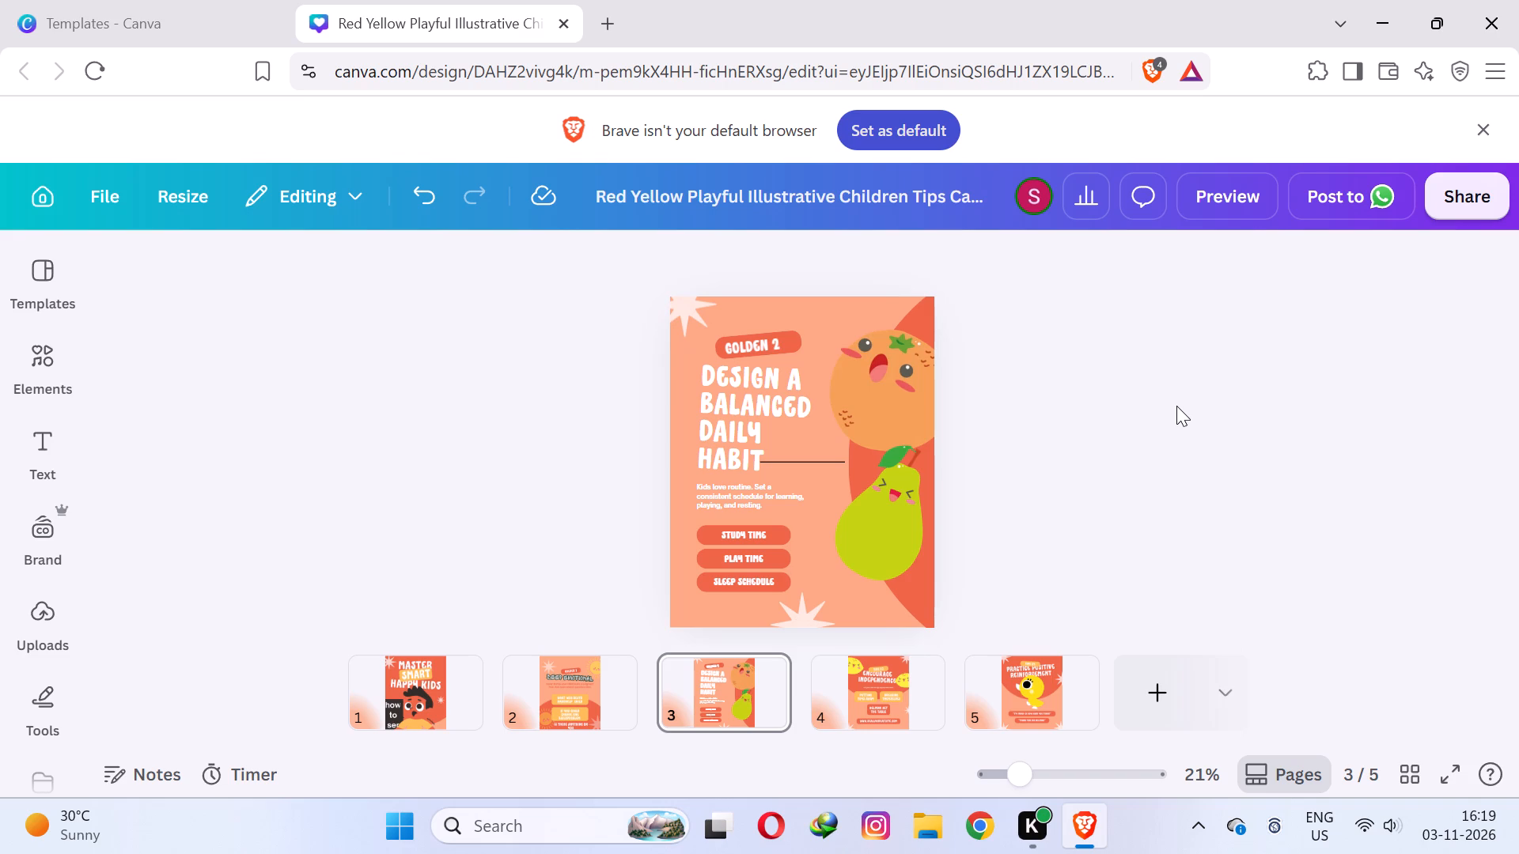
Replace the paragraph below the page 3 title with "a predictable daily screen sched reduces screen addiction".
{"action": "triple_click", "coordinate": [718, 486]}
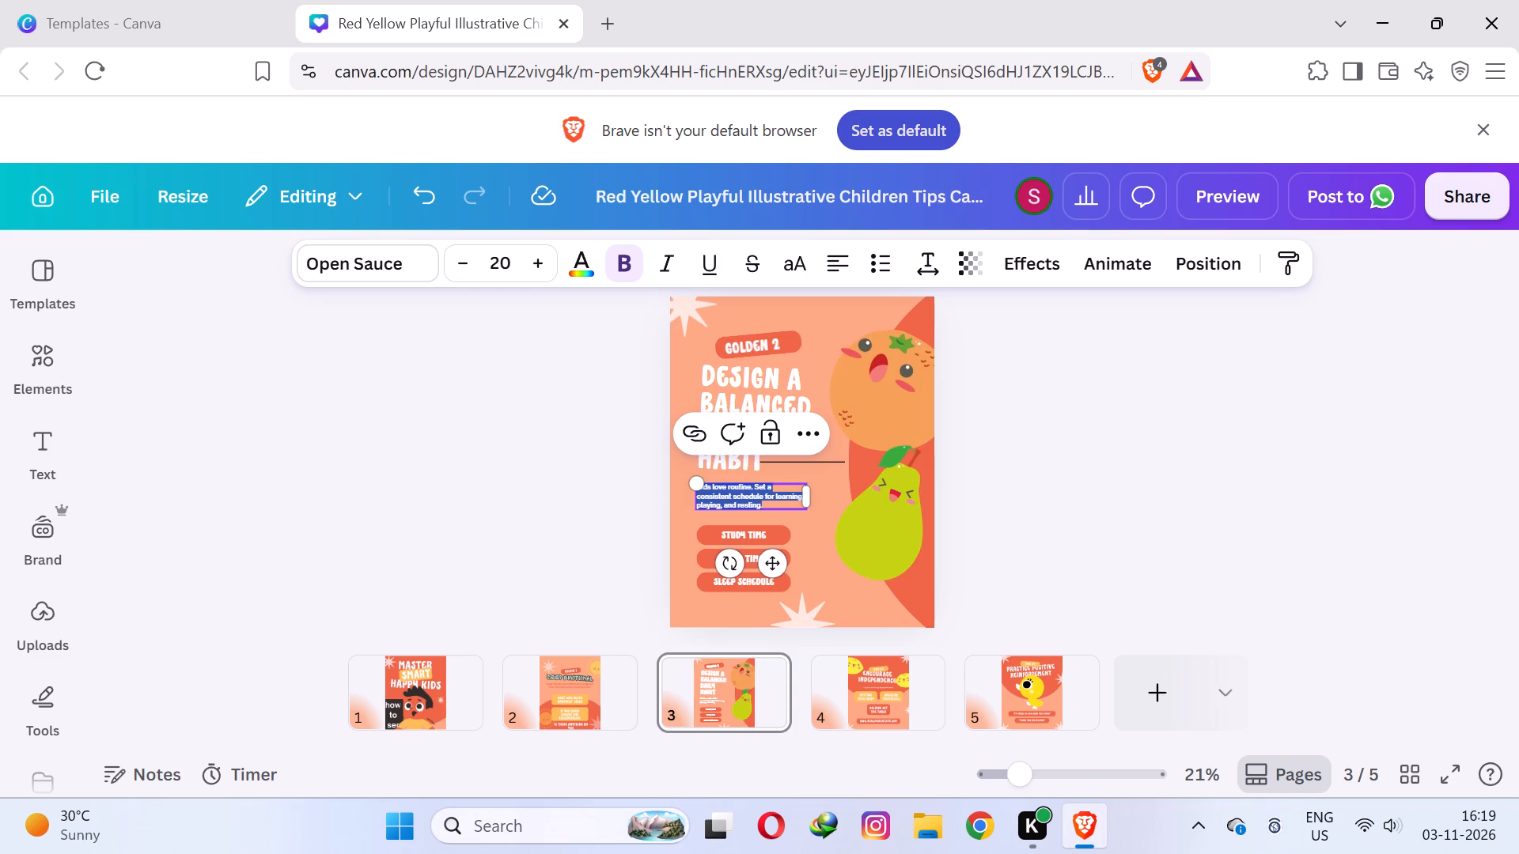
{"action": "type", "text": "a"}
{"action": "key", "text": "space"}
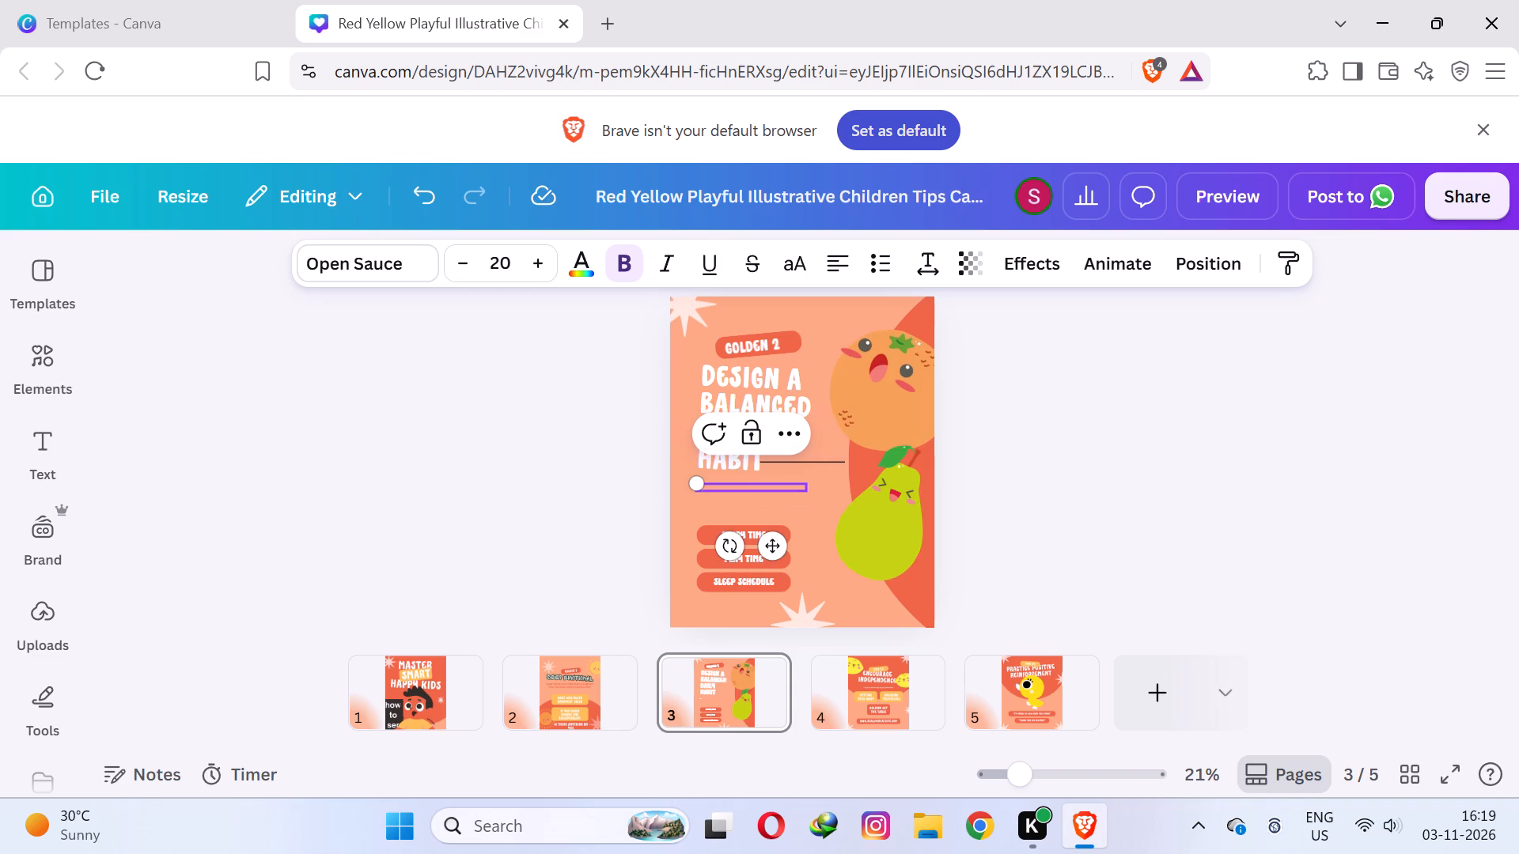
{"action": "type", "text": "pre"}
{"action": "type", "text": "di"}
{"action": "key", "text": "c"}
{"action": "type", "text": "table daily screen"}
{"action": "key", "text": "space"}
{"action": "key", "text": "s"}
{"action": "type", "text": "ched re"}
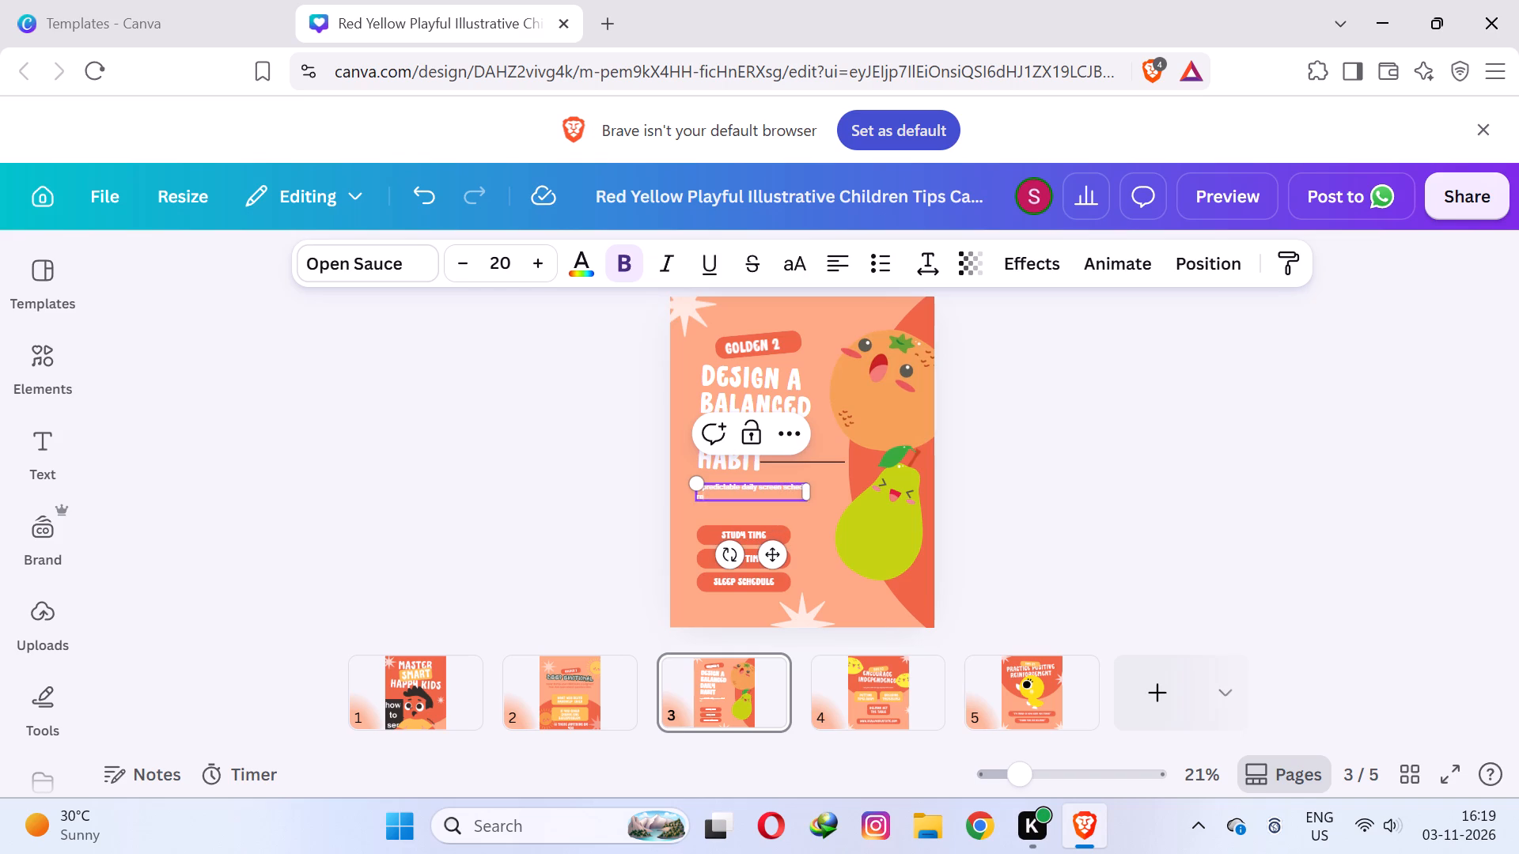
{"action": "type", "text": "duces"}
{"action": "key", "text": "space"}
{"action": "type", "text": "screeb"}
{"action": "key", "text": "BackSpace"}
{"action": "type", "text": "n"}
{"action": "key", "text": "space"}
{"action": "type", "text": "add"}
{"action": "key", "text": "i"}
{"action": "type", "text": "ction"}
{"action": "left_click", "coordinate": [1460, 598]}
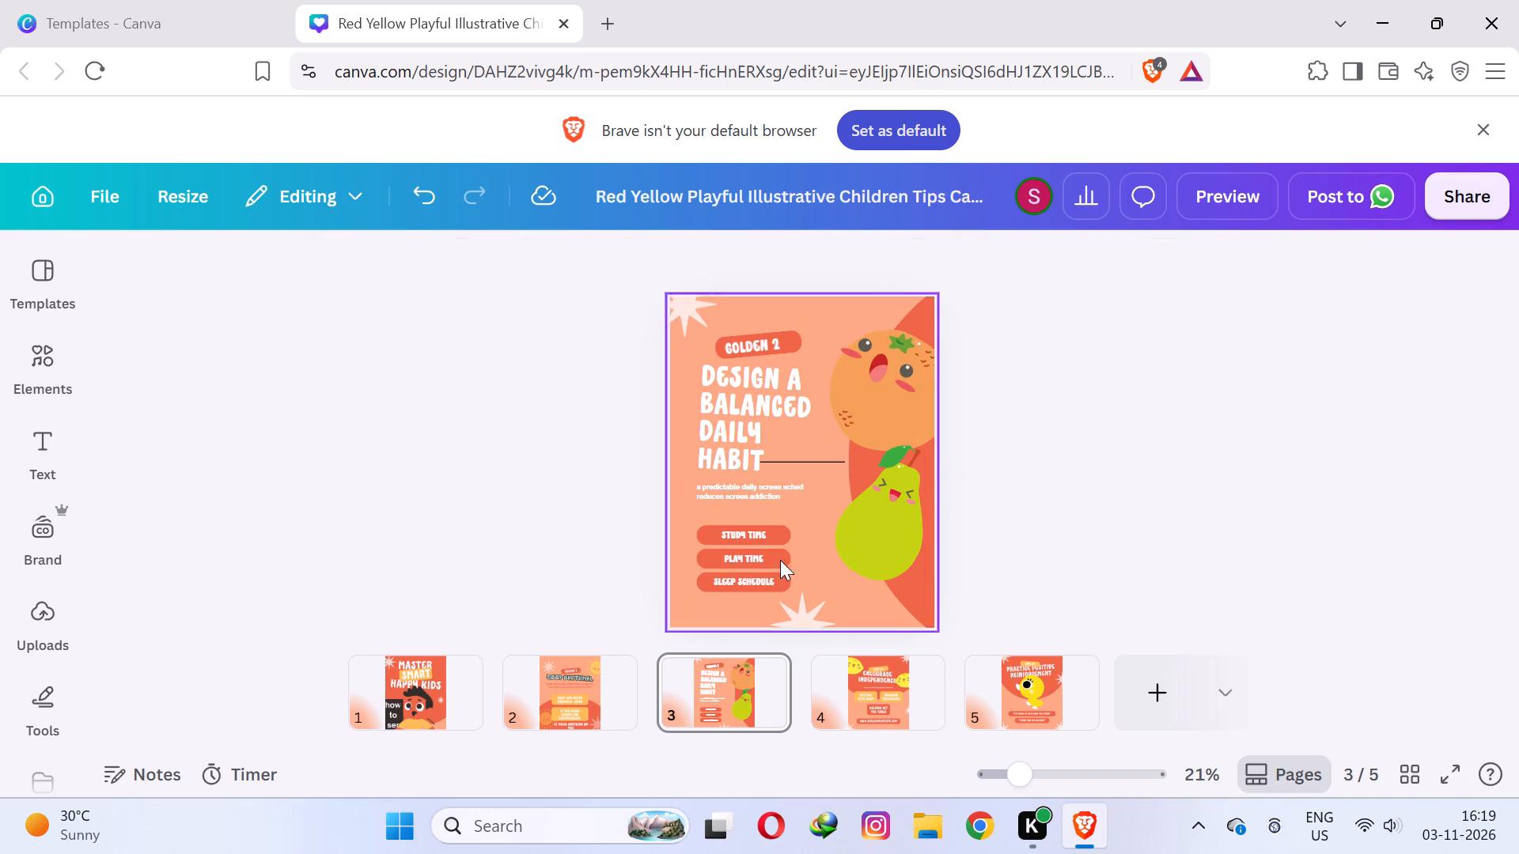
Increase the font size of the paragraph below the title by a few points.
{"action": "left_click", "coordinate": [733, 493]}
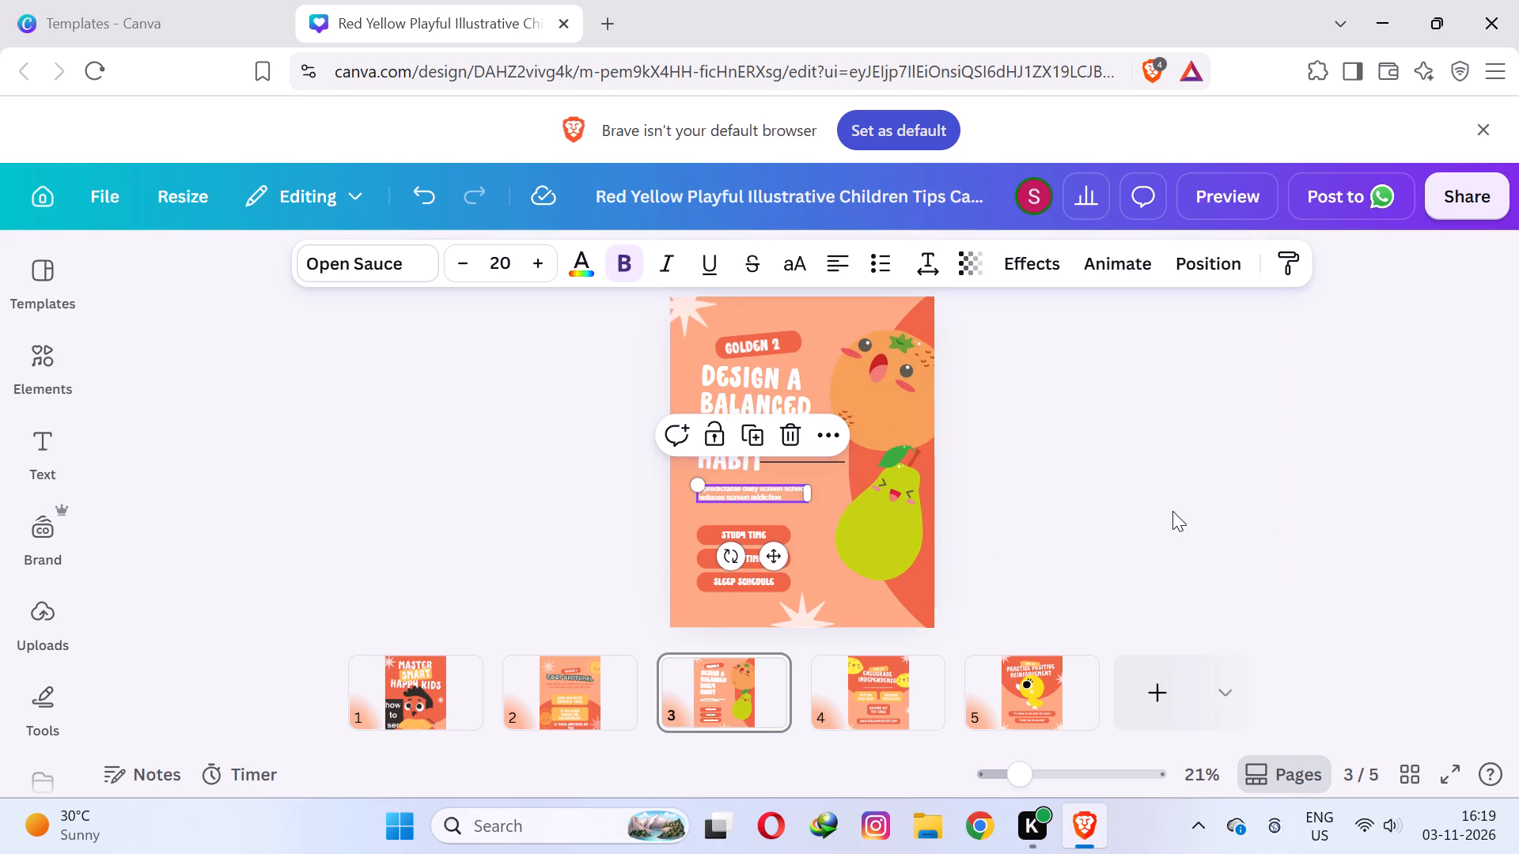
{"action": "triple_click", "coordinate": [541, 266]}
{"action": "triple_click", "coordinate": [541, 266]}
{"action": "left_click", "coordinate": [1151, 357]}
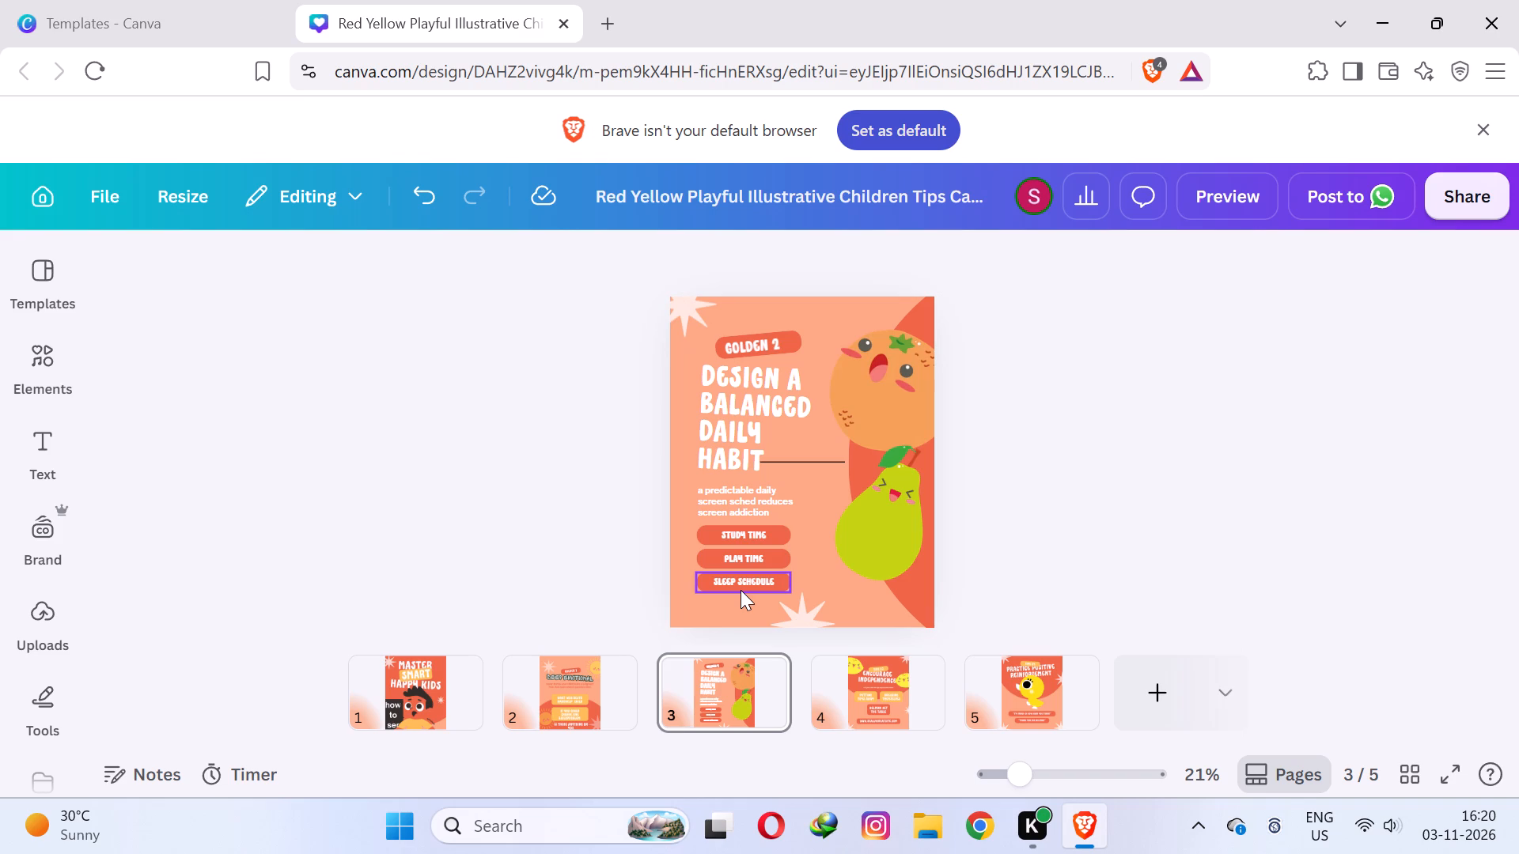
Replace the "STUDY TIME" label in the first red pill with "focus".
{"action": "triple_click", "coordinate": [741, 542]}
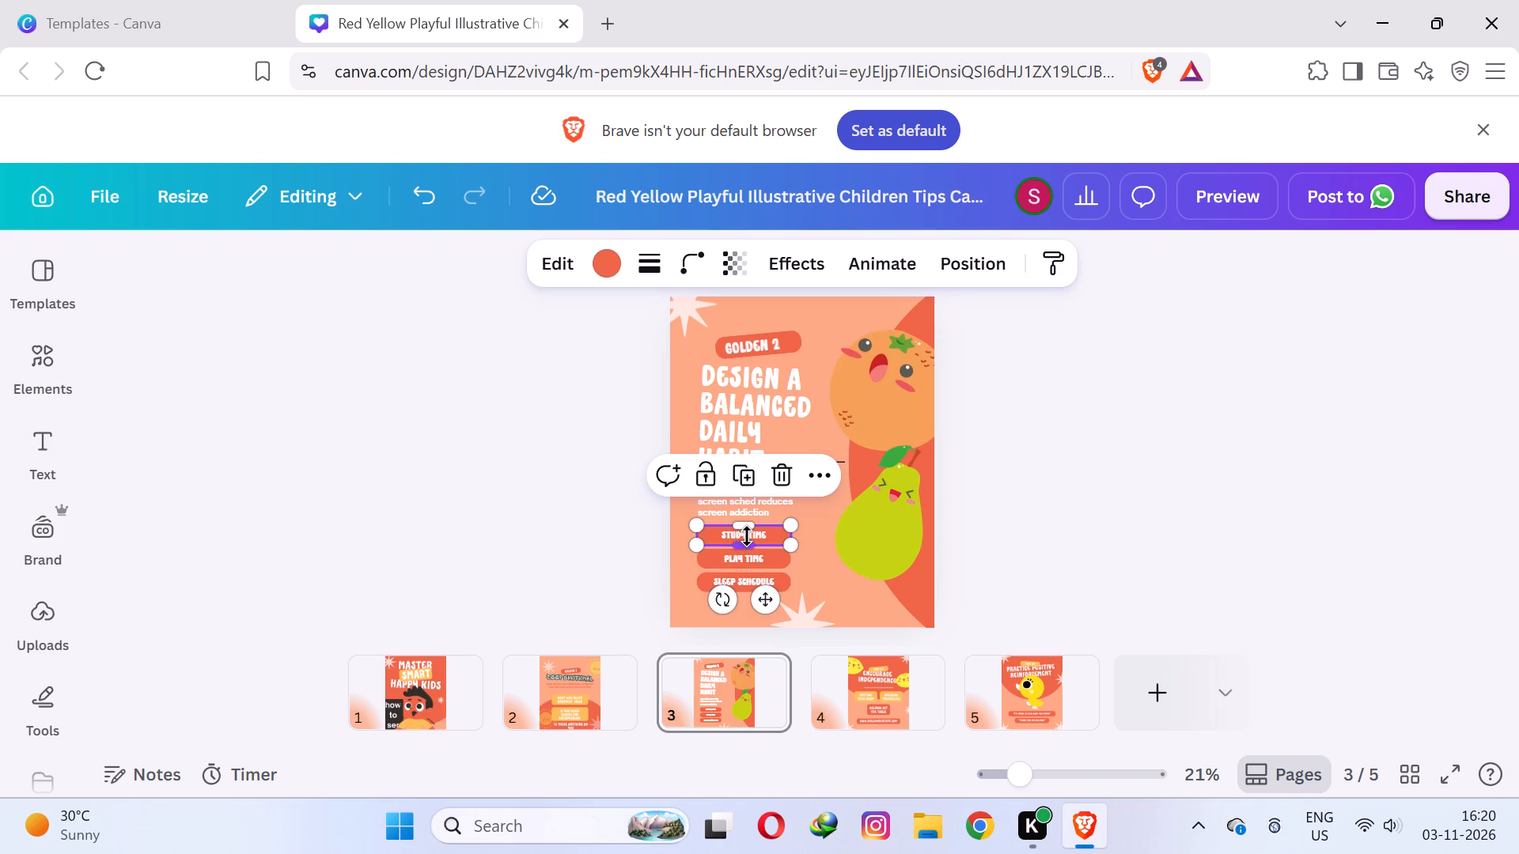
{"action": "triple_click", "coordinate": [747, 536]}
{"action": "left_click", "coordinate": [747, 536]}
{"action": "left_click", "coordinate": [1343, 545]}
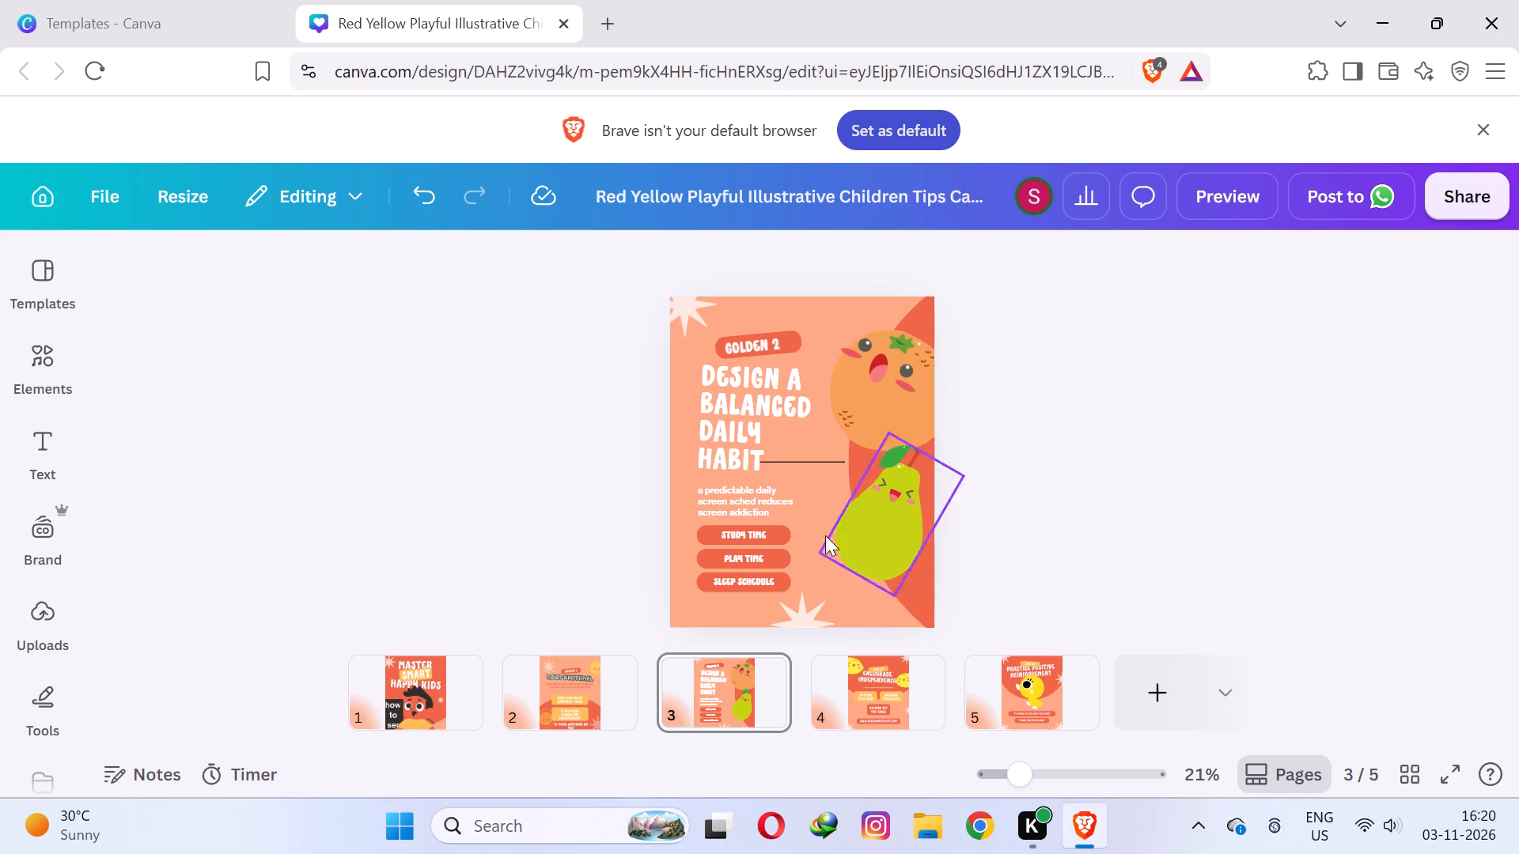
{"action": "triple_click", "coordinate": [762, 535]}
{"action": "left_click", "coordinate": [762, 535]}
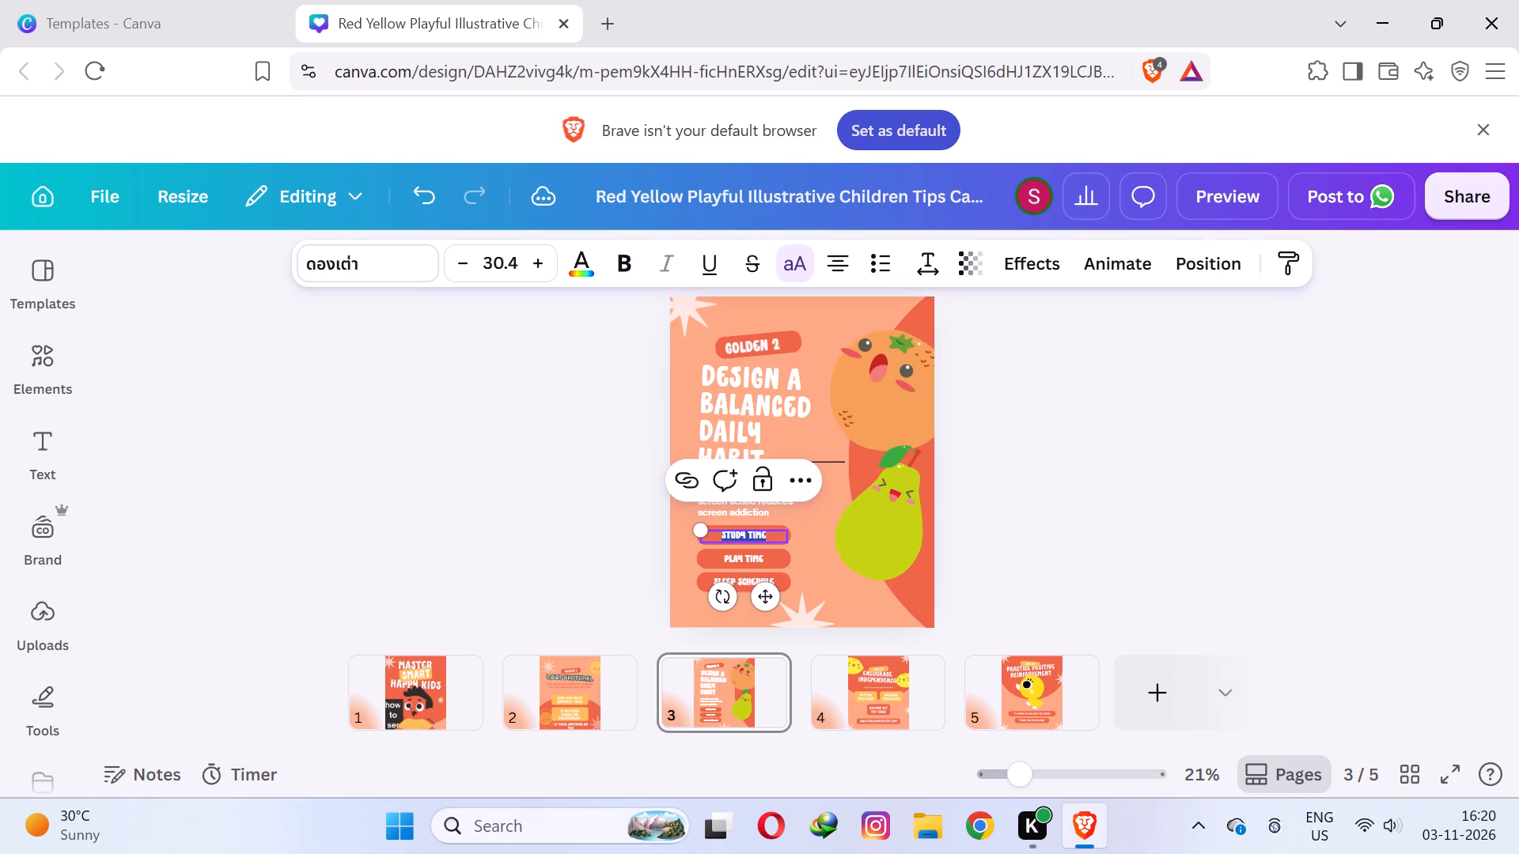
{"action": "type", "text": "focus"}
{"action": "left_click", "coordinate": [1115, 534]}
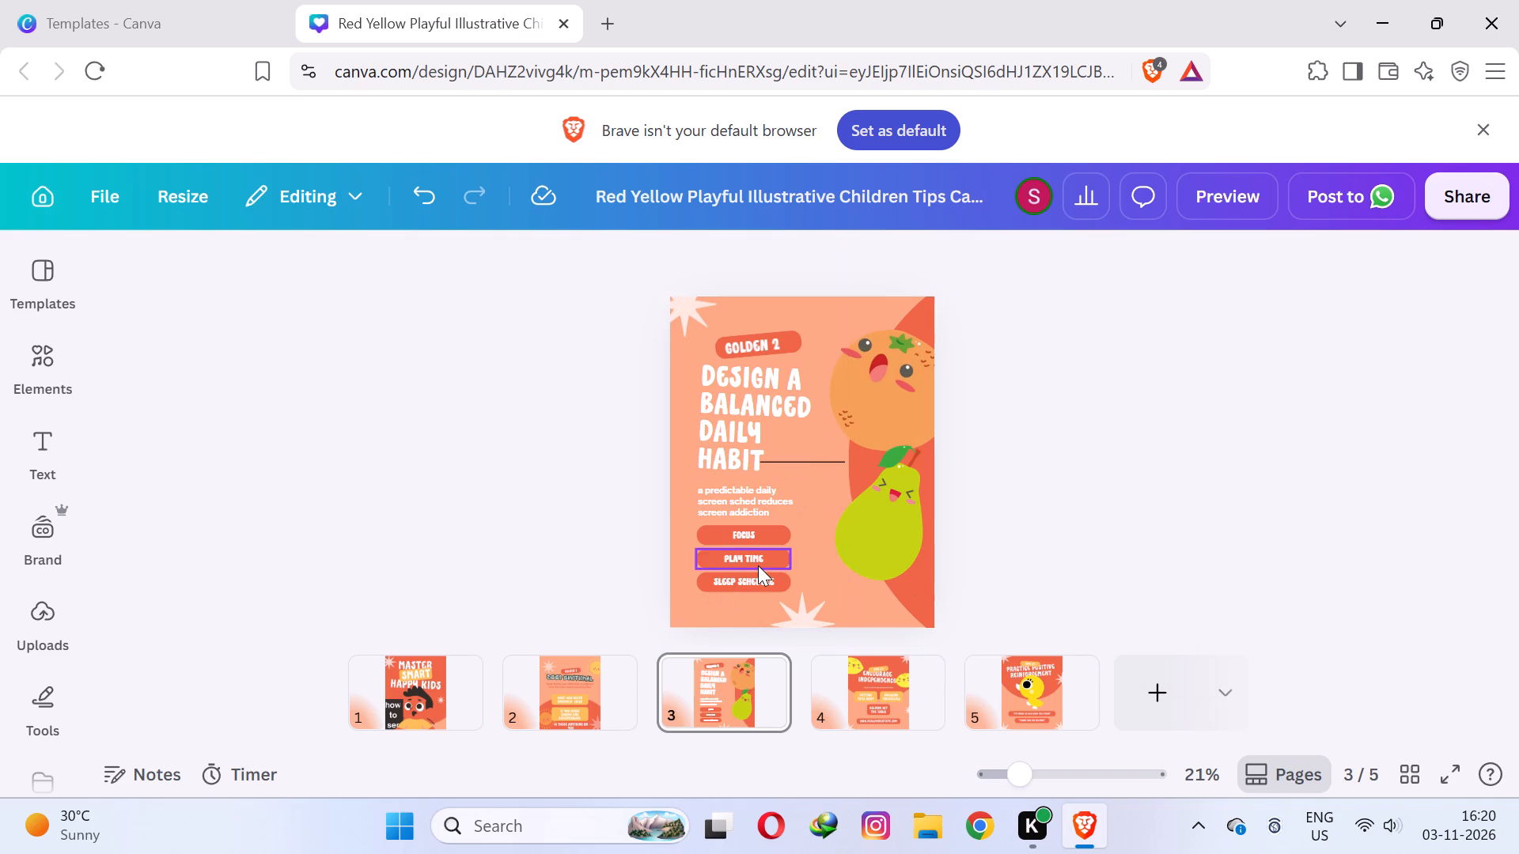
Replace the "PLAY TIME" label in the second red pill on page 3 with "schedule".
{"action": "double_click", "coordinate": [758, 565]}
{"action": "triple_click", "coordinate": [760, 557]}
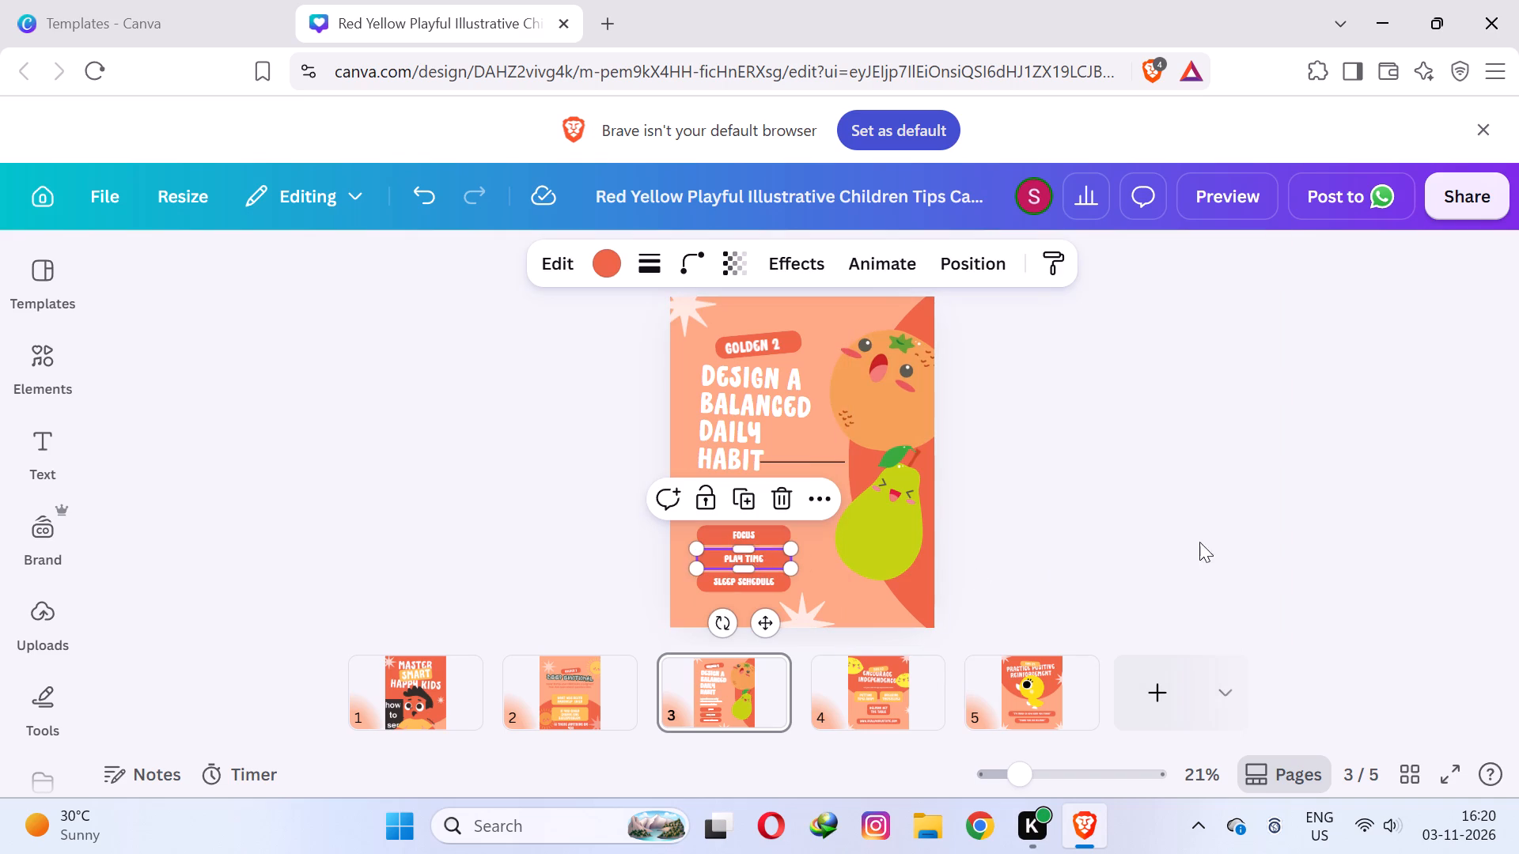
{"action": "left_click", "coordinate": [1282, 542]}
{"action": "triple_click", "coordinate": [748, 553]}
{"action": "left_click", "coordinate": [748, 553]}
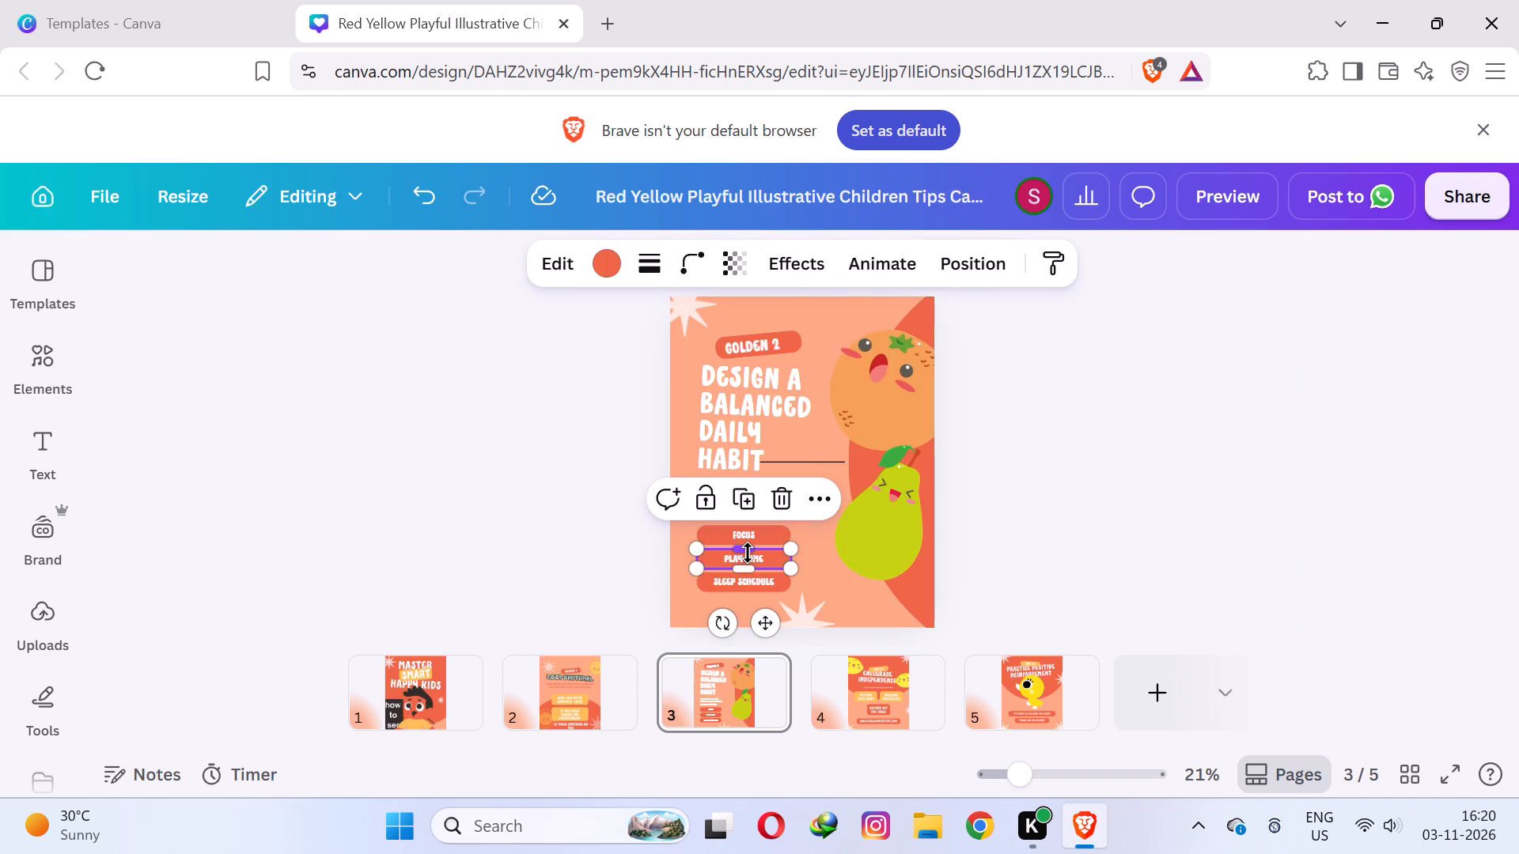
{"action": "triple_click", "coordinate": [748, 557]}
{"action": "left_click", "coordinate": [748, 557]}
{"action": "left_click", "coordinate": [1315, 554]}
{"action": "triple_click", "coordinate": [753, 552]}
{"action": "left_click", "coordinate": [1255, 572]}
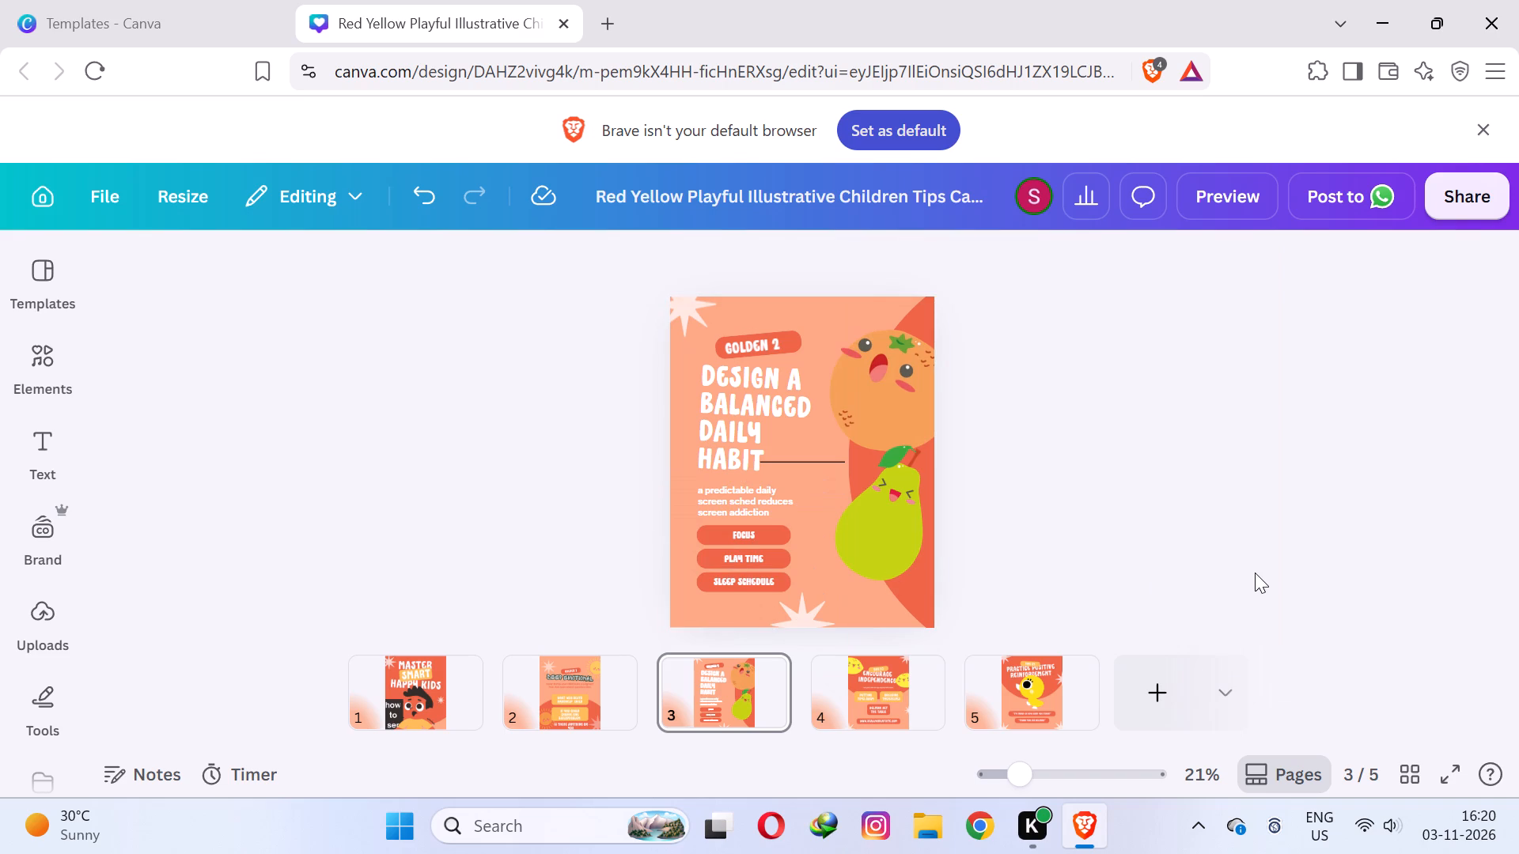
{"action": "triple_click", "coordinate": [759, 559]}
{"action": "left_click", "coordinate": [759, 559]}
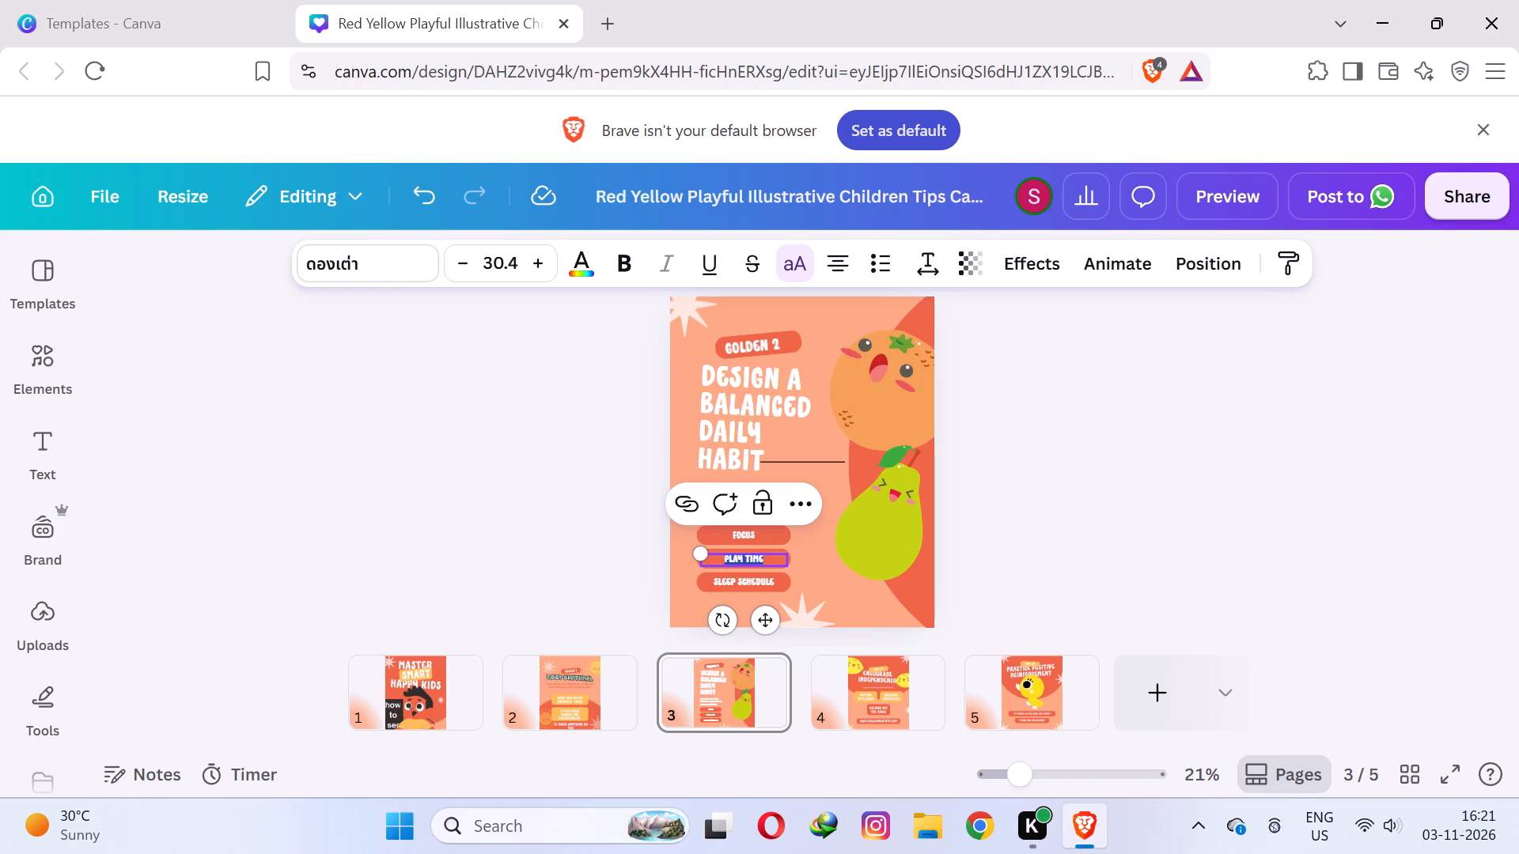
{"action": "key", "text": "s"}
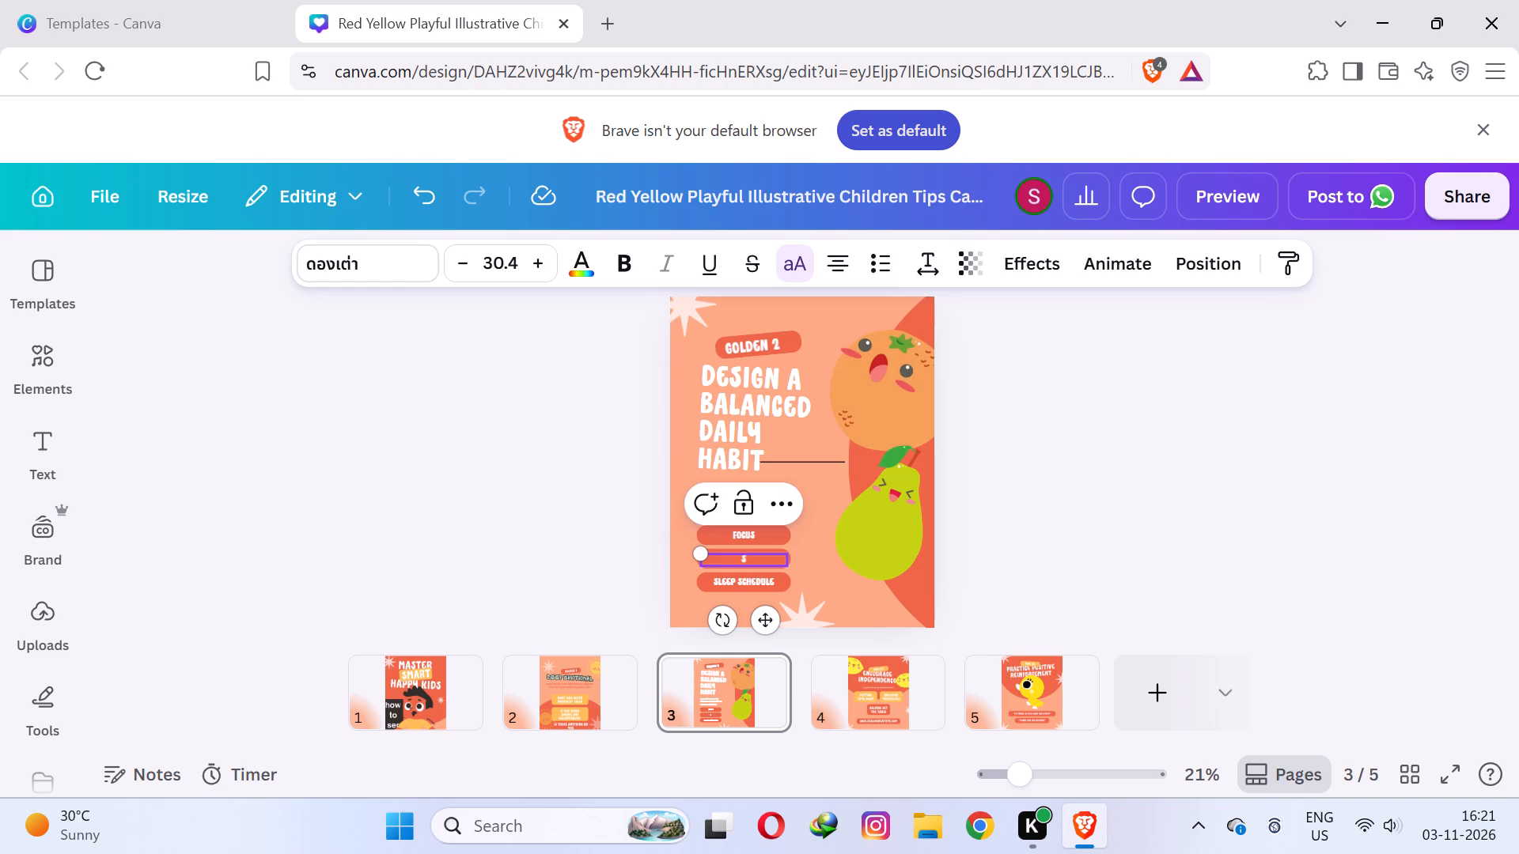
{"action": "key", "text": "c"}
{"action": "type", "text": "hed"}
{"action": "key", "text": "u"}
{"action": "type", "text": "le"}
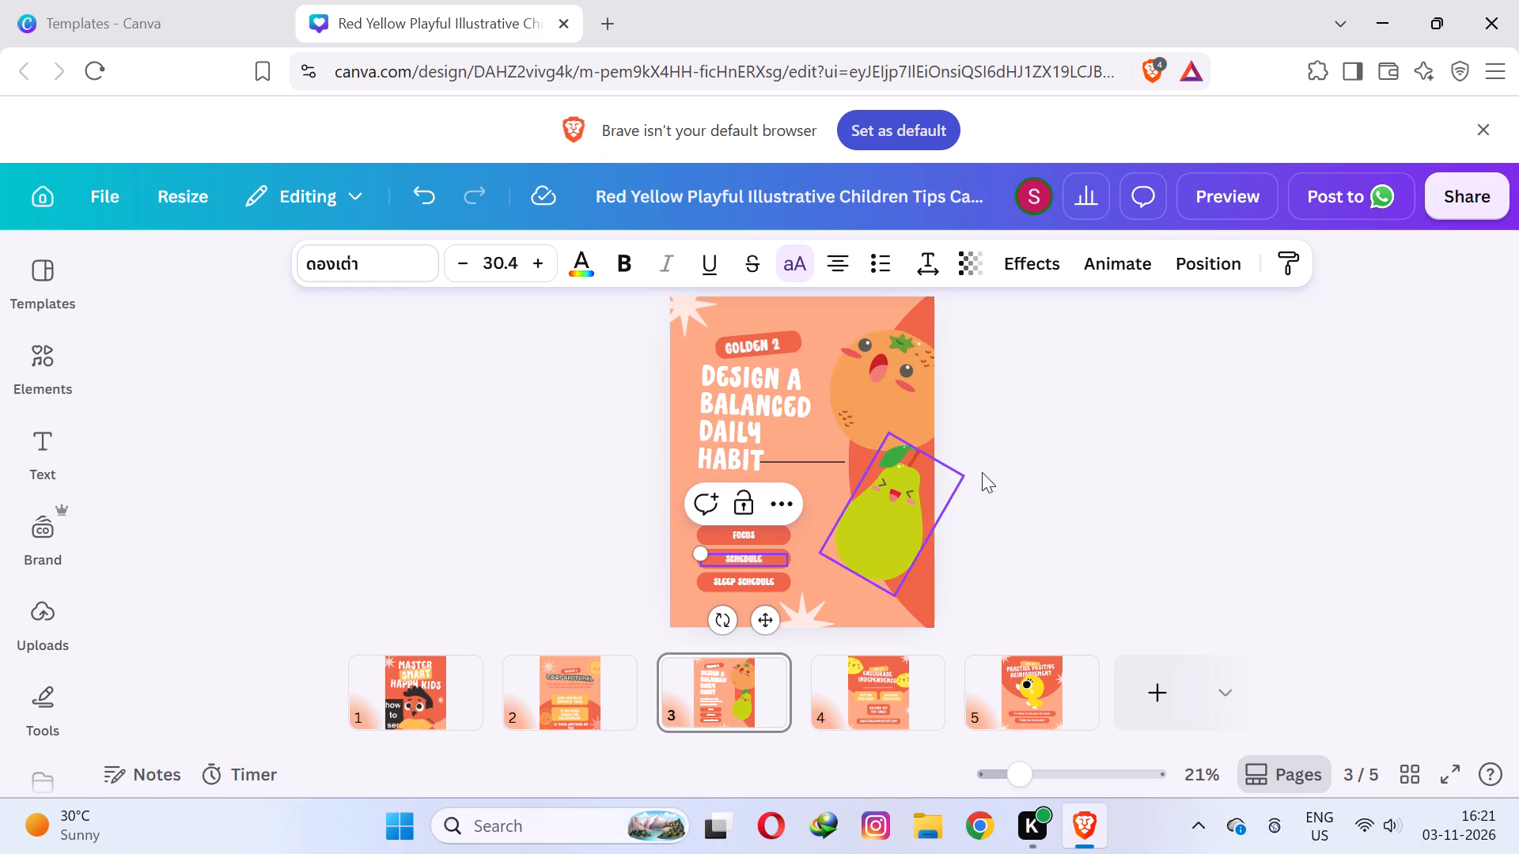
{"action": "left_click", "coordinate": [1226, 427]}
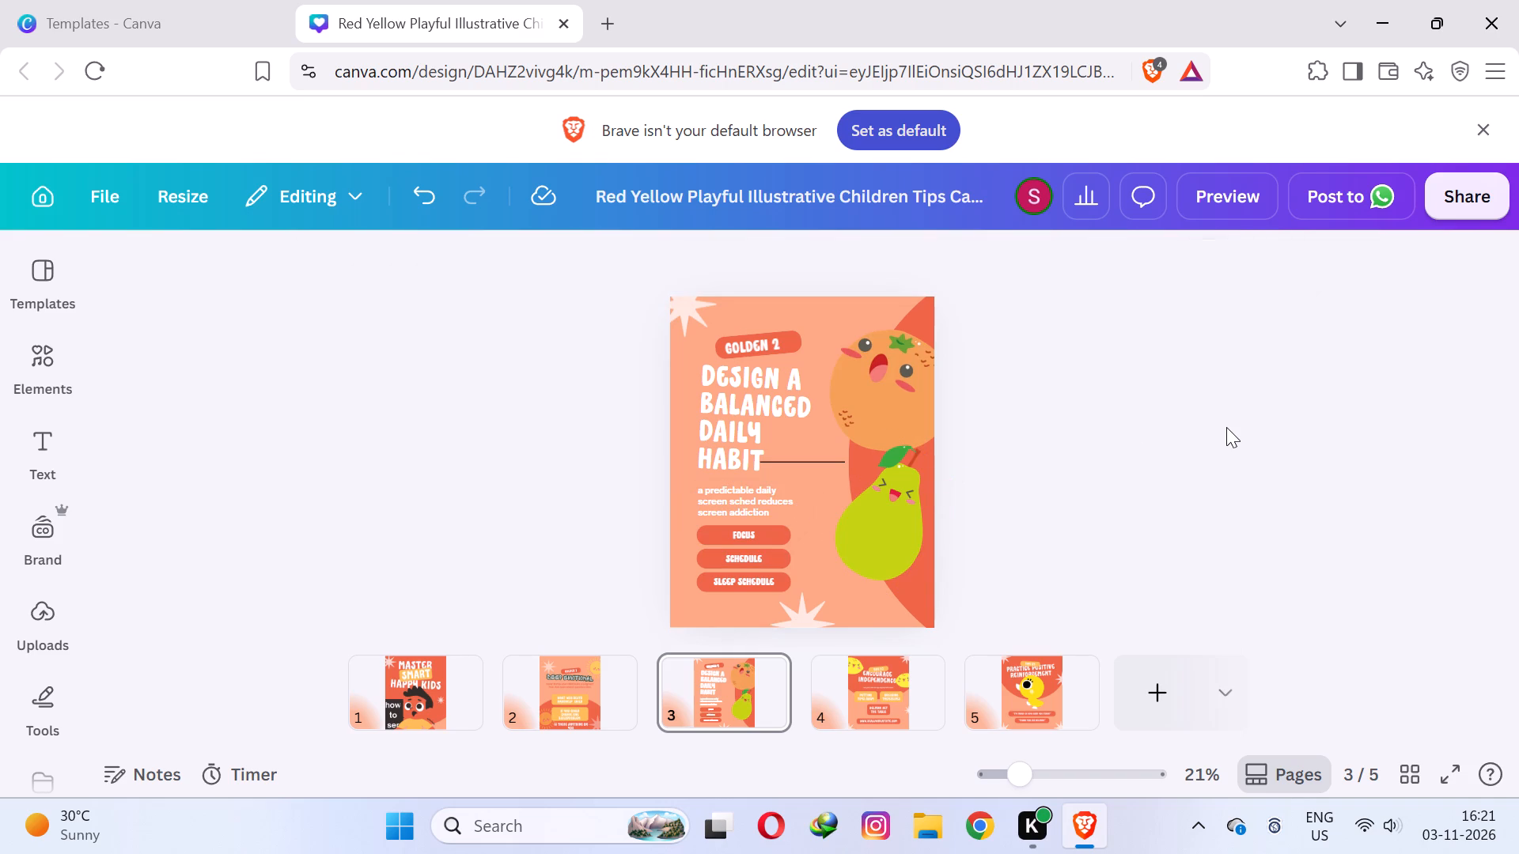
{"action": "left_click", "coordinate": [1227, 505]}
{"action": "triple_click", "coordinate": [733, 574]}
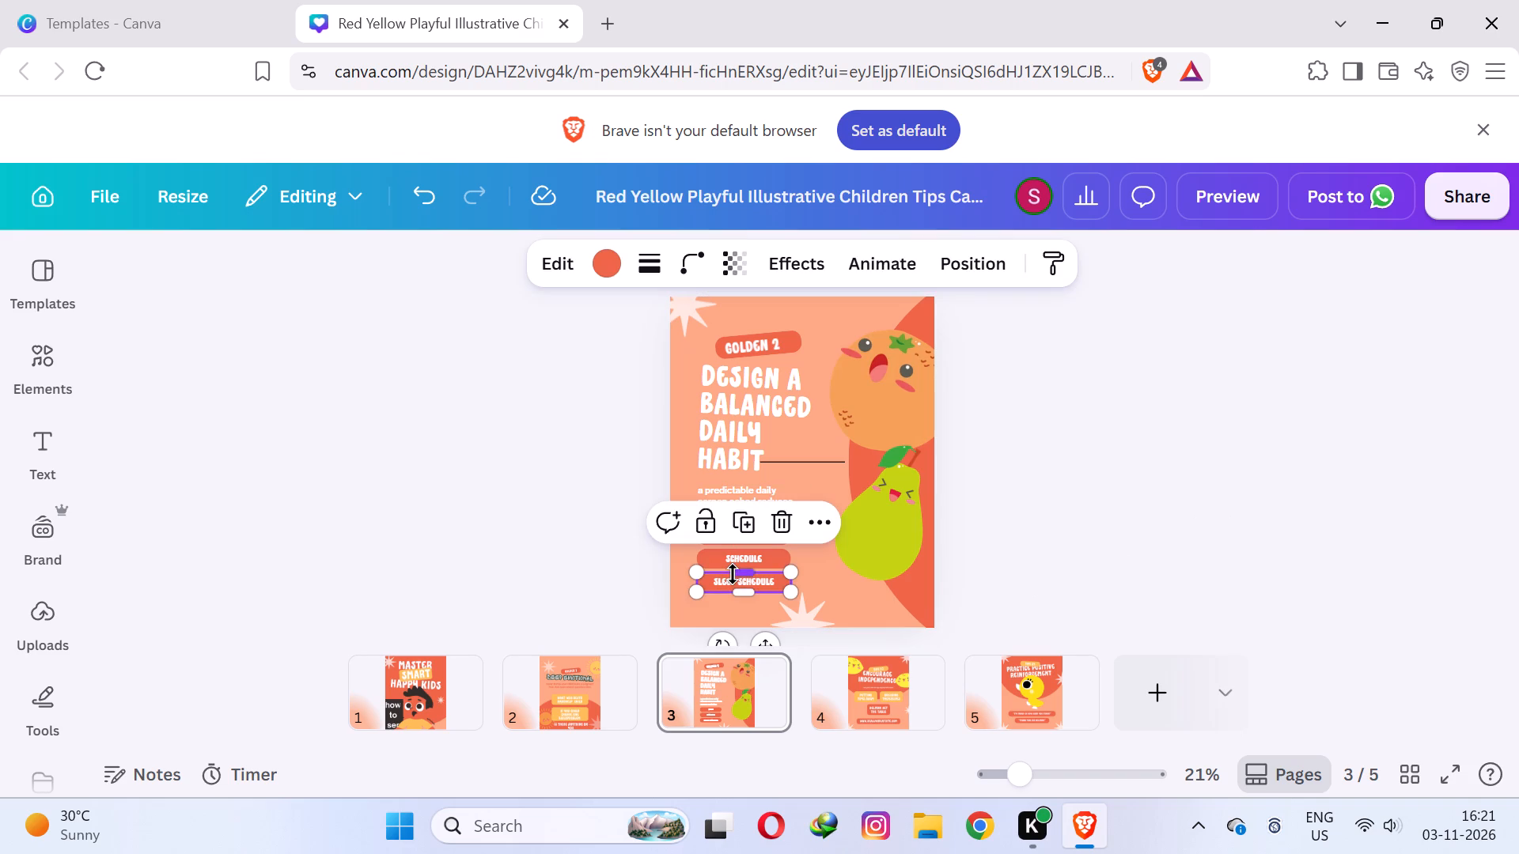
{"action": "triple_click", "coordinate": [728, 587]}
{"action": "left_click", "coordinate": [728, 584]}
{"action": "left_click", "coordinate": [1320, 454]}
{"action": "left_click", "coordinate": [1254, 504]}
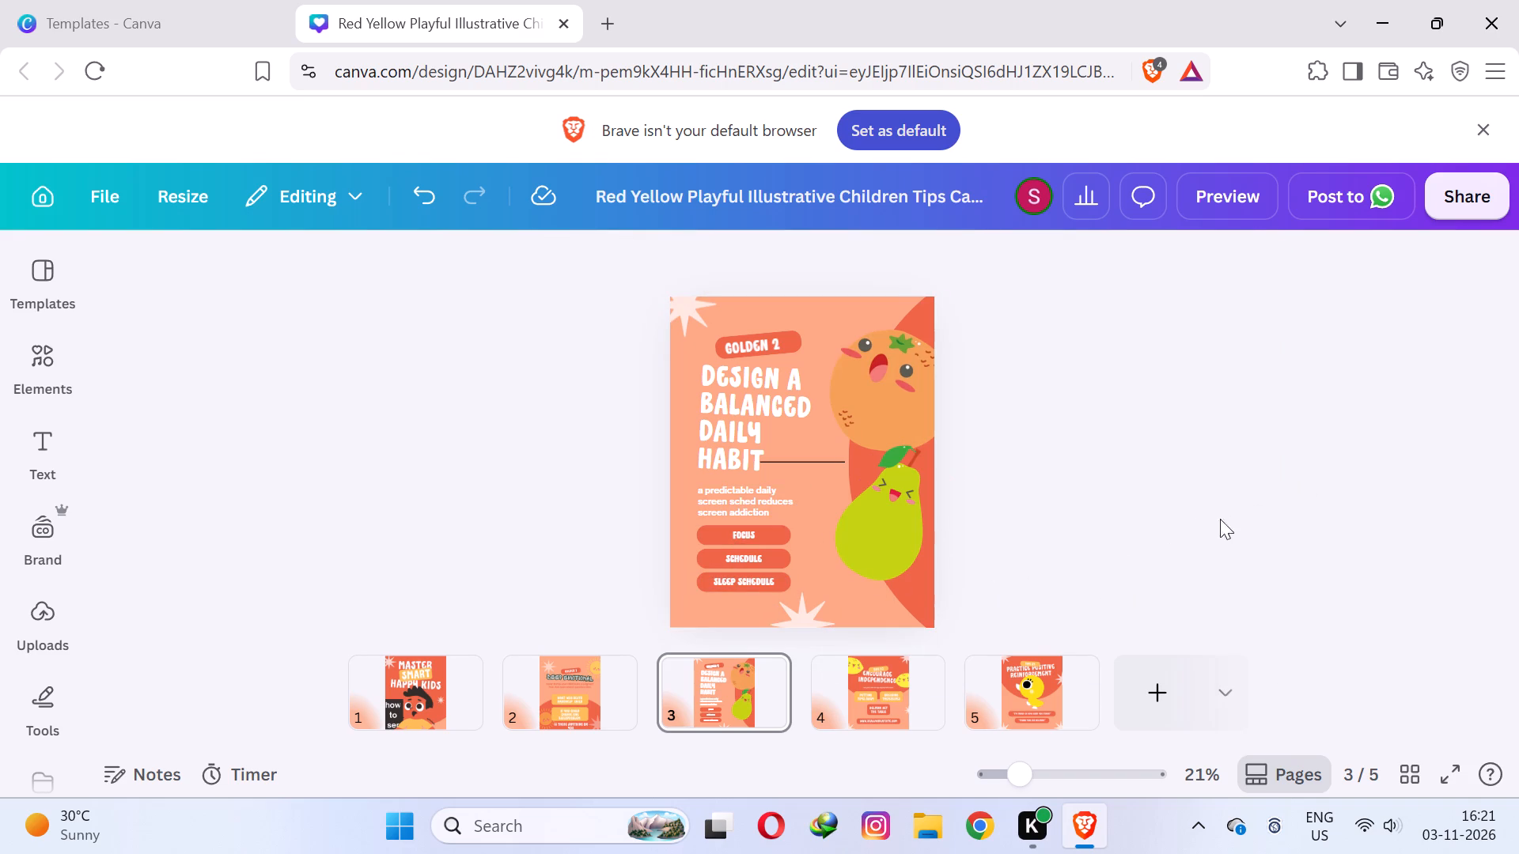
On page 4, replace the "TIPS 03" tag above the title with "golden3".
{"action": "left_click", "coordinate": [856, 686]}
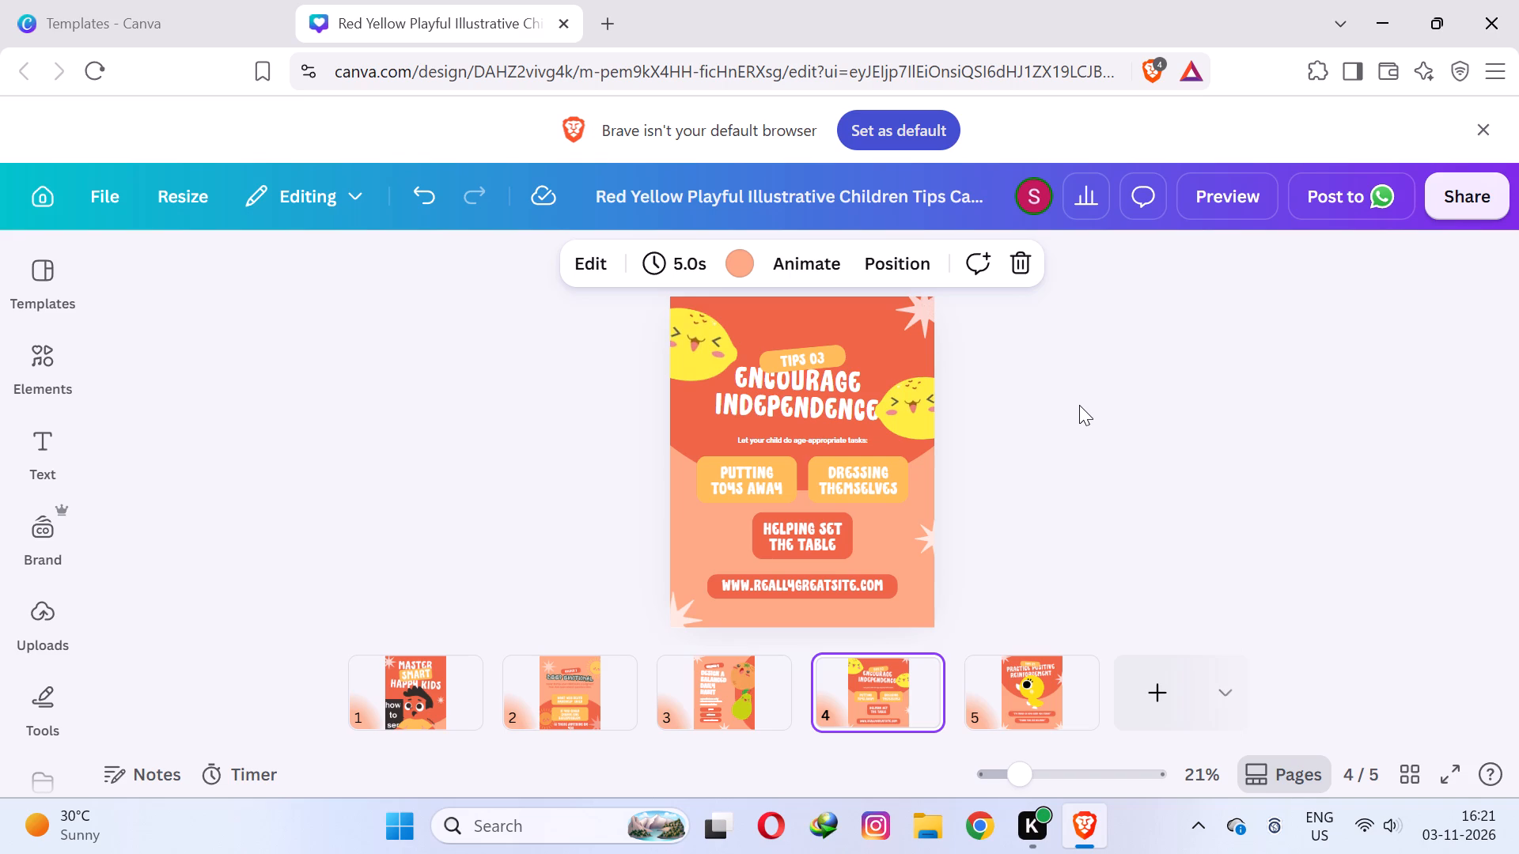
{"action": "triple_click", "coordinate": [791, 357]}
{"action": "type", "text": "gold"}
{"action": "type", "text": "en3"}
{"action": "left_click", "coordinate": [1224, 375]}
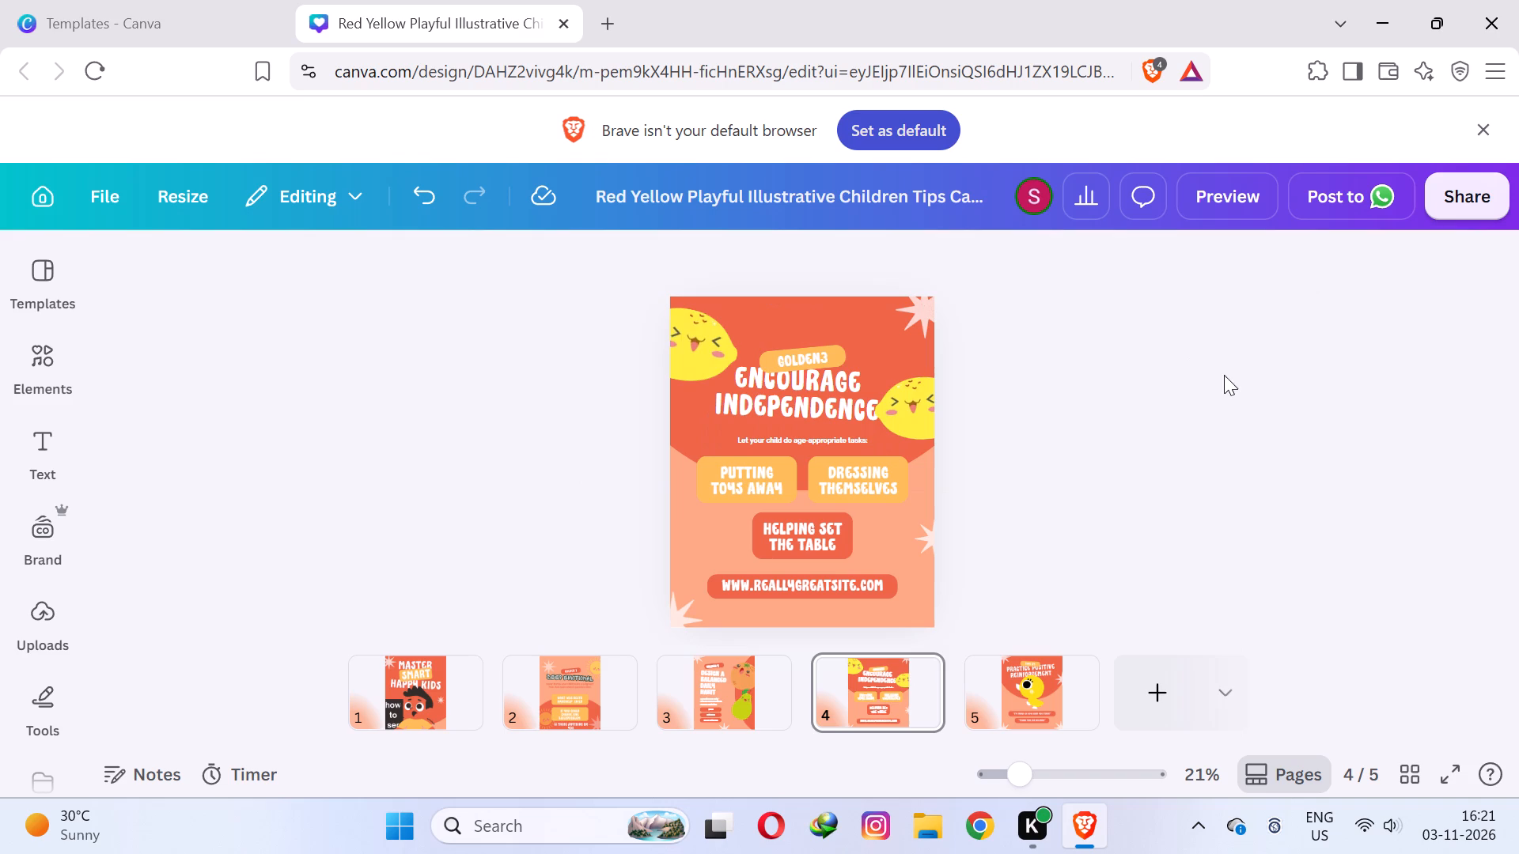
Replace the page 4 title "ENCOURAGE INDEPENDENCE" with "build self & life skill".
{"action": "double_click", "coordinate": [788, 376]}
{"action": "type", "text": "bu"}
{"action": "type", "text": "ild se"}
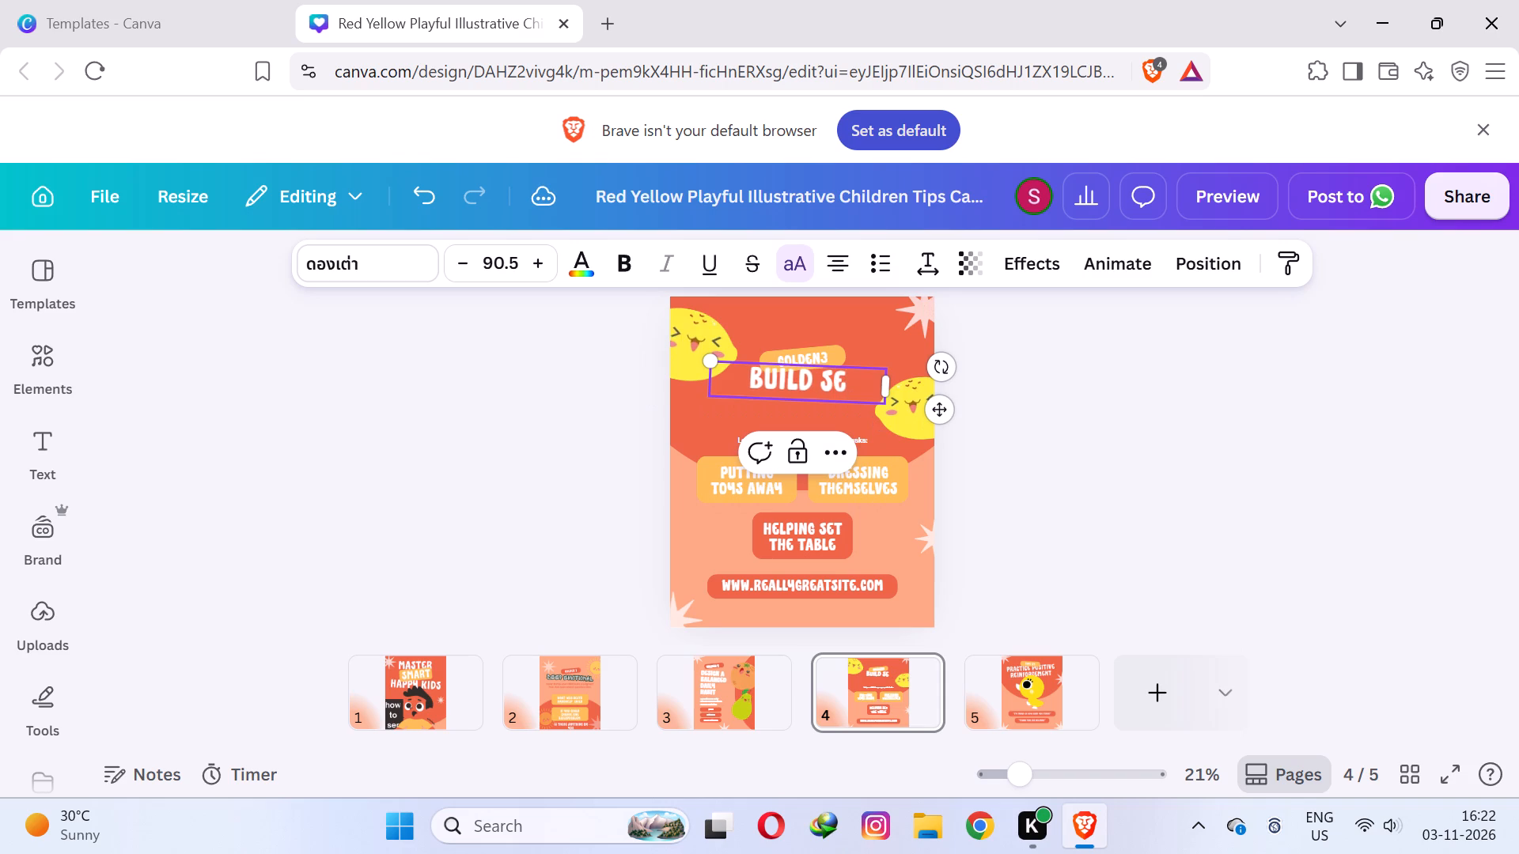
{"action": "type", "text": "lf"}
{"action": "key", "text": "space"}
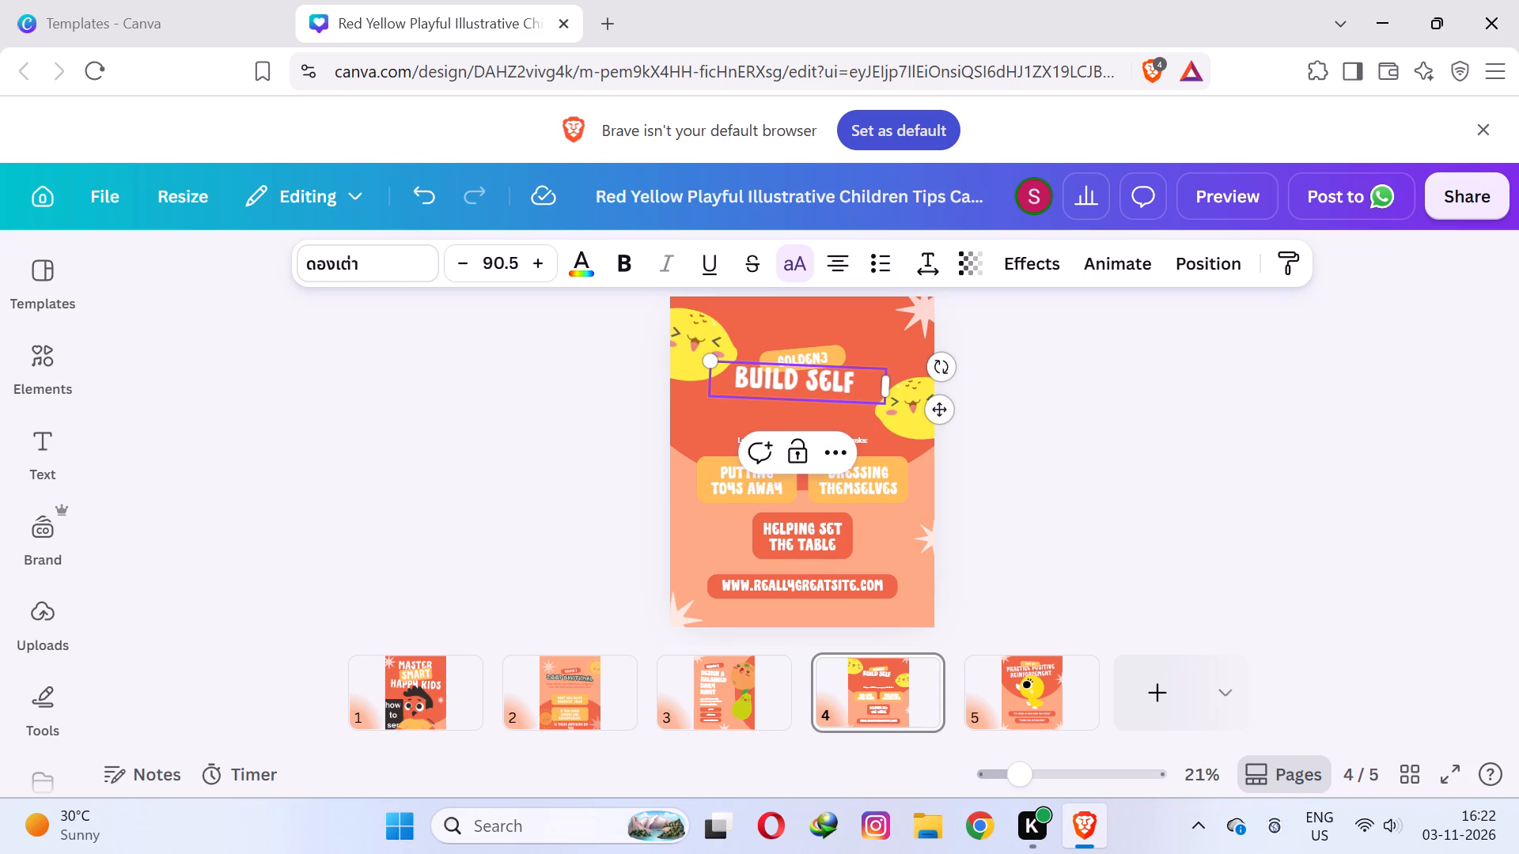
{"action": "key", "text": "shift+ampersand"}
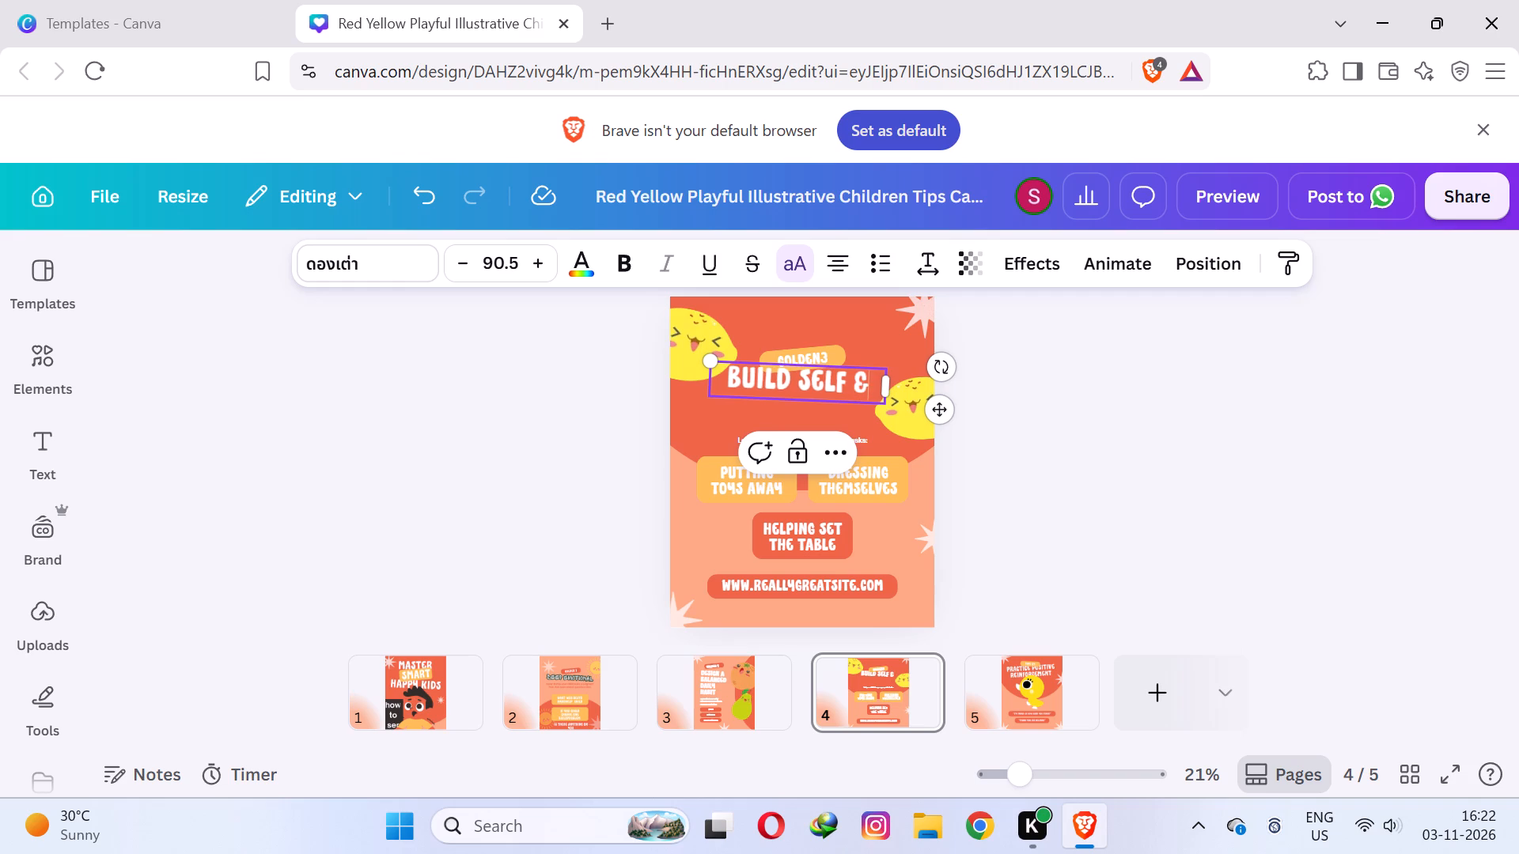
{"action": "key", "text": "space"}
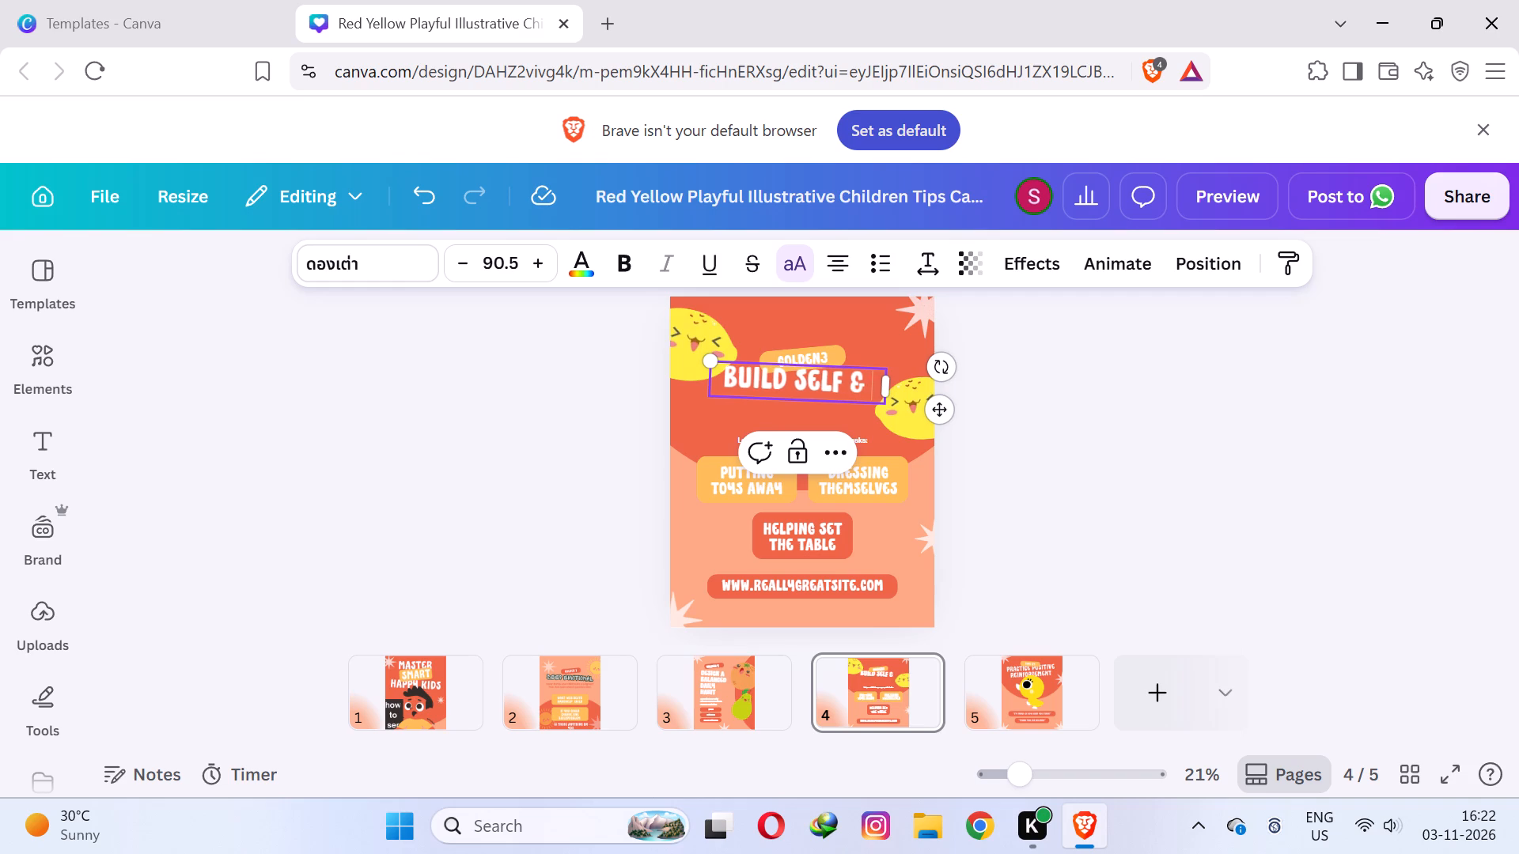
{"action": "type", "text": "life skill"}
{"action": "left_click", "coordinate": [1286, 415]}
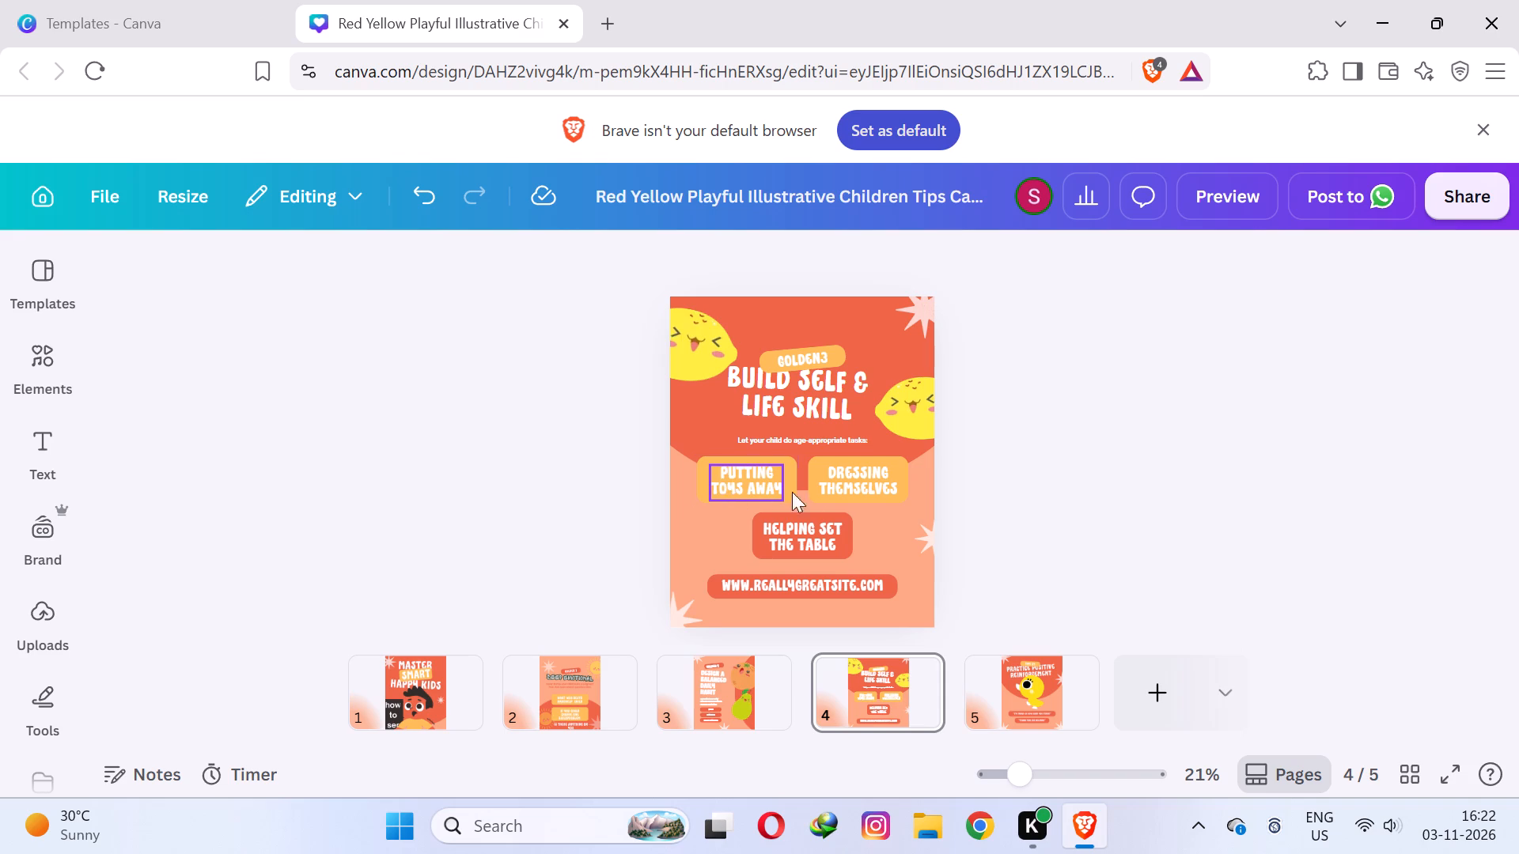
Slightly increase the font size of the small line of text below the page 4 title.
{"action": "left_click", "coordinate": [794, 441]}
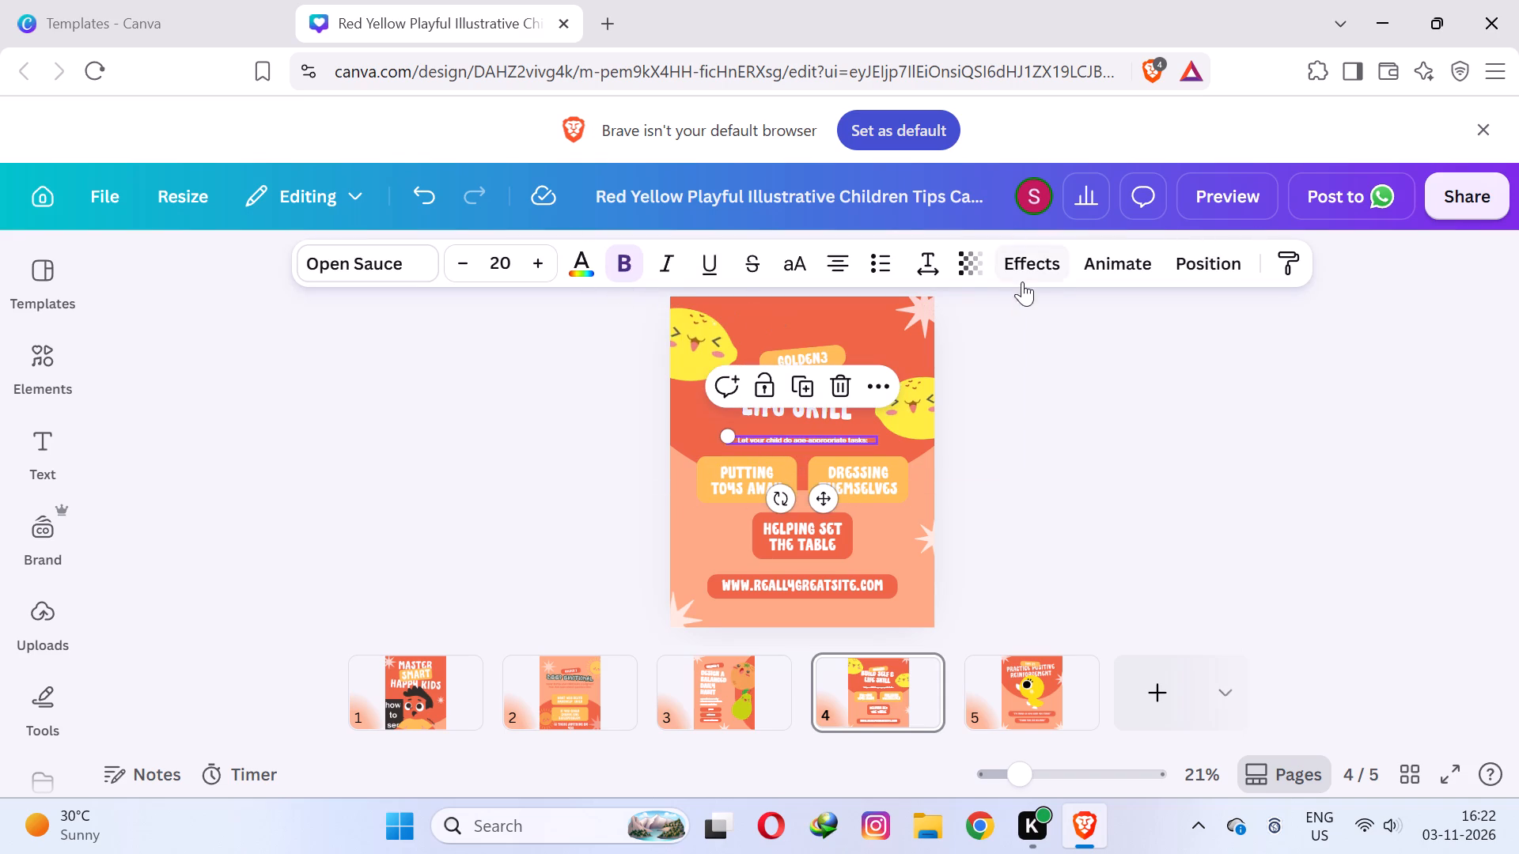
{"action": "left_click", "coordinate": [553, 257]}
{"action": "left_click", "coordinate": [553, 257]}
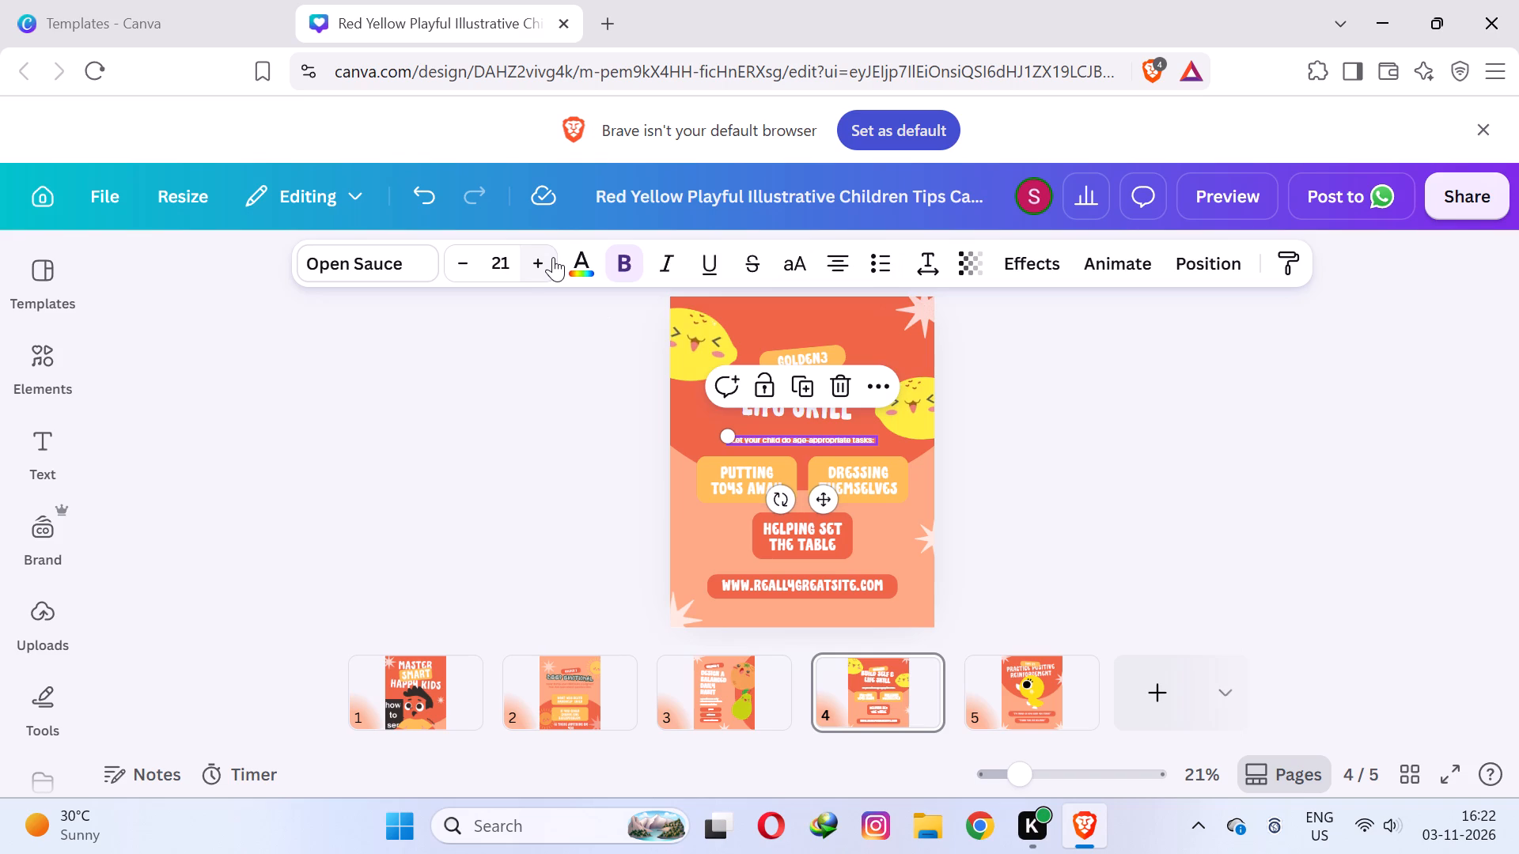
{"action": "left_click", "coordinate": [1355, 480]}
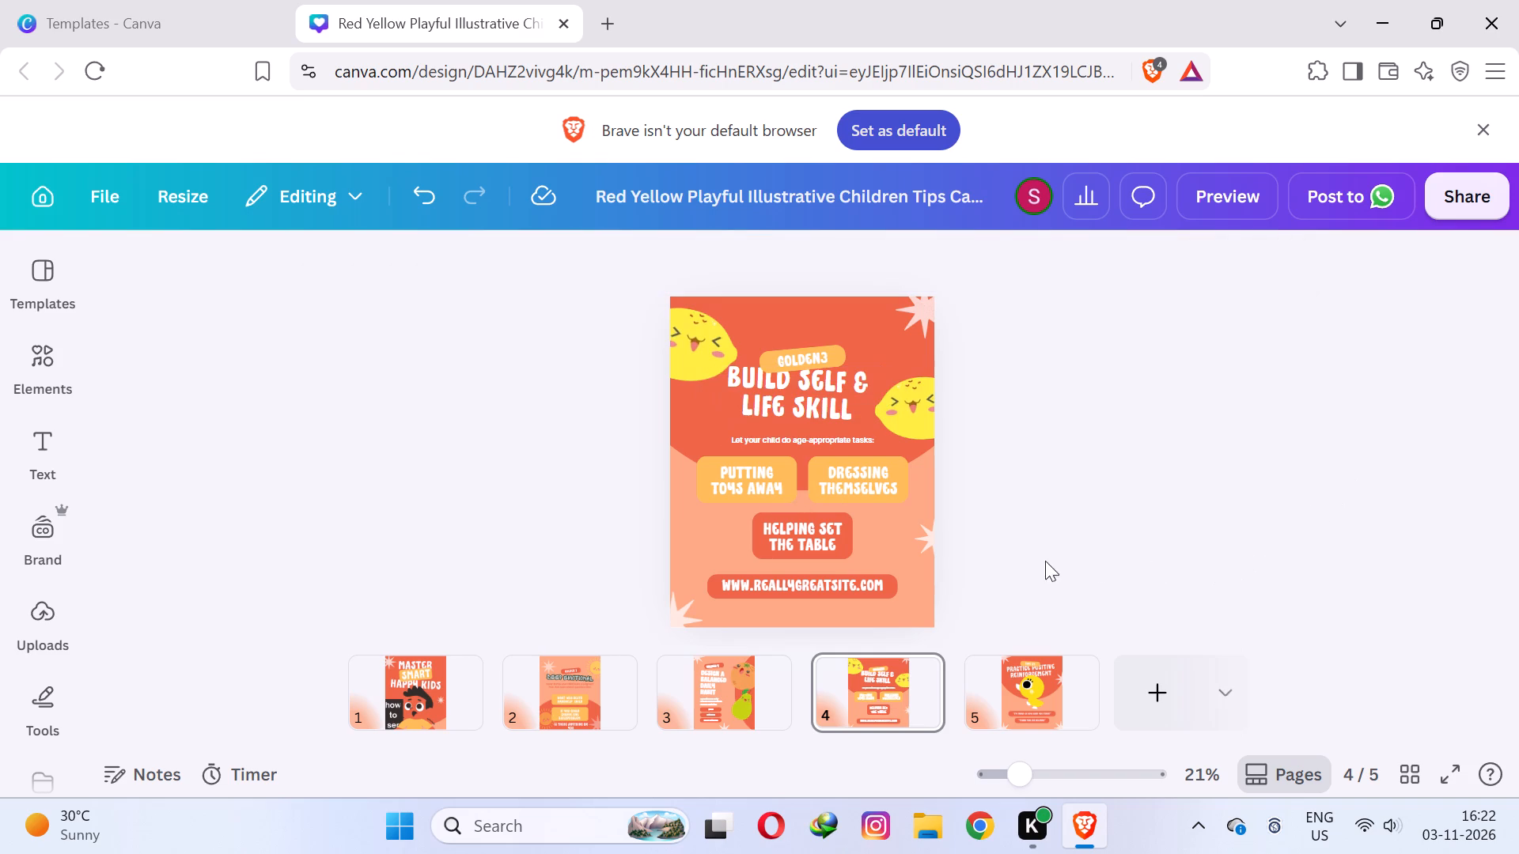
Replace the "PUTTING TOYS AWAY" text in the first yellow box with "organation room".
{"action": "triple_click", "coordinate": [737, 485]}
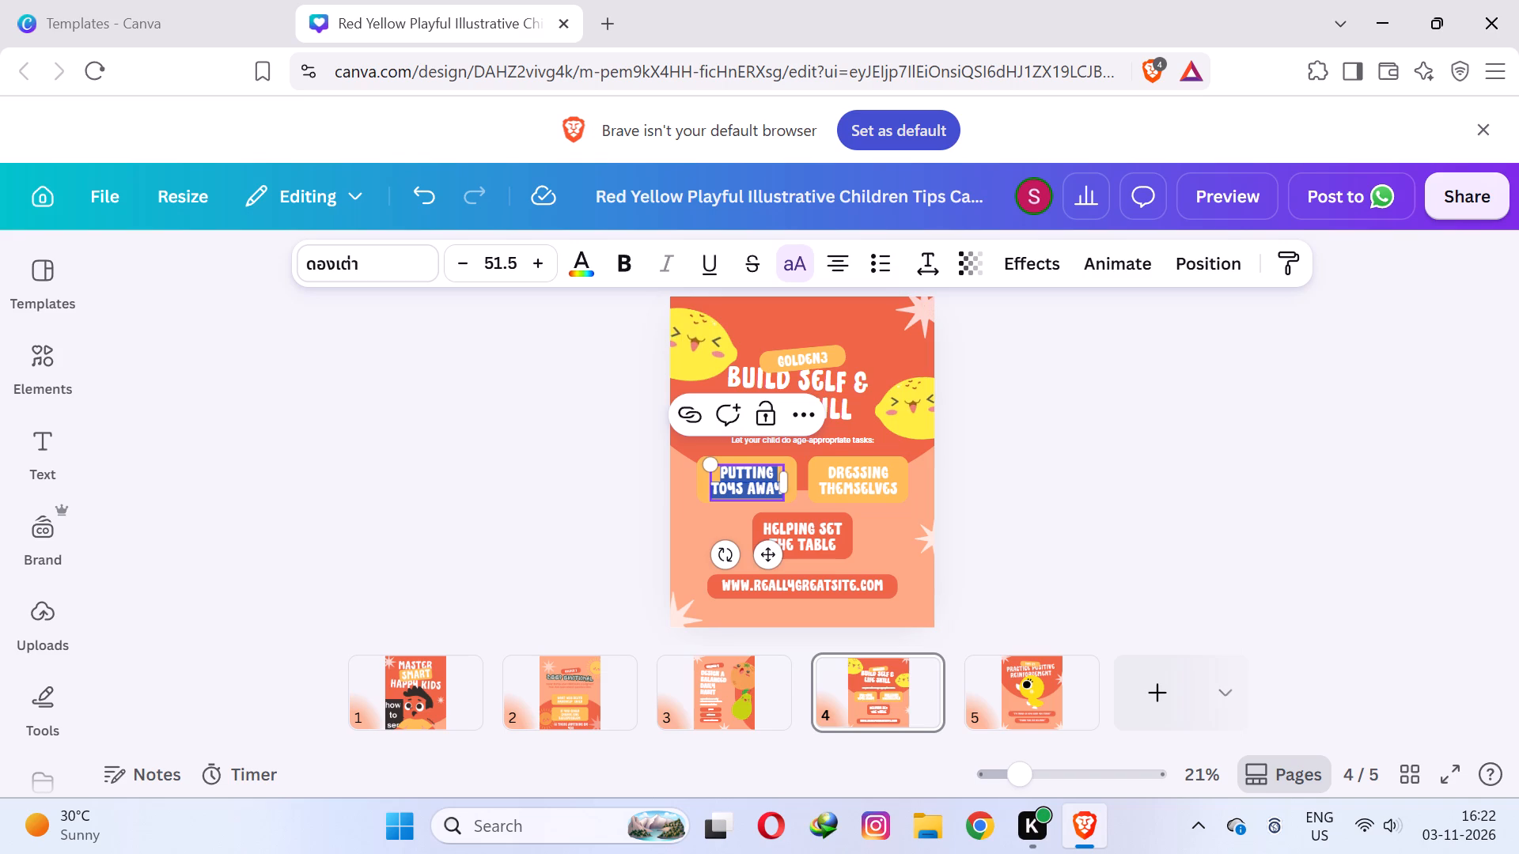
{"action": "type", "text": "organation room"}
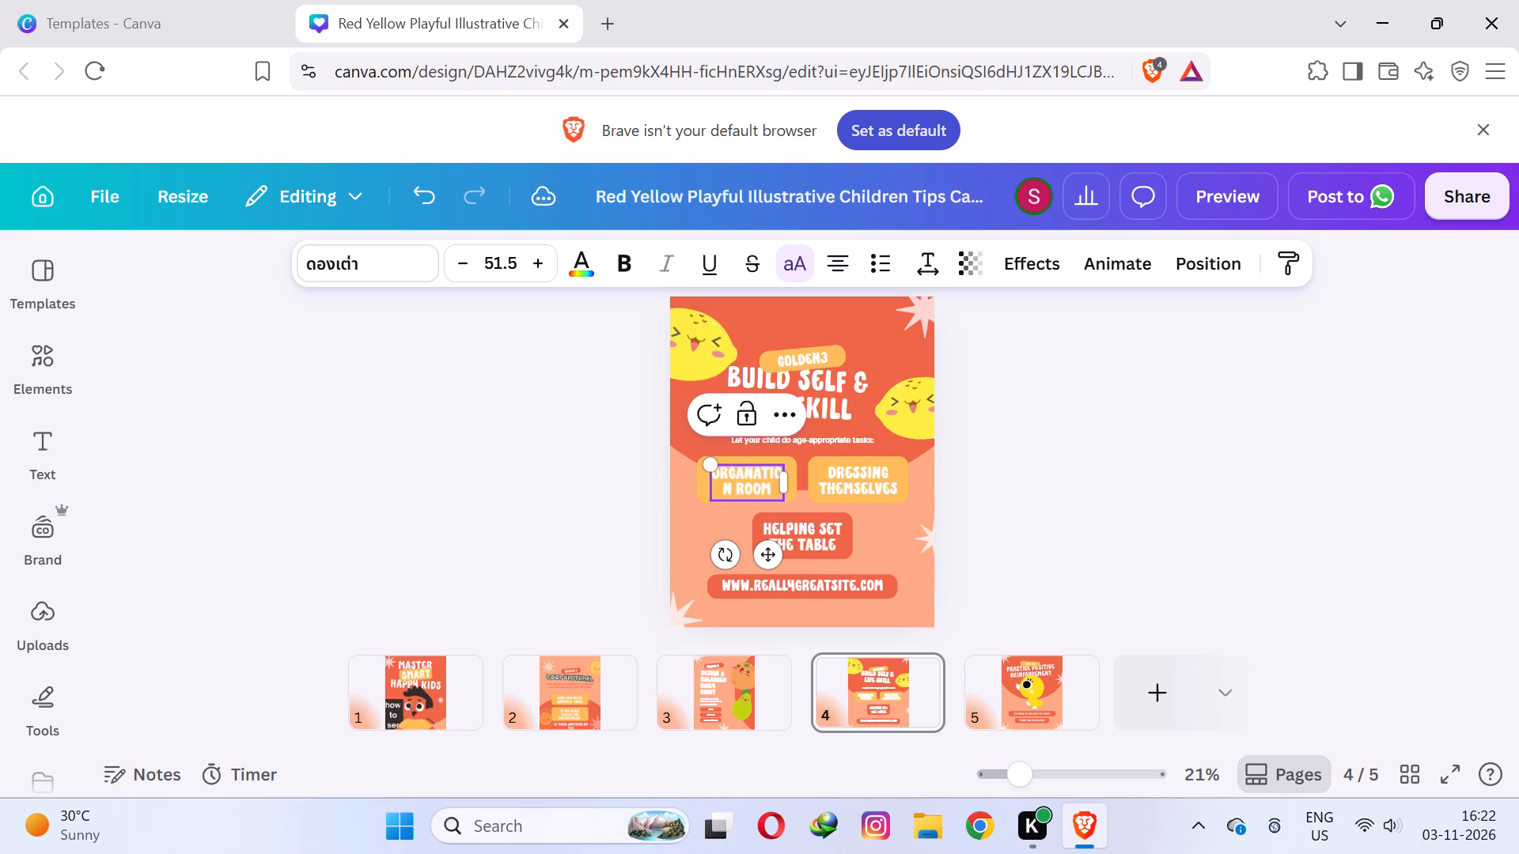
{"action": "left_click", "coordinate": [991, 407]}
Replace the "DRESSING THEMSELVES" text in the second yellow box with "self care".
{"action": "left_click", "coordinate": [886, 481]}
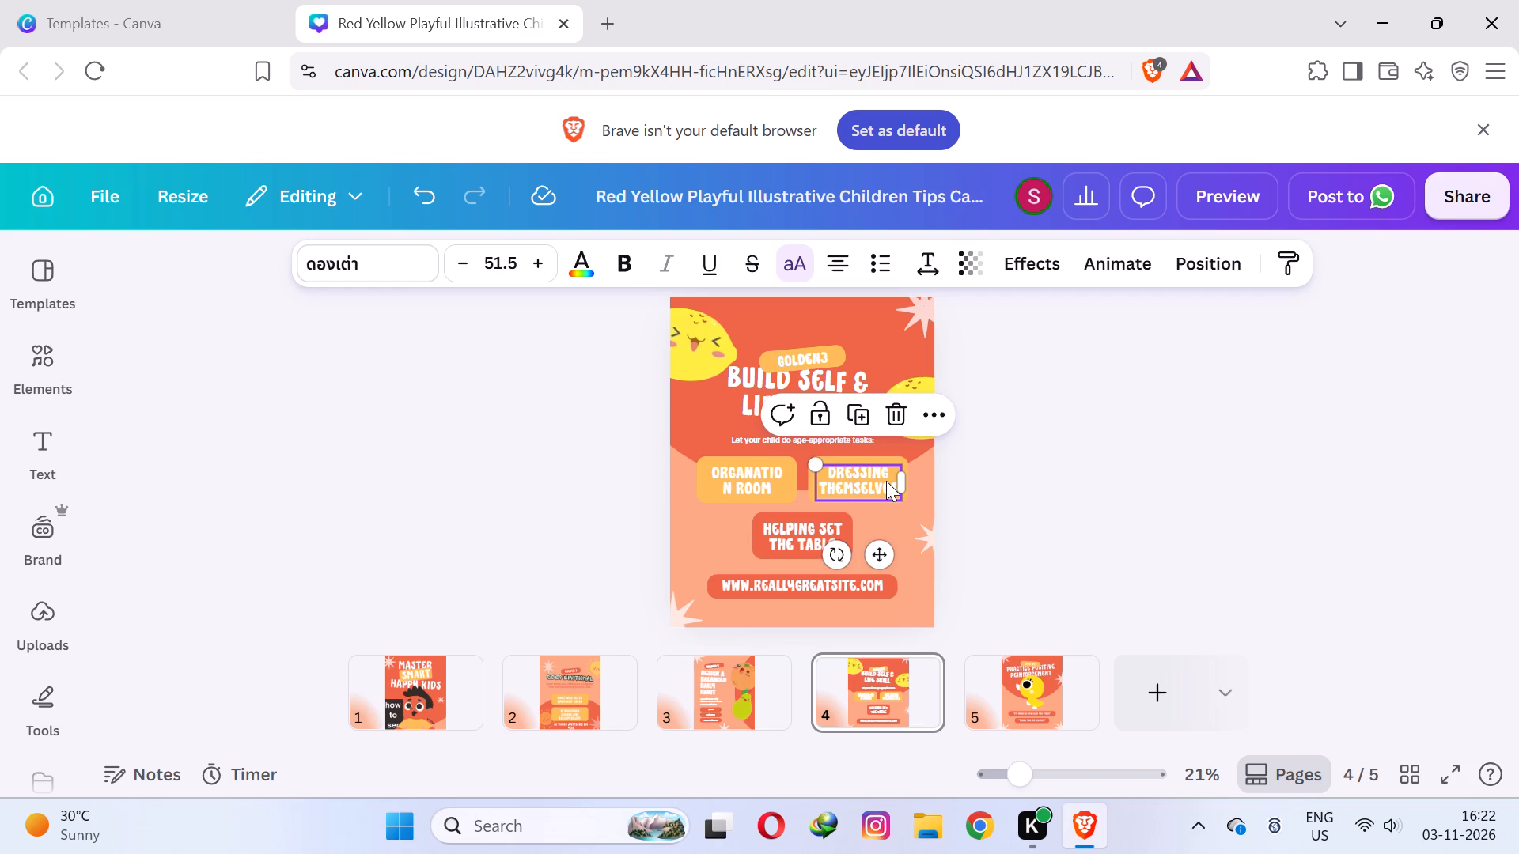
{"action": "double_click", "coordinate": [886, 481]}
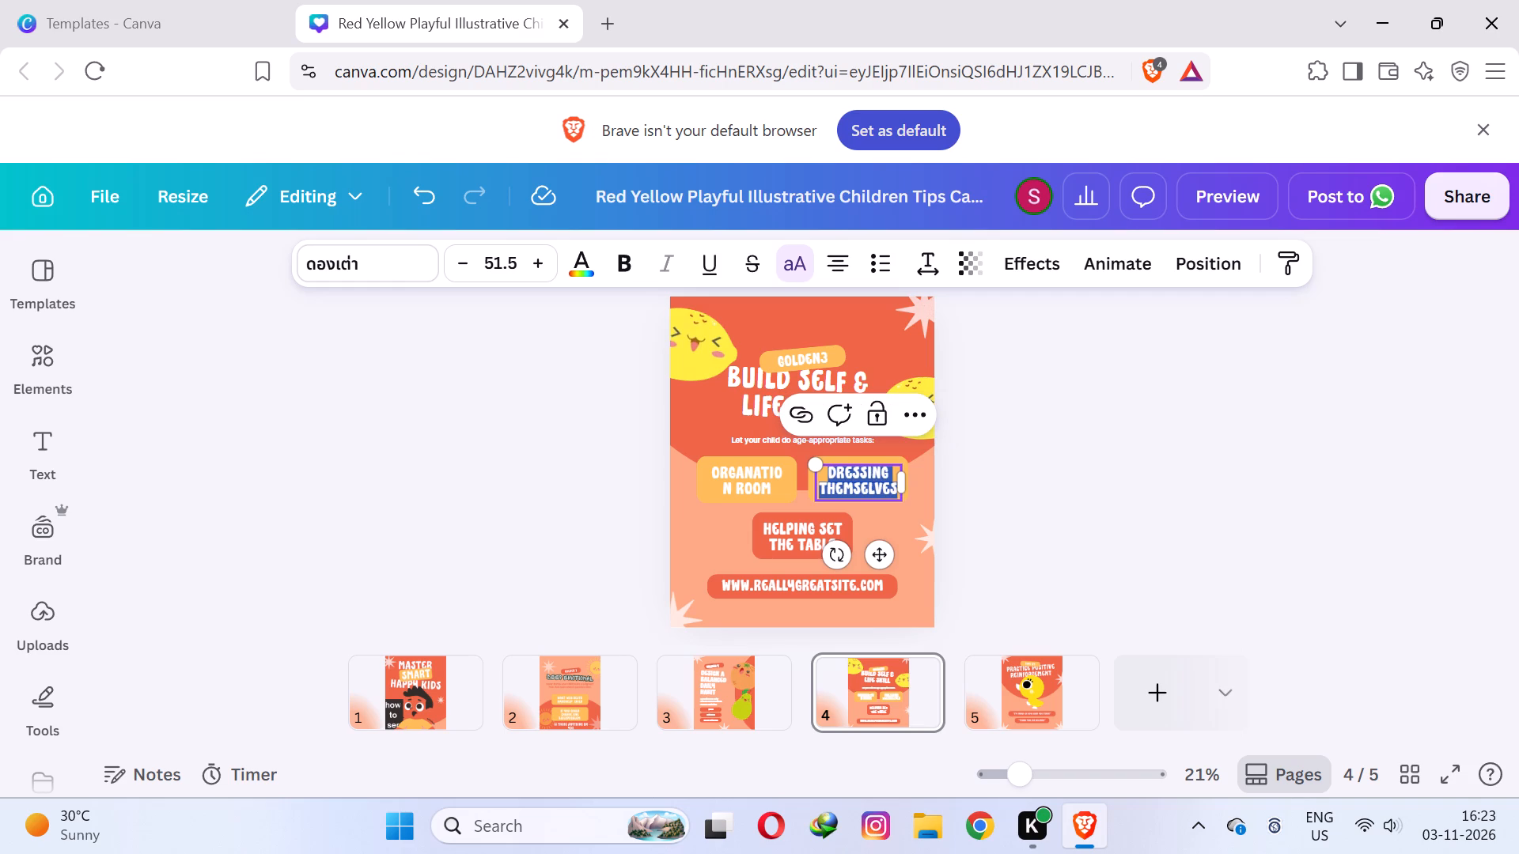
{"action": "type", "text": "se"}
{"action": "type", "text": "lf car"}
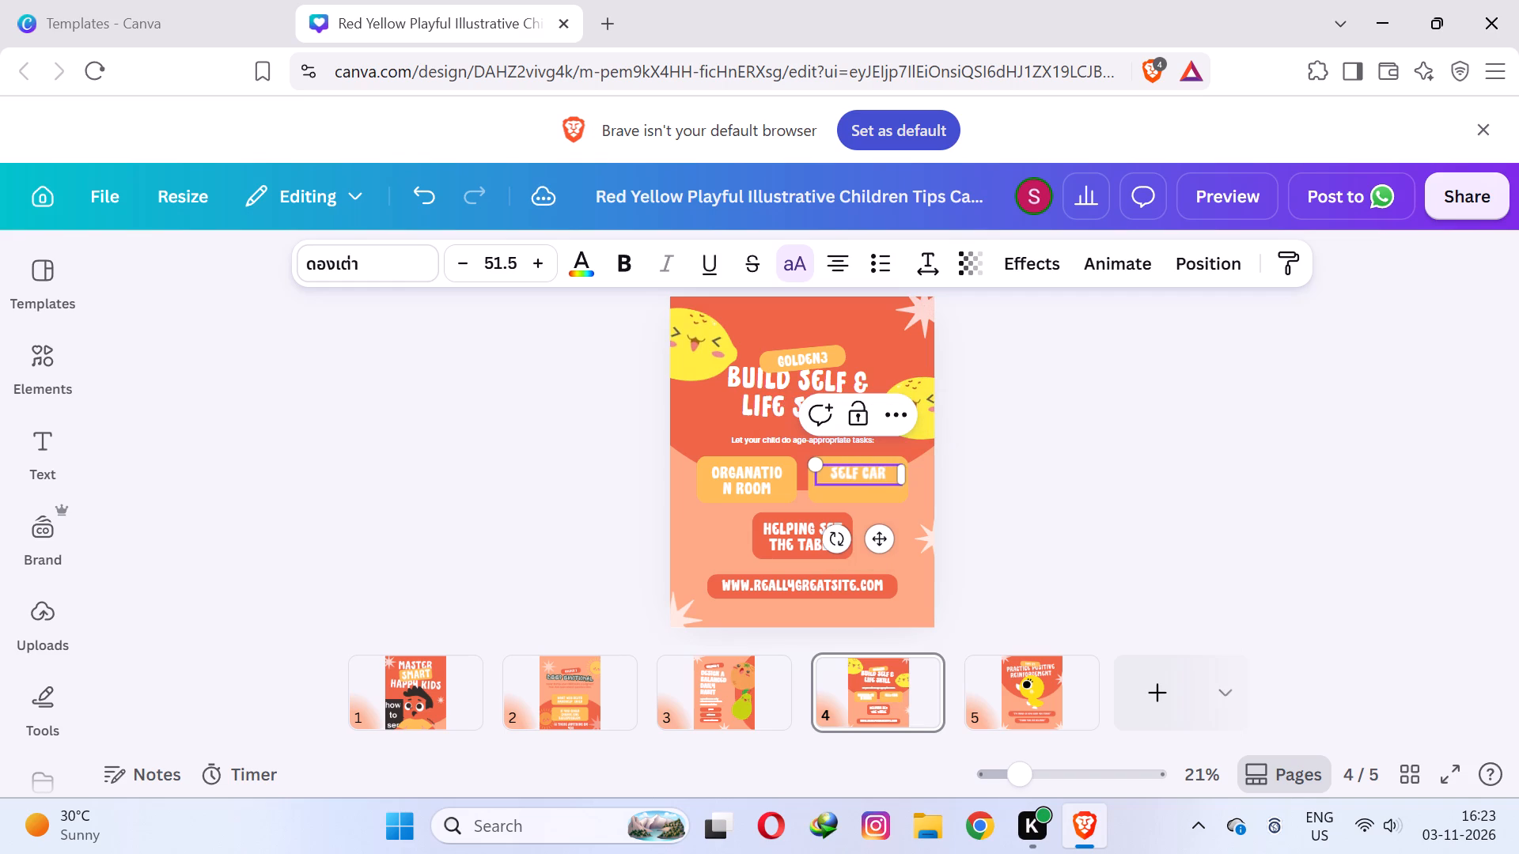
{"action": "key", "text": "e"}
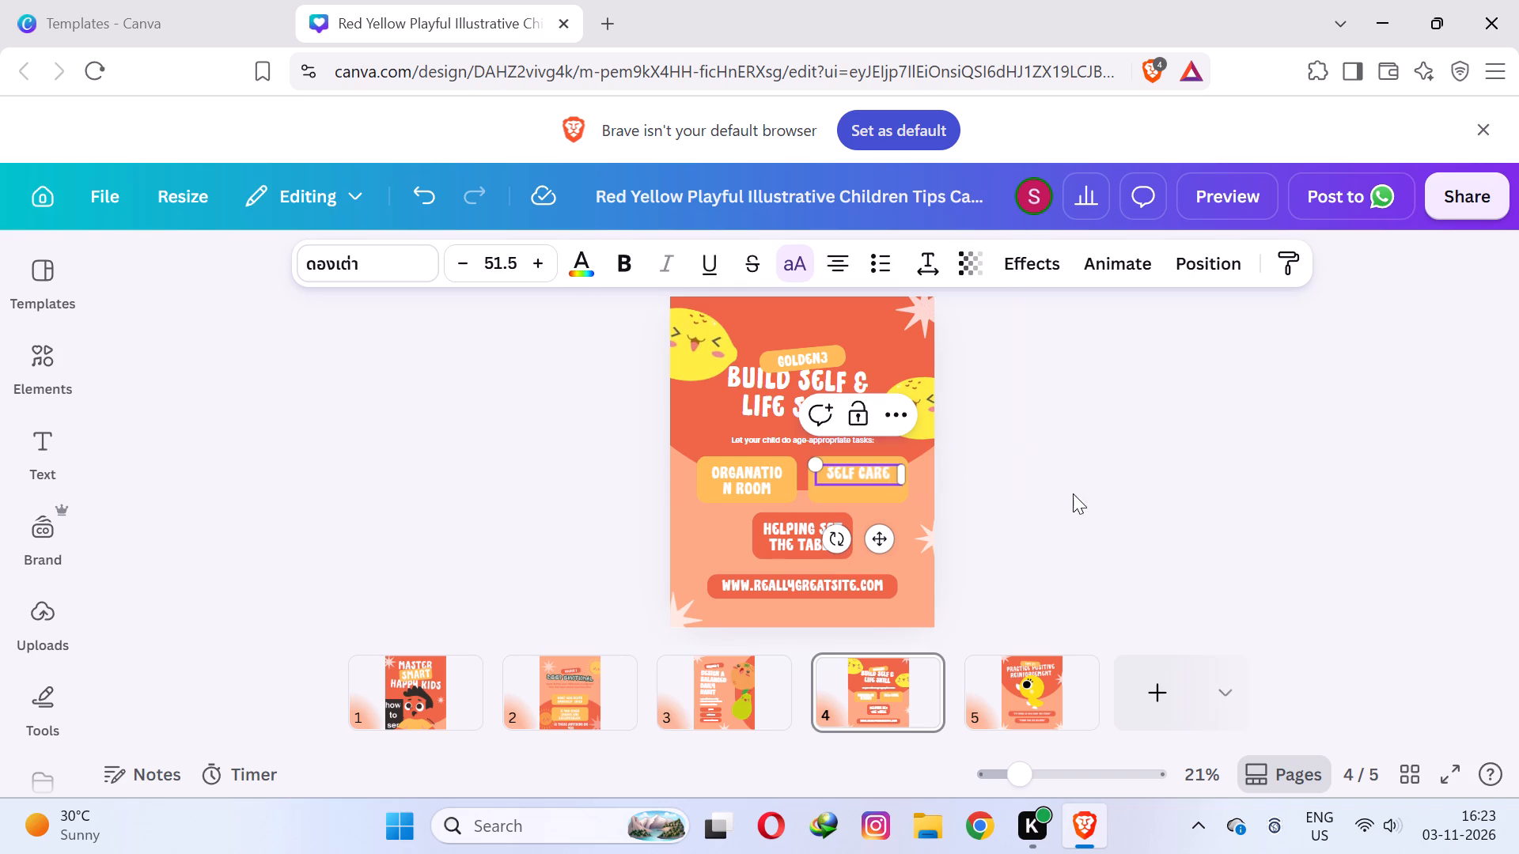
{"action": "left_click", "coordinate": [1073, 493]}
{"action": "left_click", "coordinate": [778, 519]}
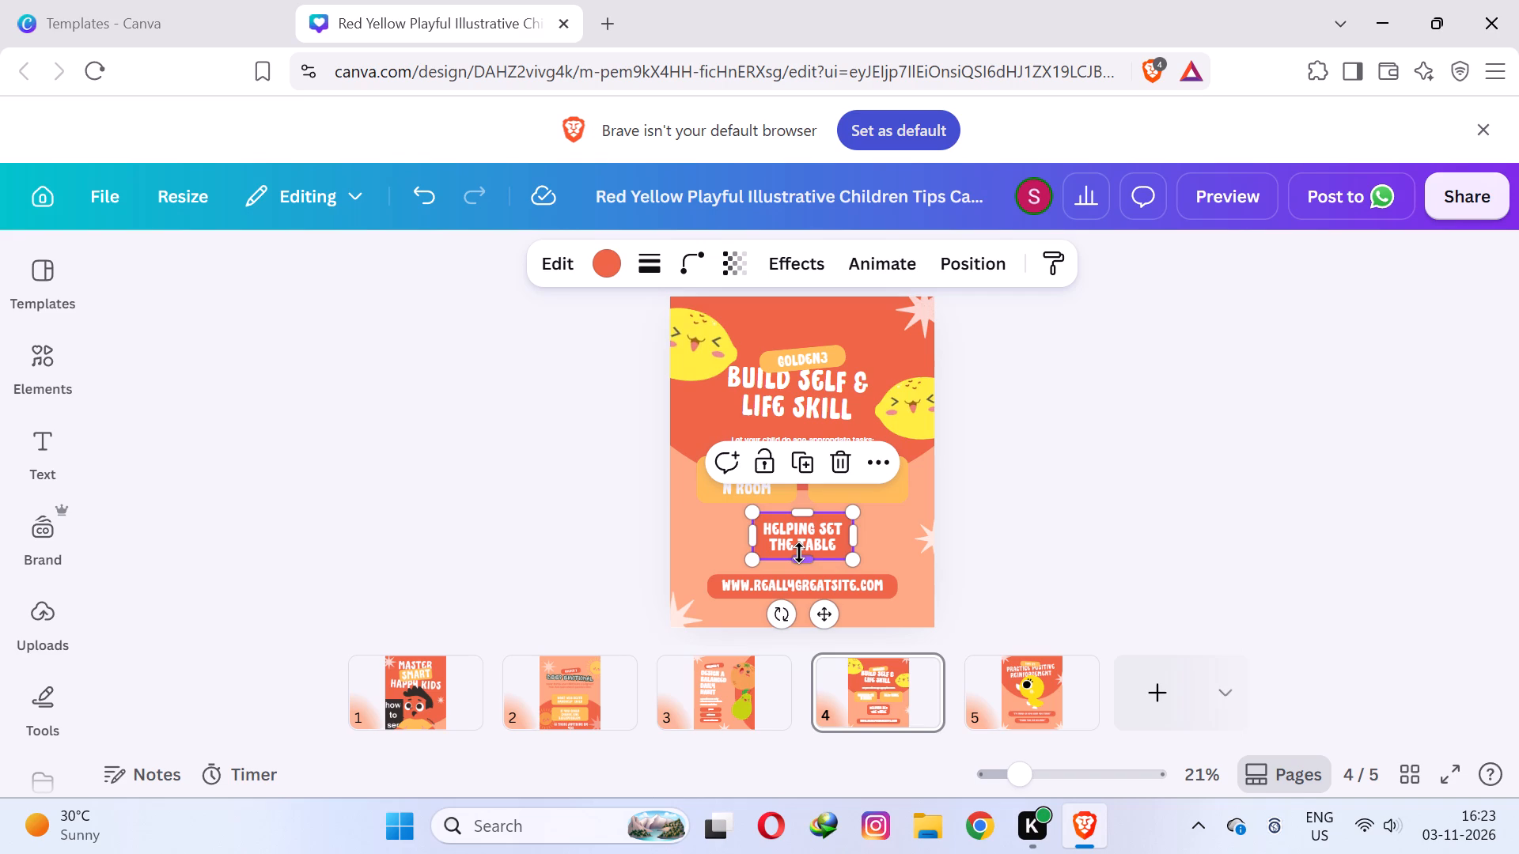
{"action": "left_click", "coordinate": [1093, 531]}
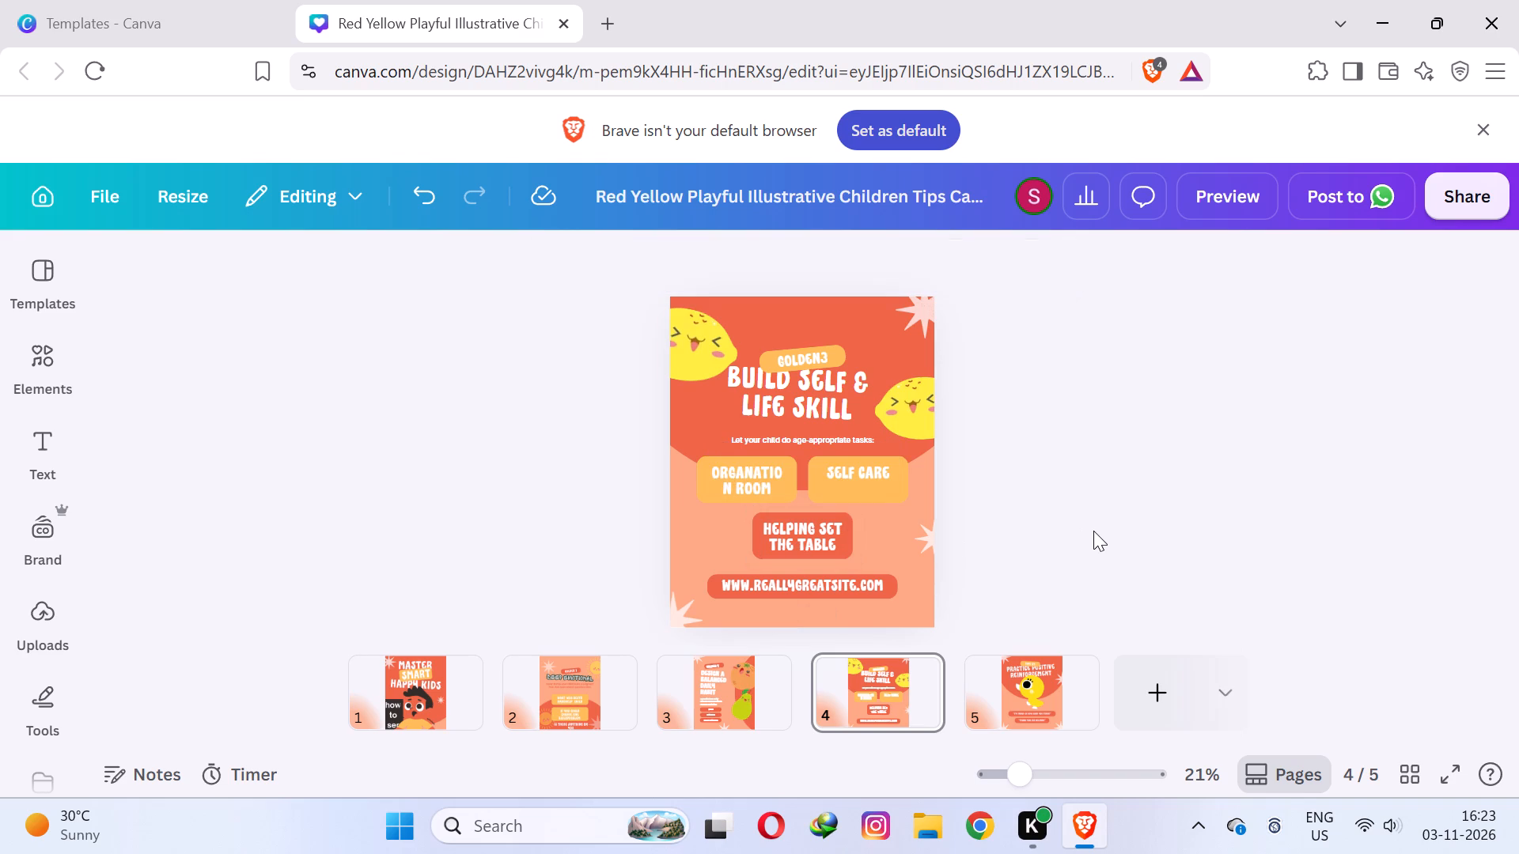
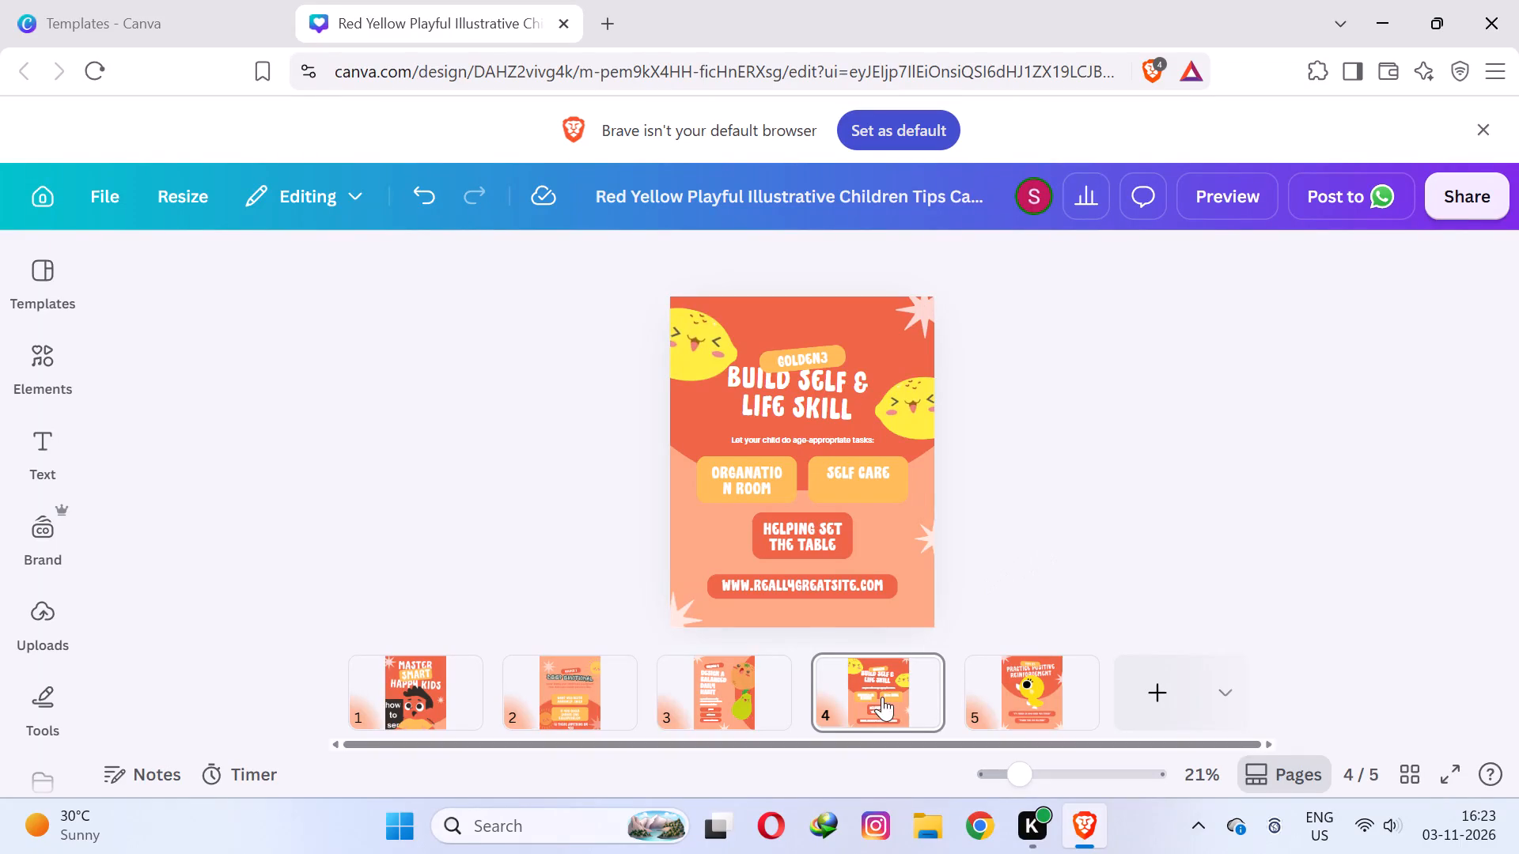
{"action": "triple_click", "coordinate": [813, 592]}
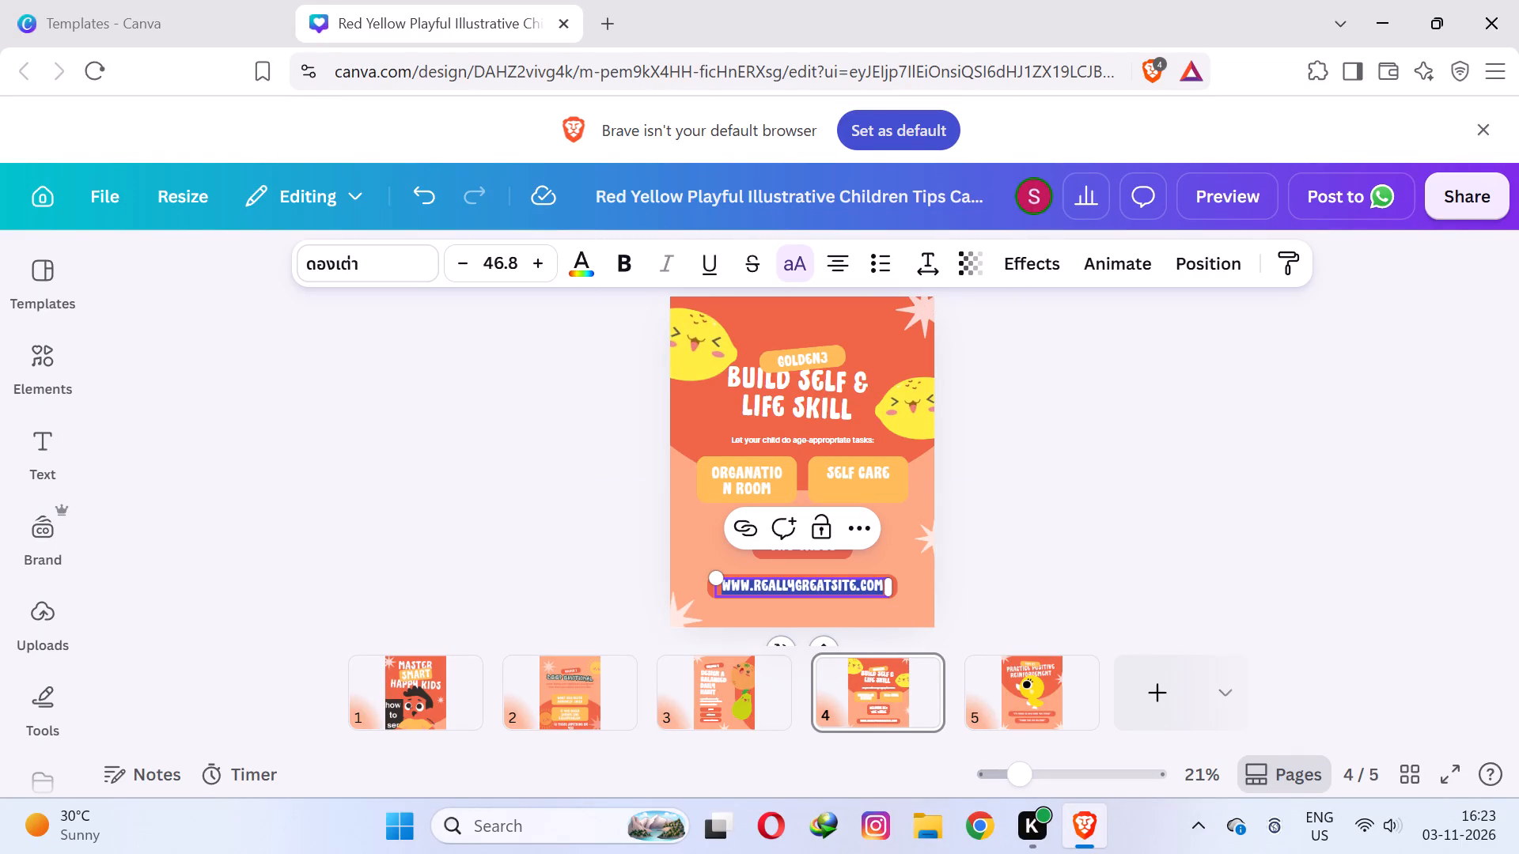
{"action": "left_click_drag", "start_coordinate": [856, 585], "coordinate": [842, 584]}
{"action": "triple_click", "coordinate": [849, 584]}
{"action": "left_click", "coordinate": [849, 584]}
{"action": "double_click", "coordinate": [832, 584]}
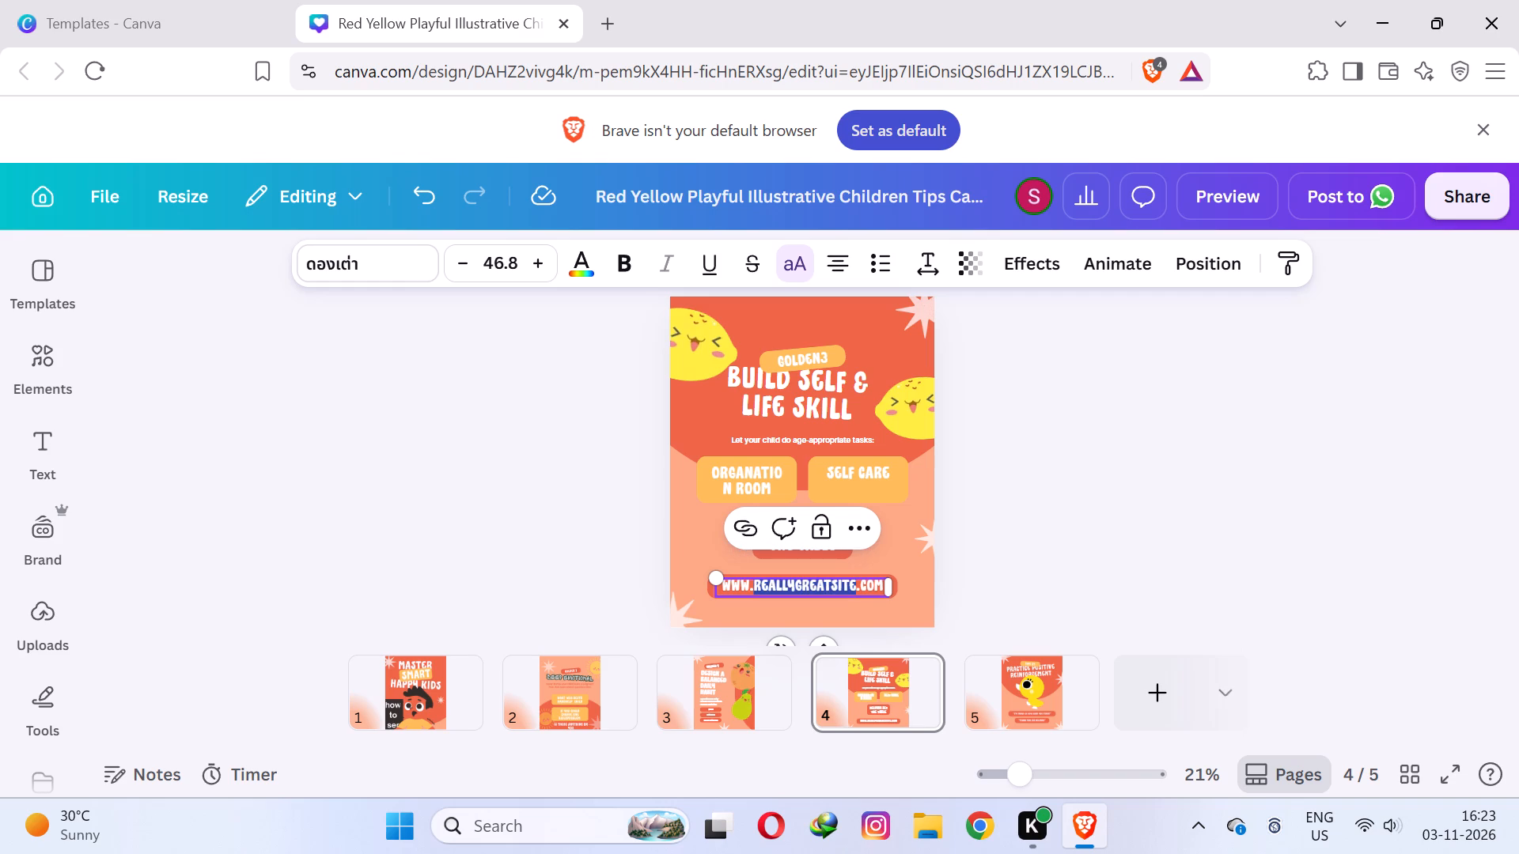
{"action": "key", "text": "s"}
{"action": "key", "text": "a"}
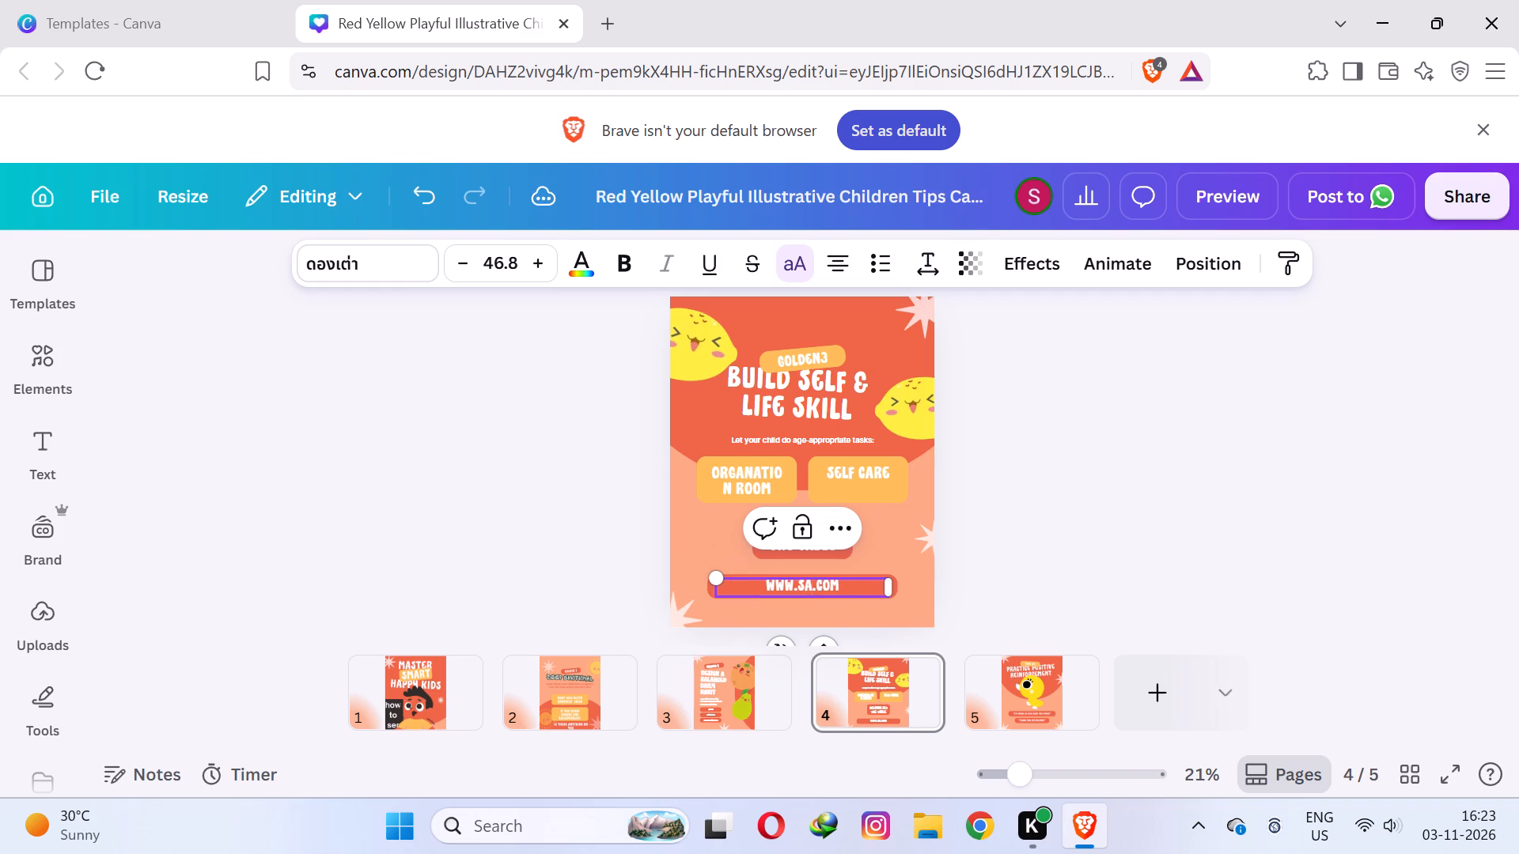
{"action": "key", "text": "BackSpace"}
{"action": "type", "text": "martparenthub"}
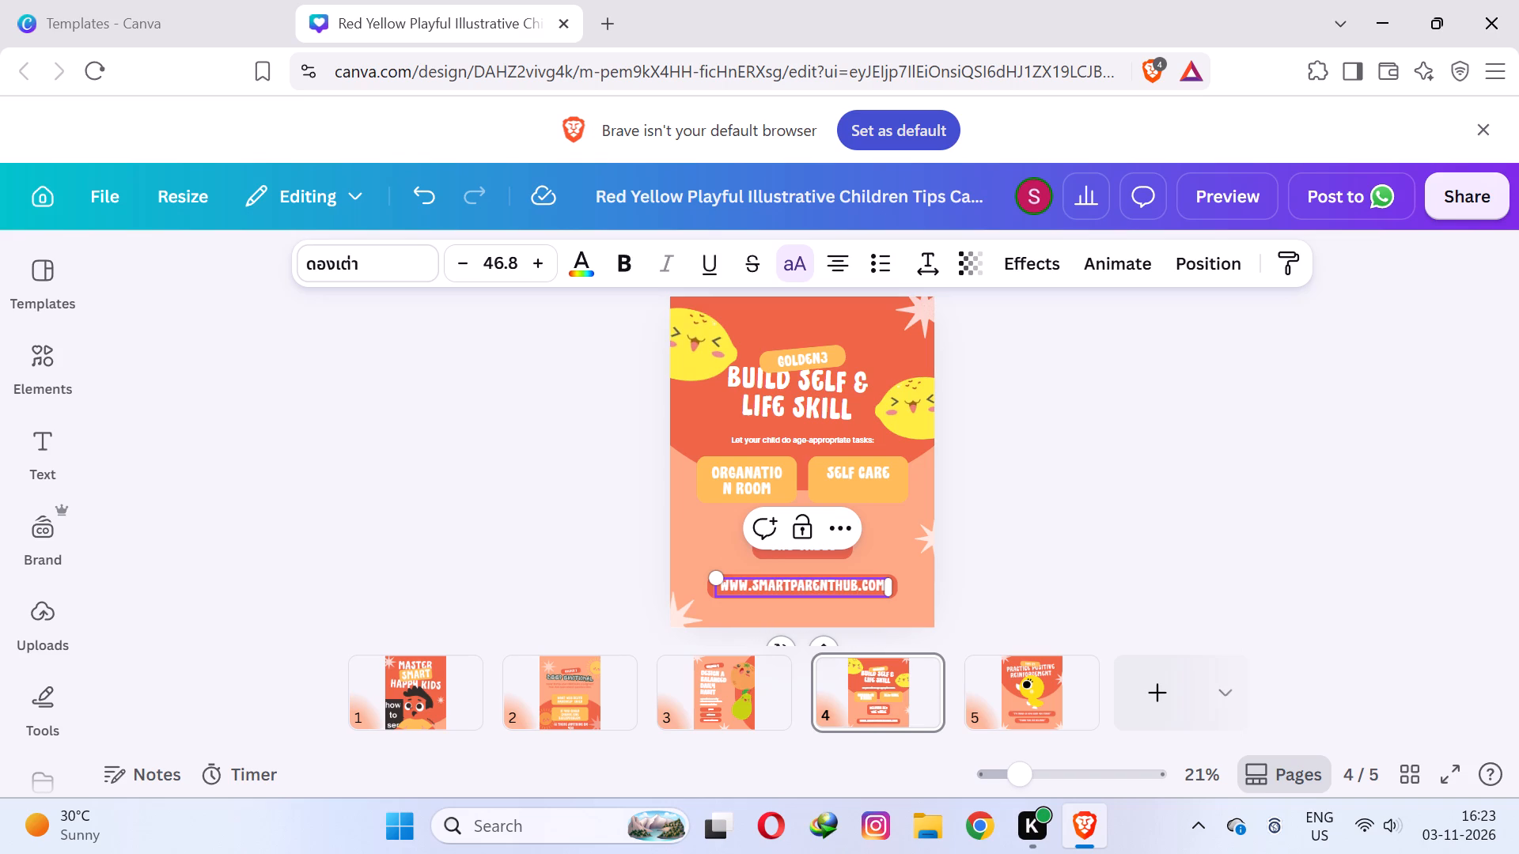
{"action": "left_click", "coordinate": [1150, 478]}
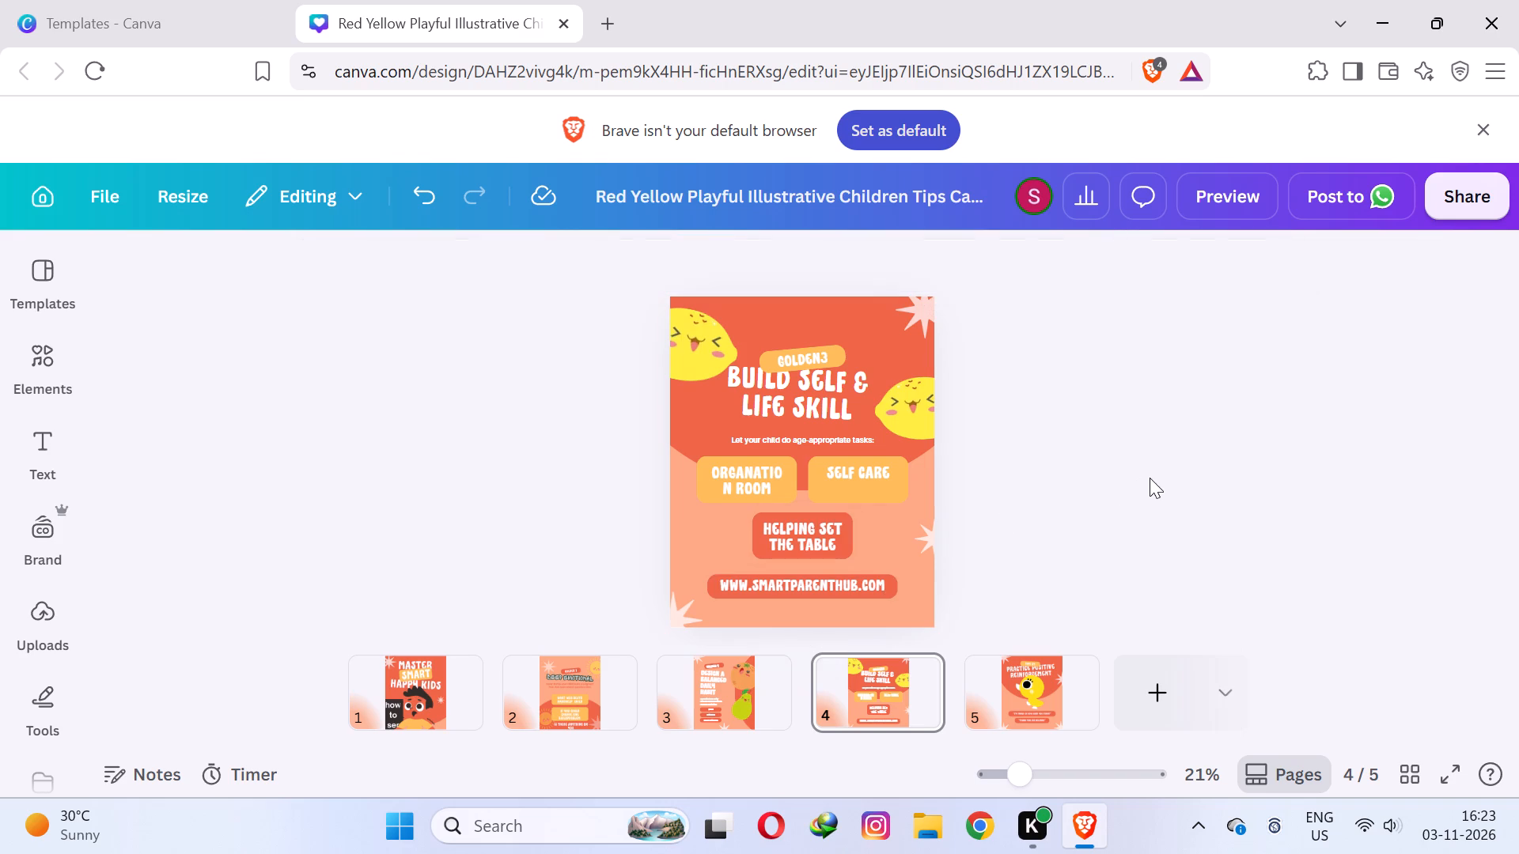
Apply the Shake Zoom animation, set to Both, to the upper lemon illustration on page 4.
{"action": "left_click", "coordinate": [1036, 666]}
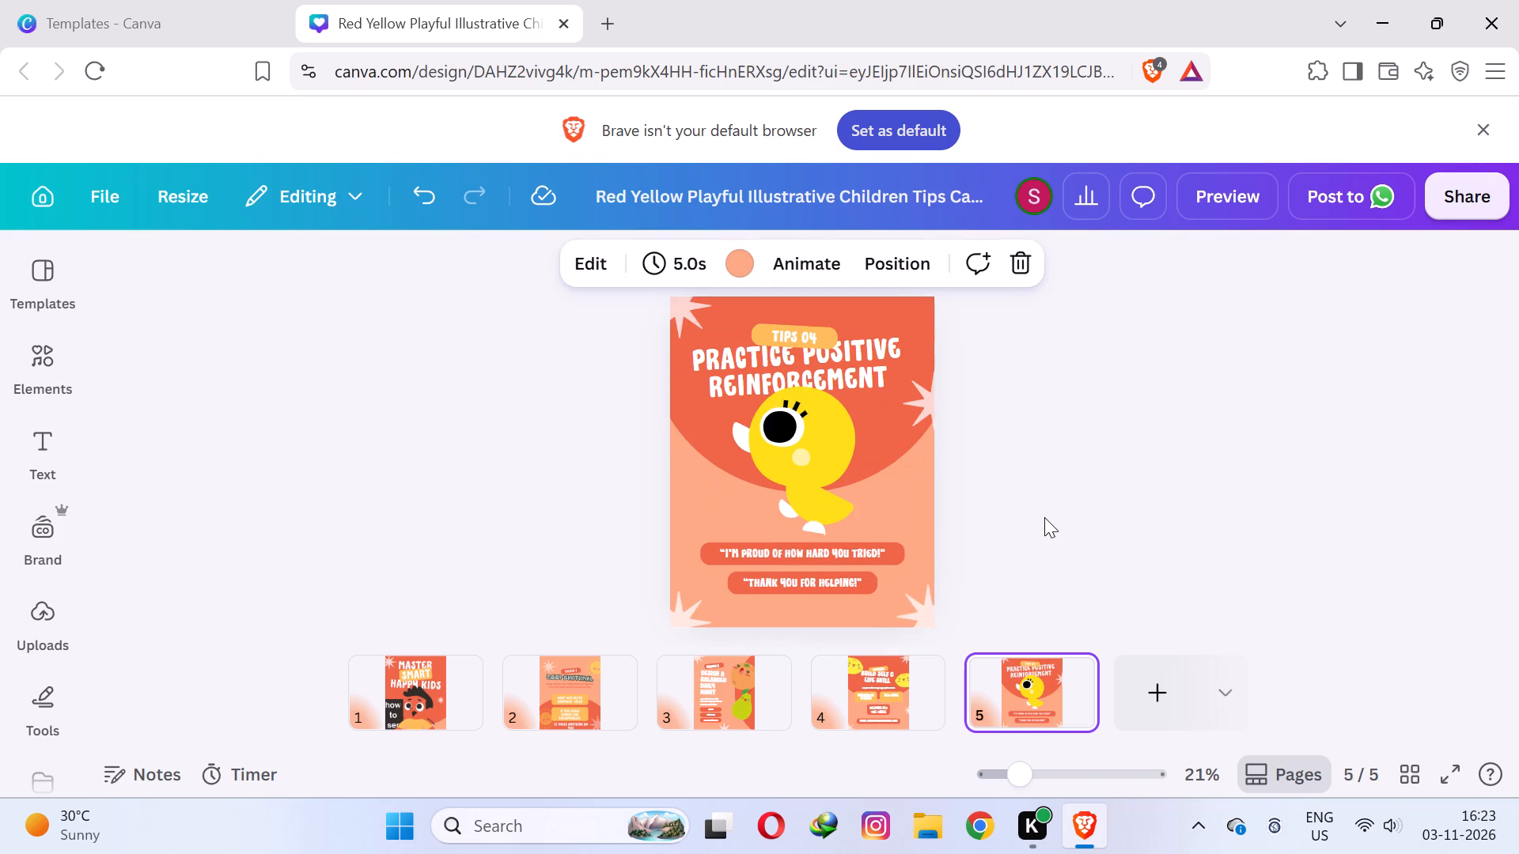
{"action": "left_click", "coordinate": [899, 682]}
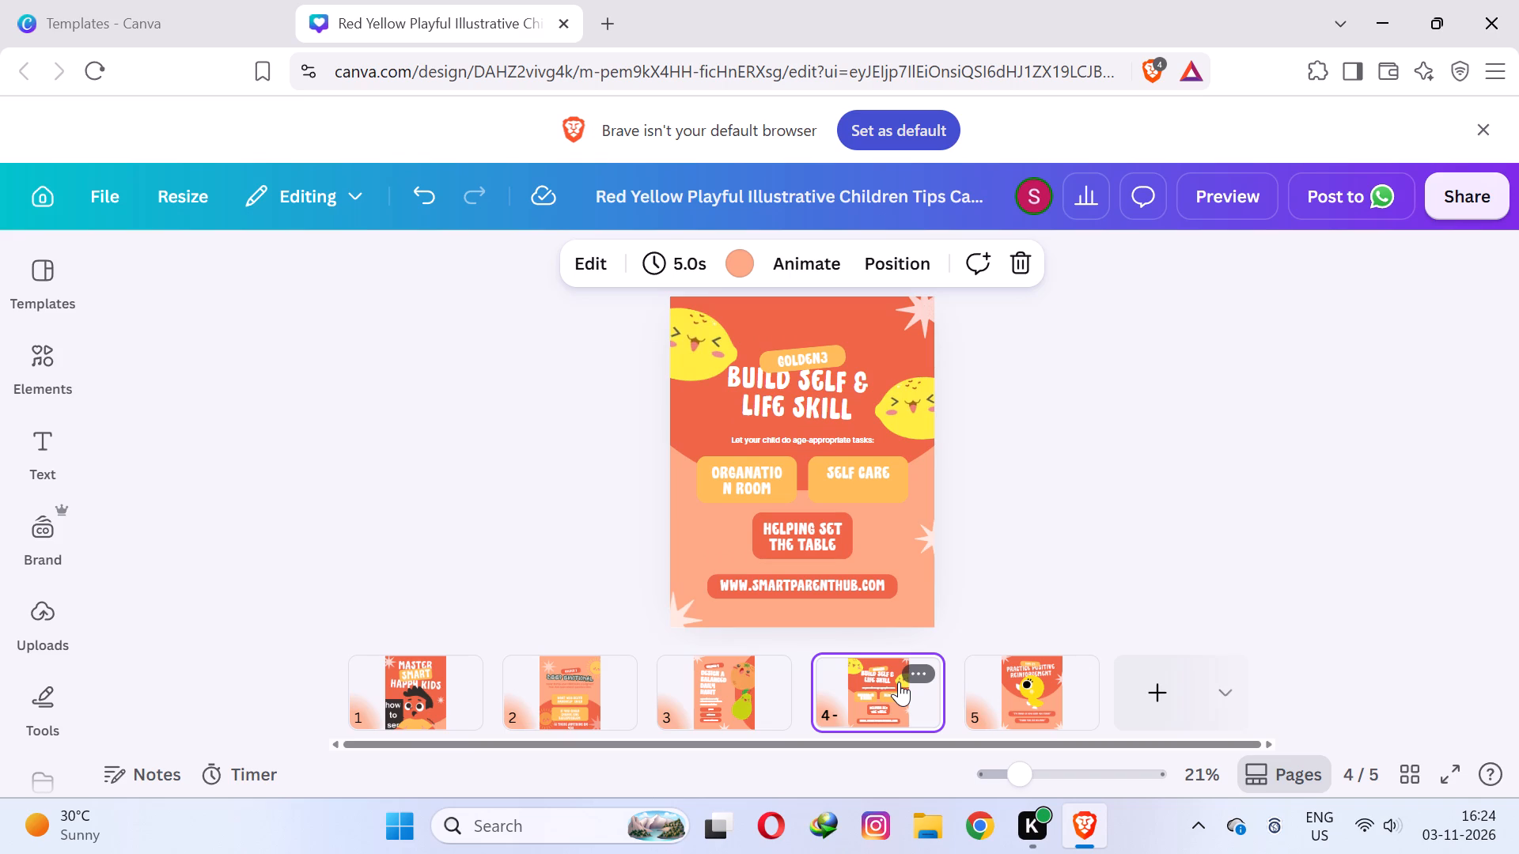
{"action": "left_click", "coordinate": [697, 321]}
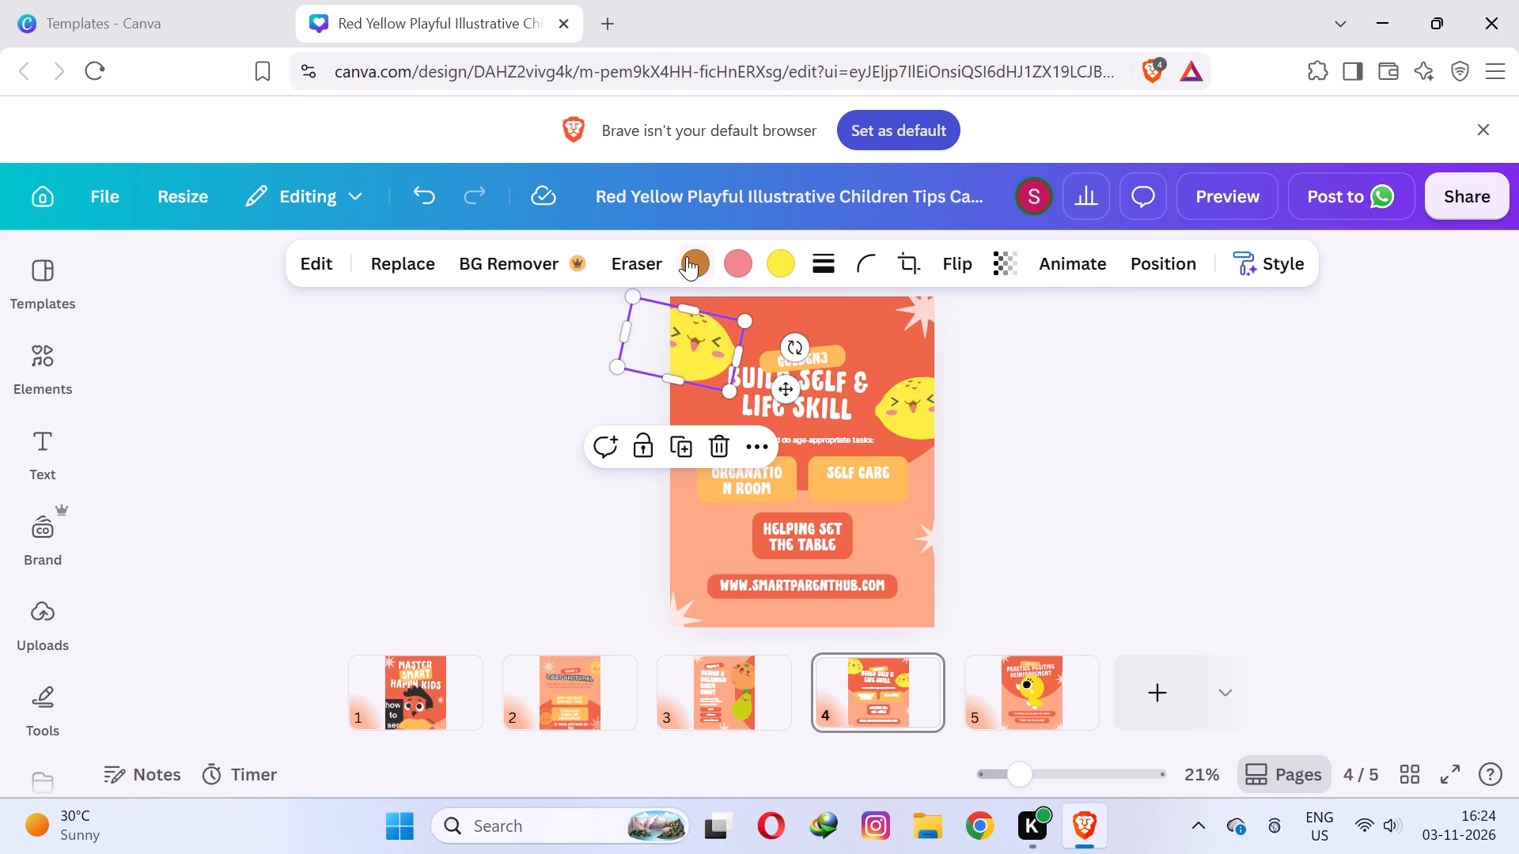
{"action": "left_click", "coordinate": [1045, 260]}
{"action": "scroll", "coordinate": [297, 531], "scroll_direction": "down", "scroll_amount": 2}
{"action": "scroll", "coordinate": [295, 531], "scroll_direction": "up", "scroll_amount": 1}
{"action": "scroll", "coordinate": [295, 531], "scroll_direction": "down", "scroll_amount": 2}
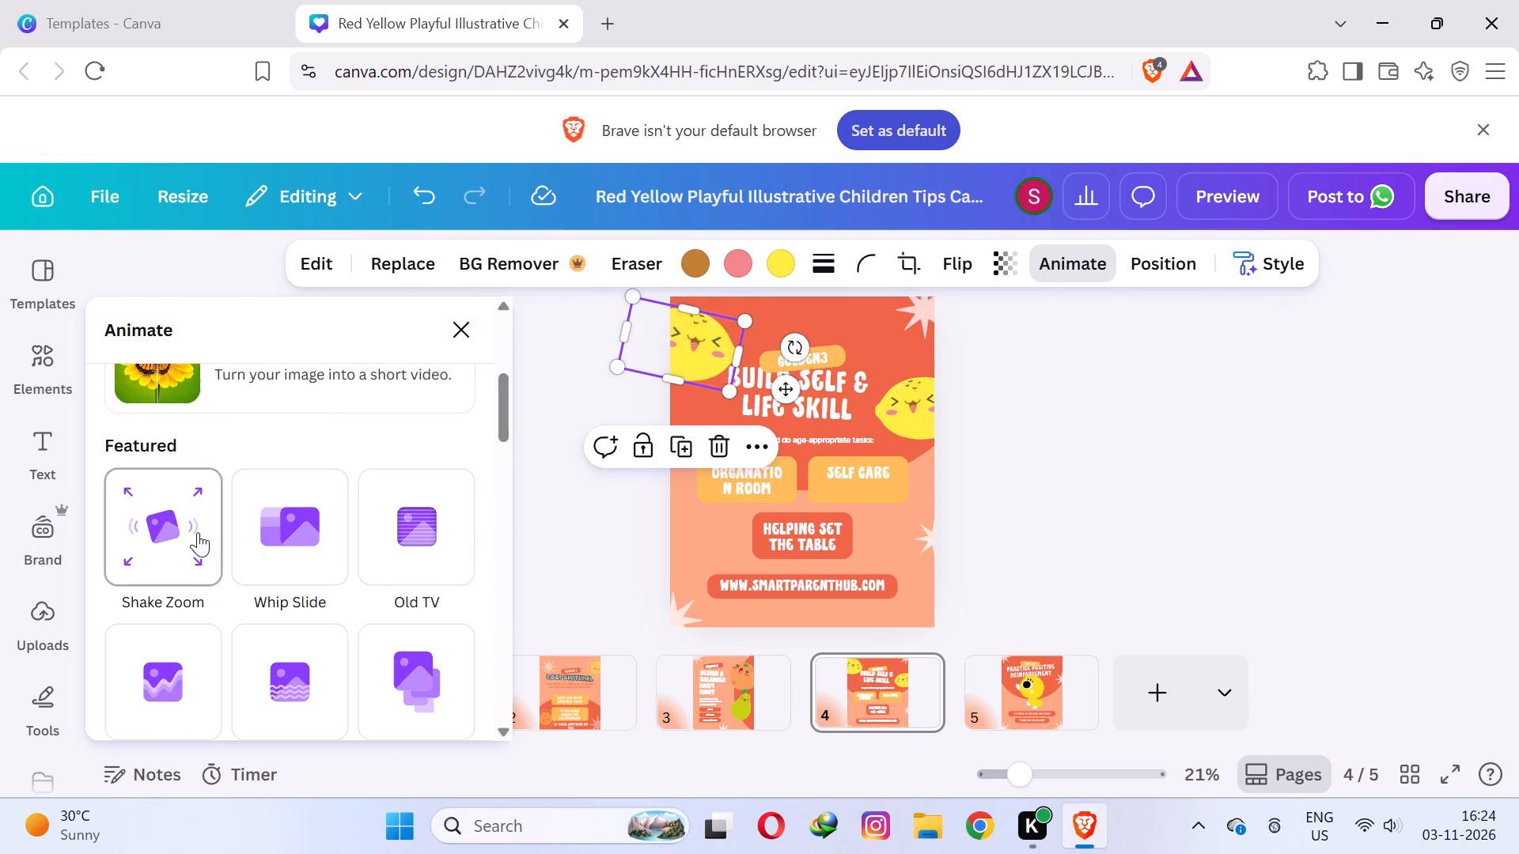
{"action": "left_click", "coordinate": [195, 532]}
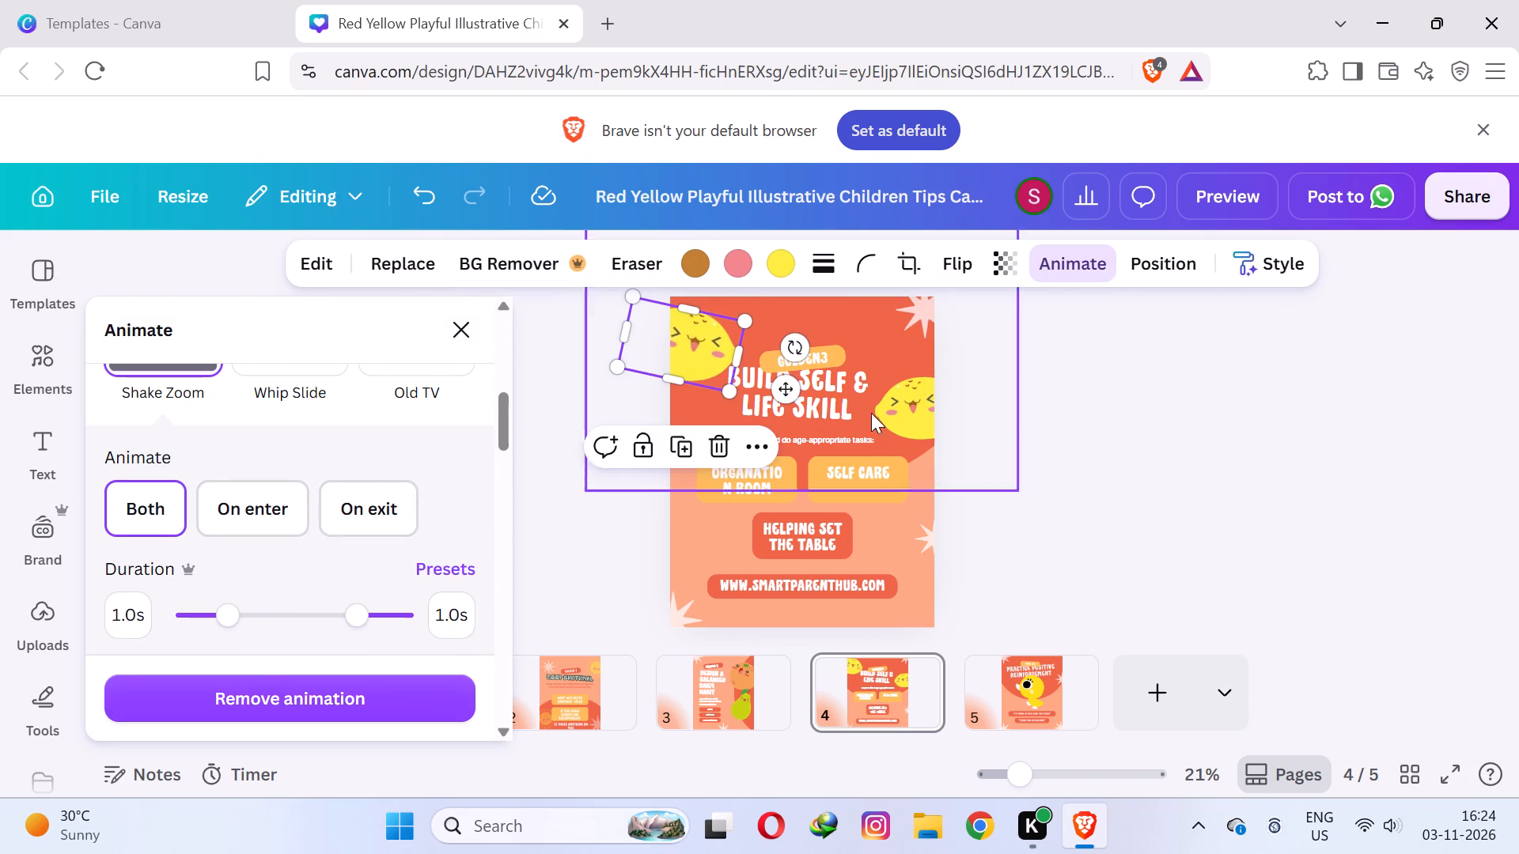
Apply the Shake Zoom animation to the second lemon illustration, beside the page 4 title.
{"action": "left_click", "coordinate": [923, 386]}
{"action": "left_click", "coordinate": [1100, 259]}
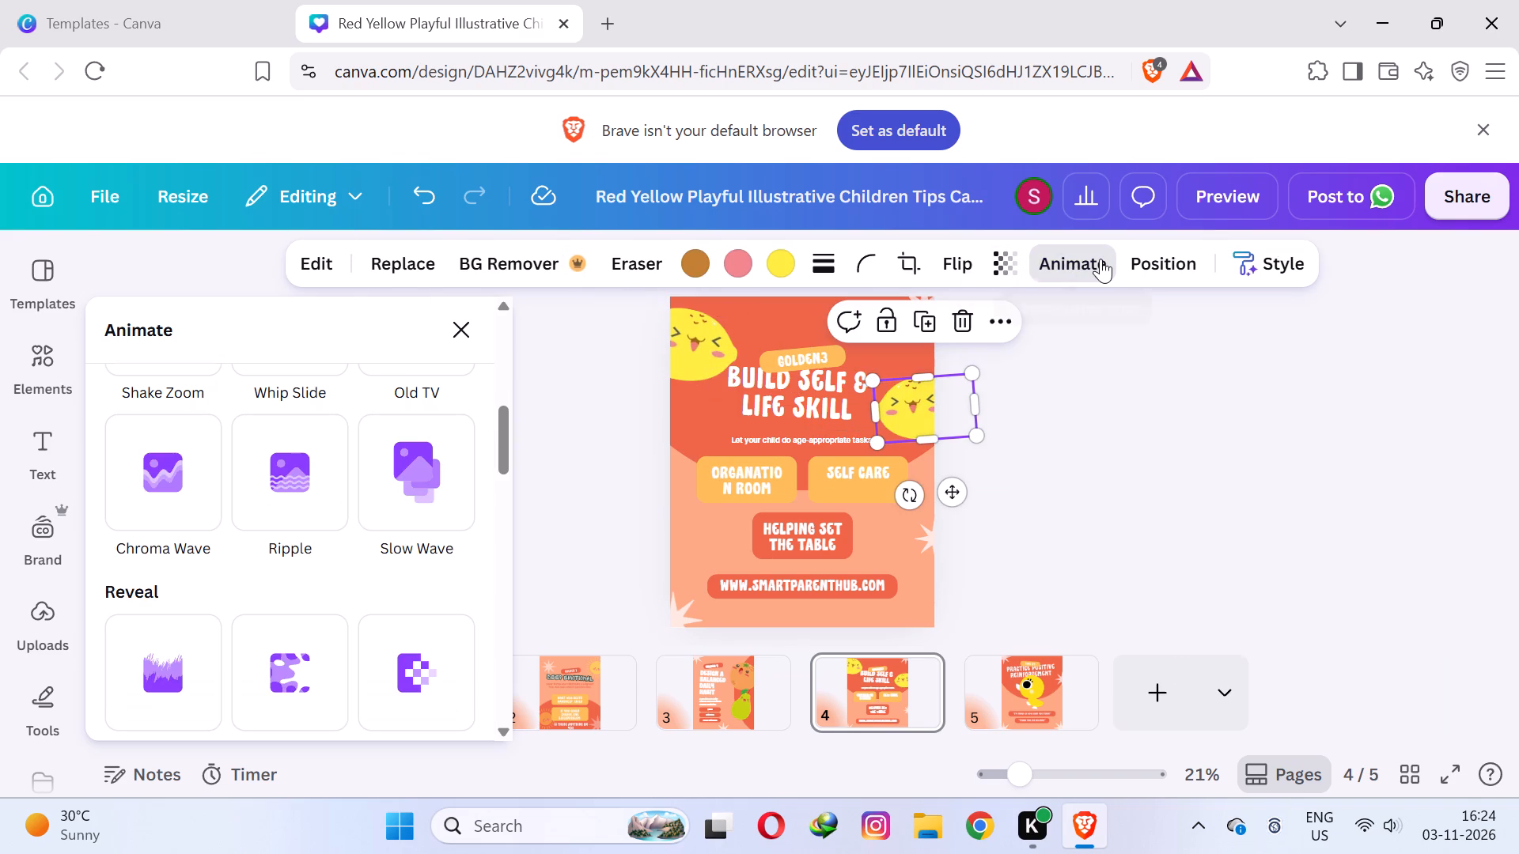
{"action": "left_click", "coordinate": [1079, 260]}
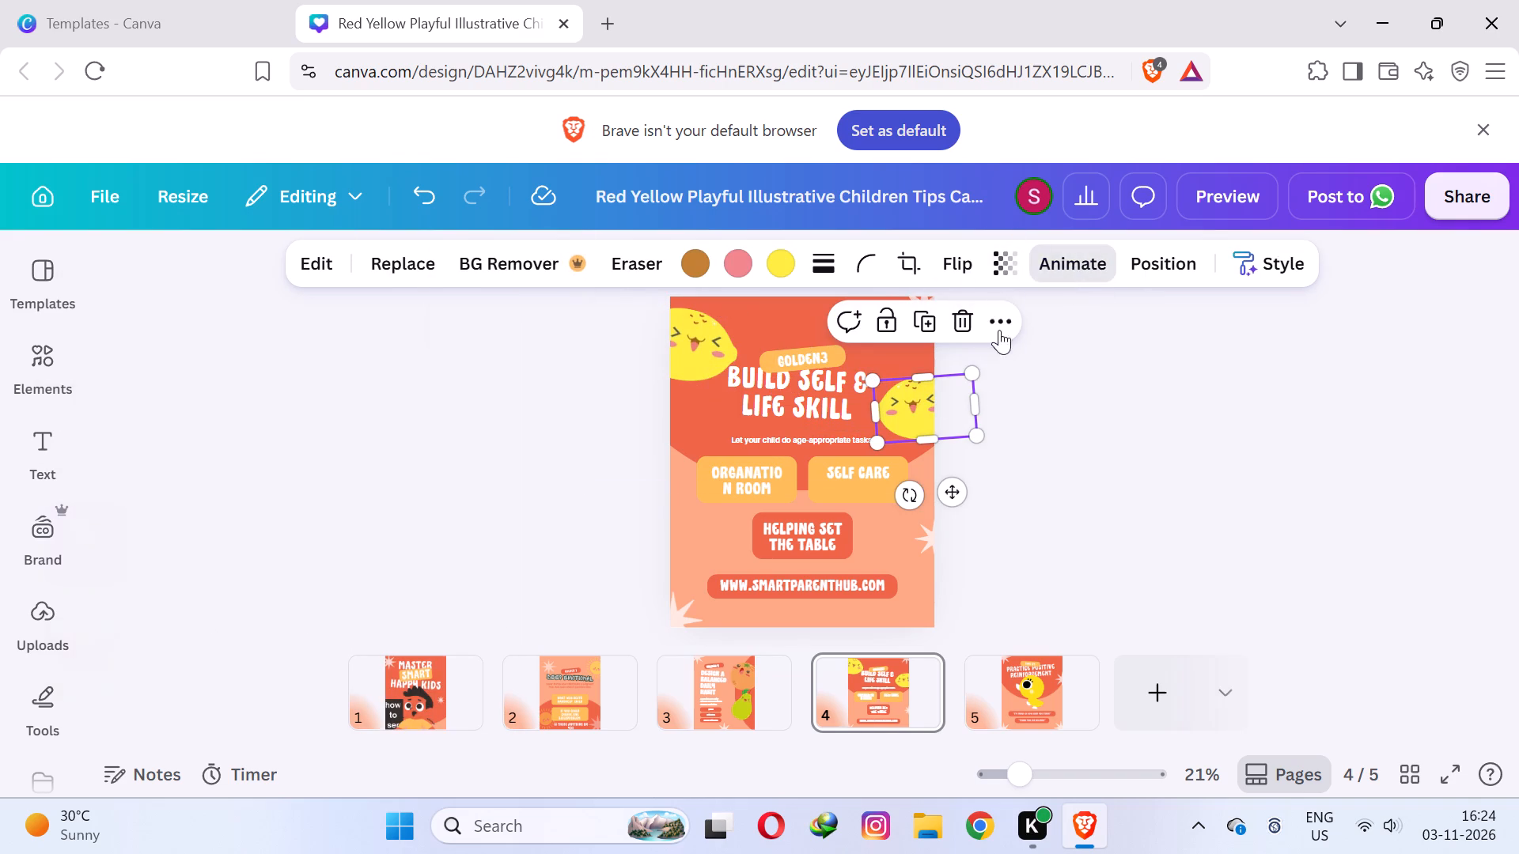
{"action": "scroll", "coordinate": [245, 550], "scroll_direction": "down", "scroll_amount": 4}
{"action": "left_click", "coordinate": [169, 452]}
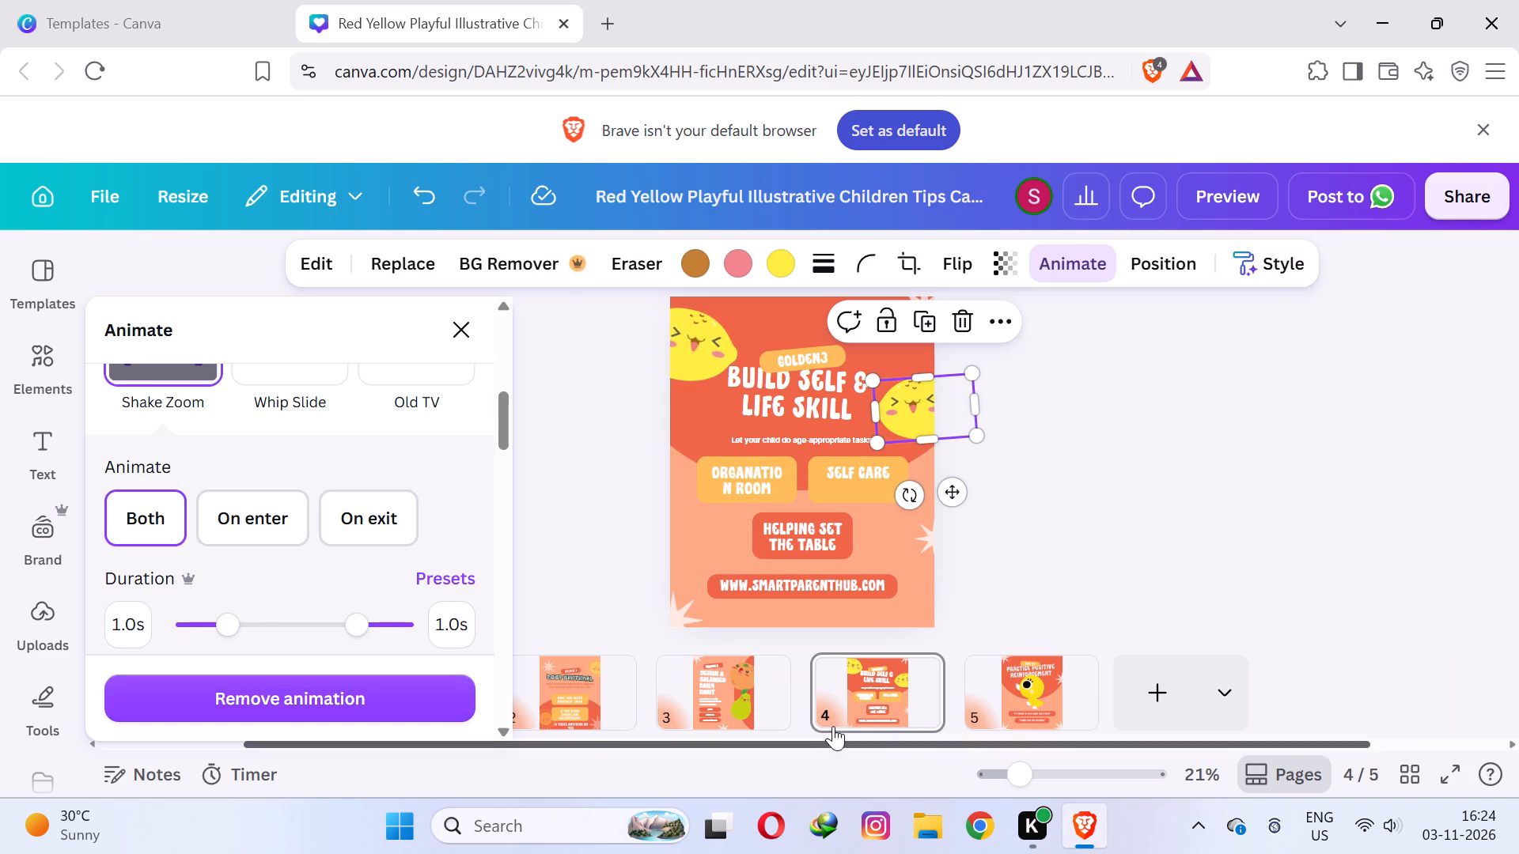
Replace the "TIPS 04" label on page 5 with "golden5".
{"action": "left_click", "coordinate": [984, 667]}
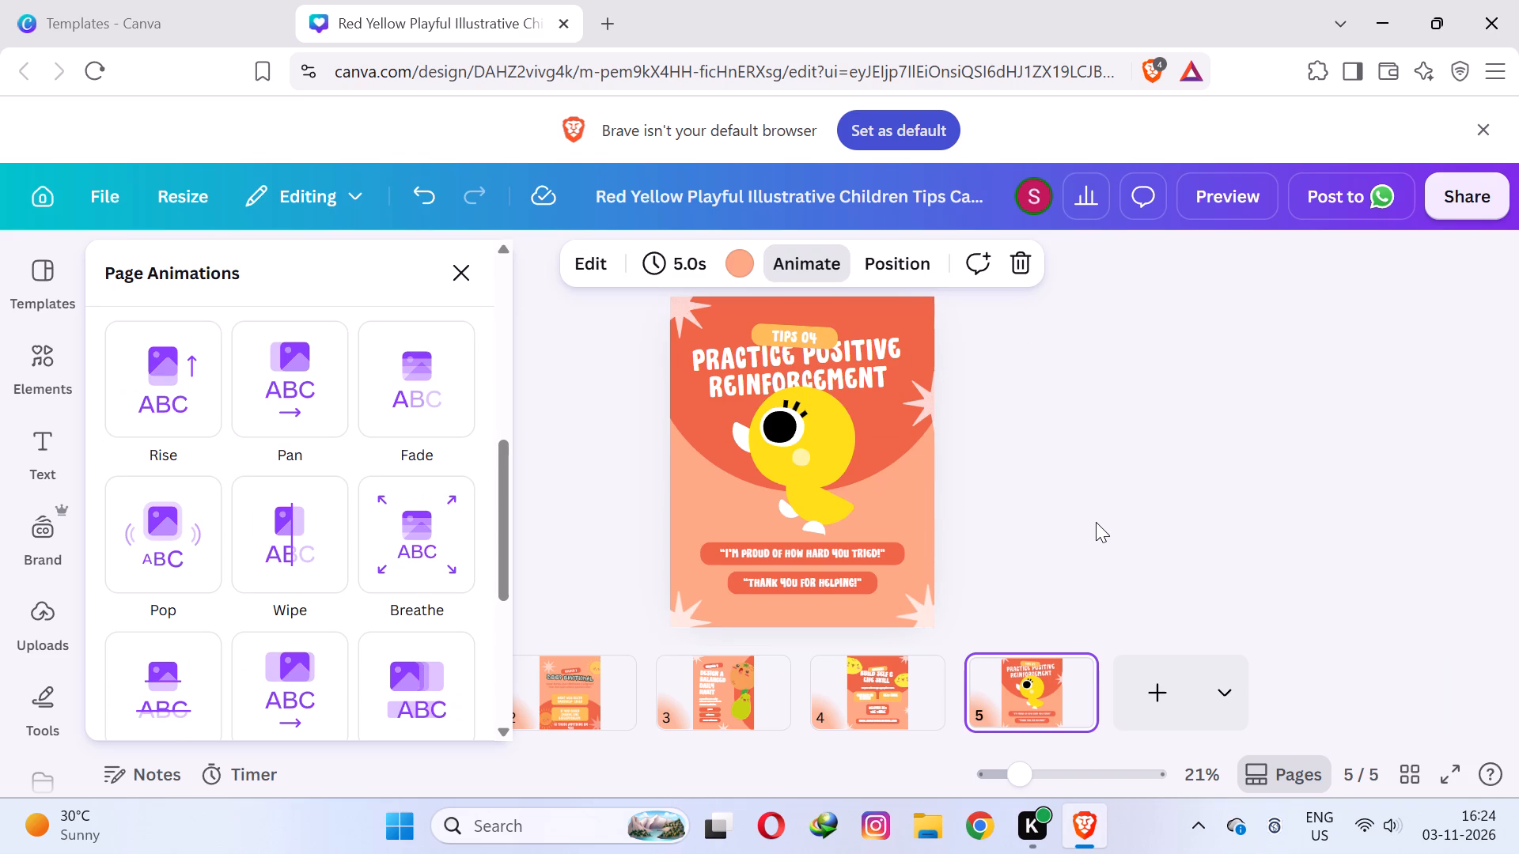
{"action": "triple_click", "coordinate": [780, 331]}
{"action": "type", "text": "golden"}
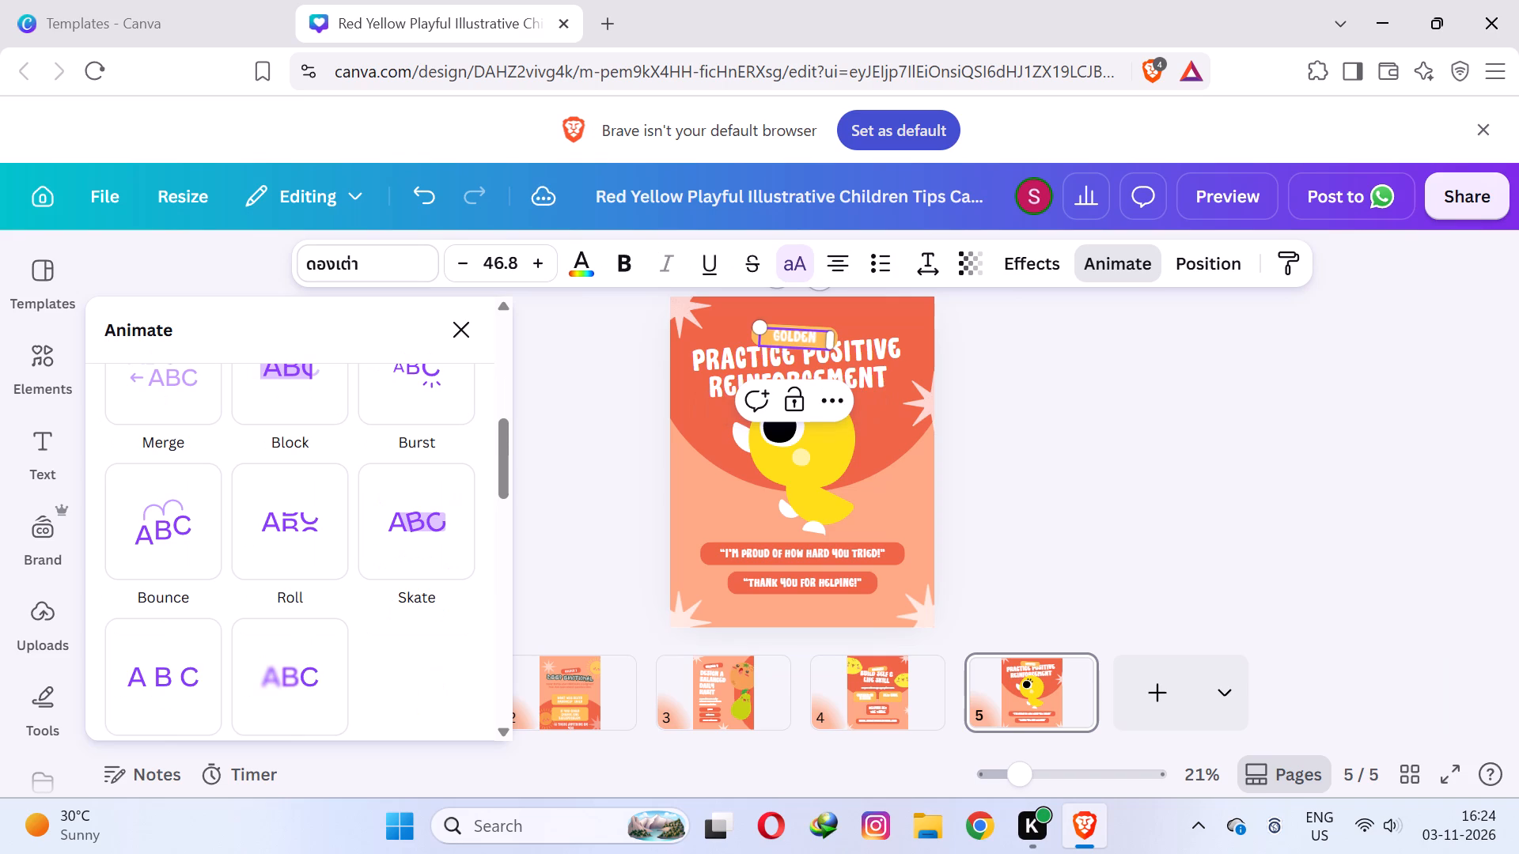
{"action": "key", "text": "5"}
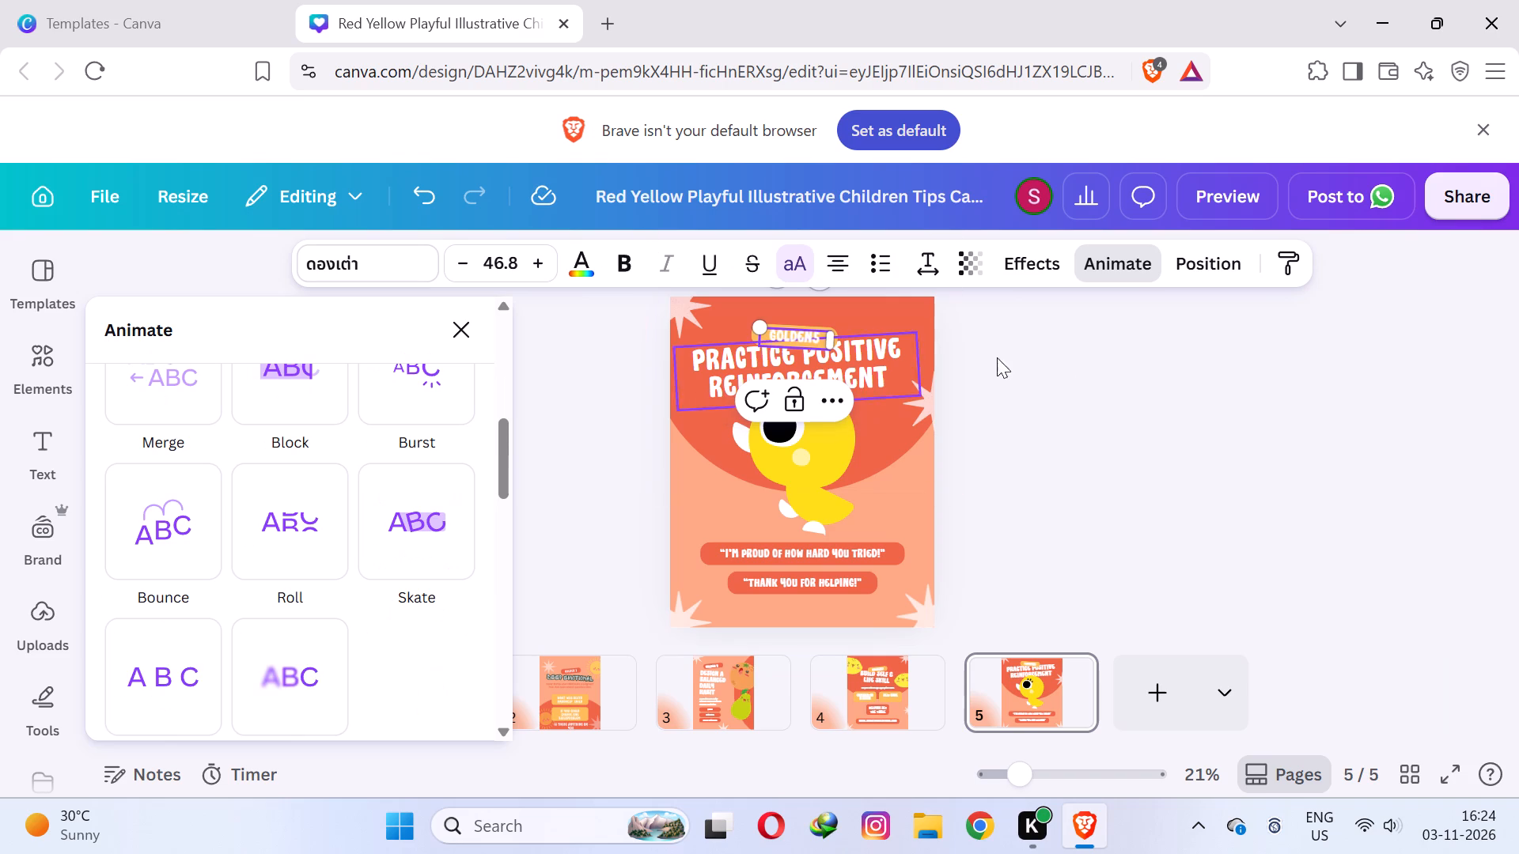
{"action": "left_click", "coordinate": [1060, 363]}
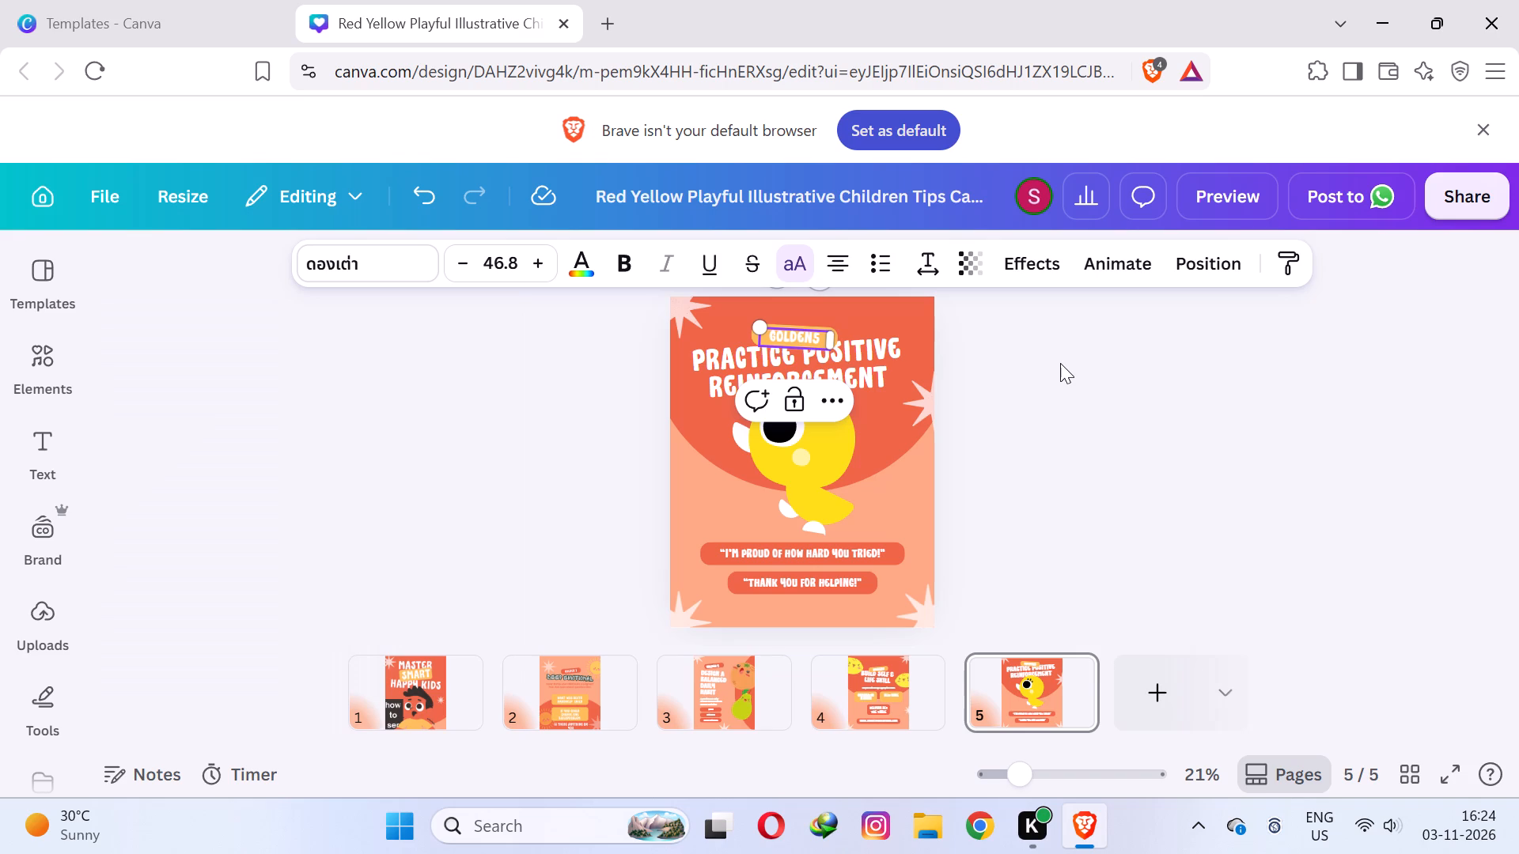
Shift the "golden5" text and its yellow badge slightly upward, clear of the page 5 title.
{"action": "left_click_drag", "start_coordinate": [806, 340], "coordinate": [797, 331]}
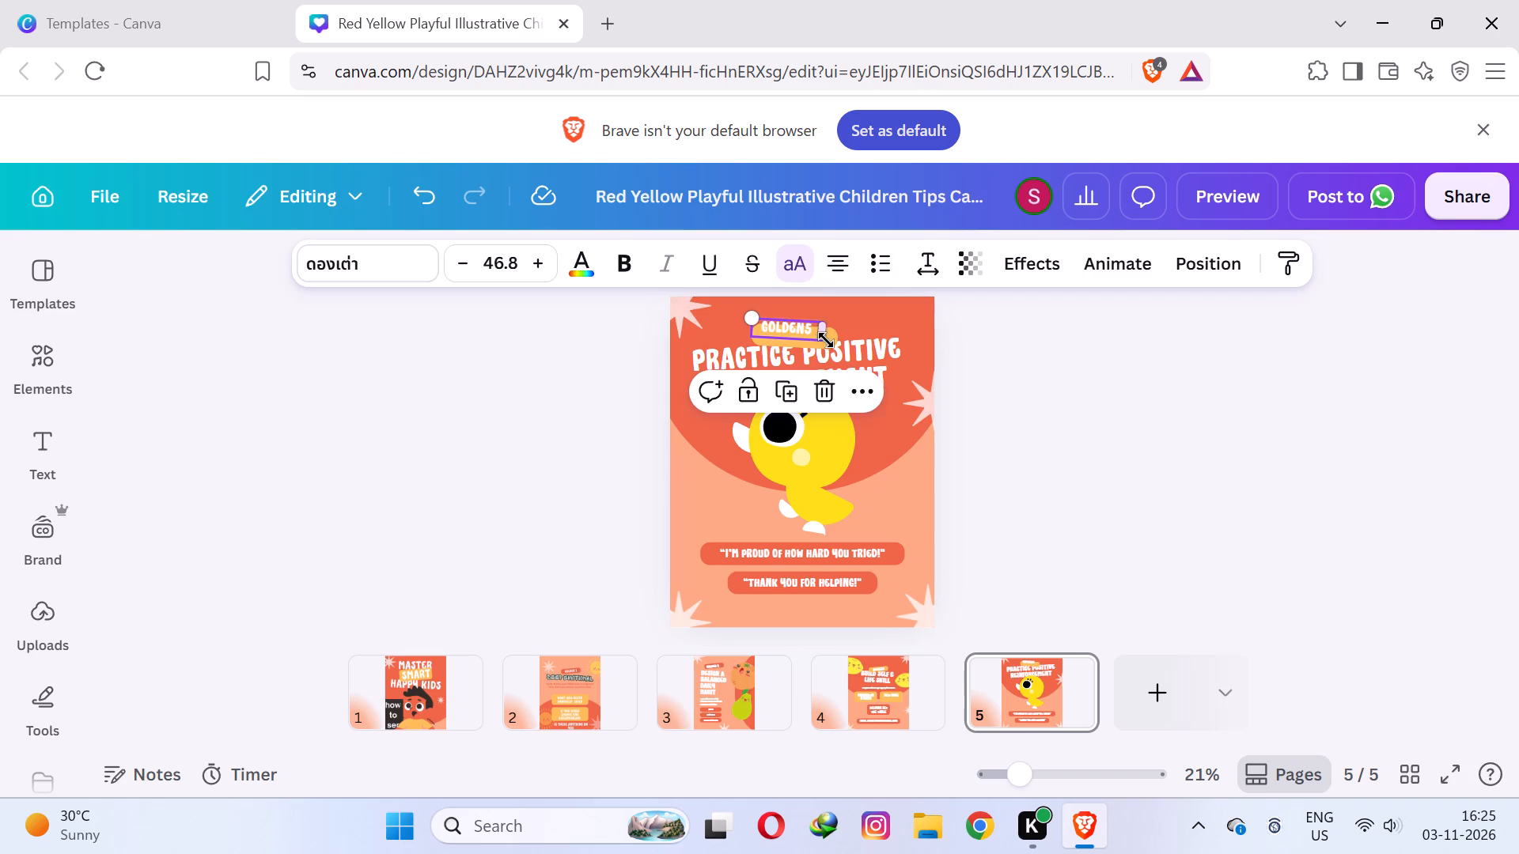
{"action": "left_click", "coordinate": [1226, 397]}
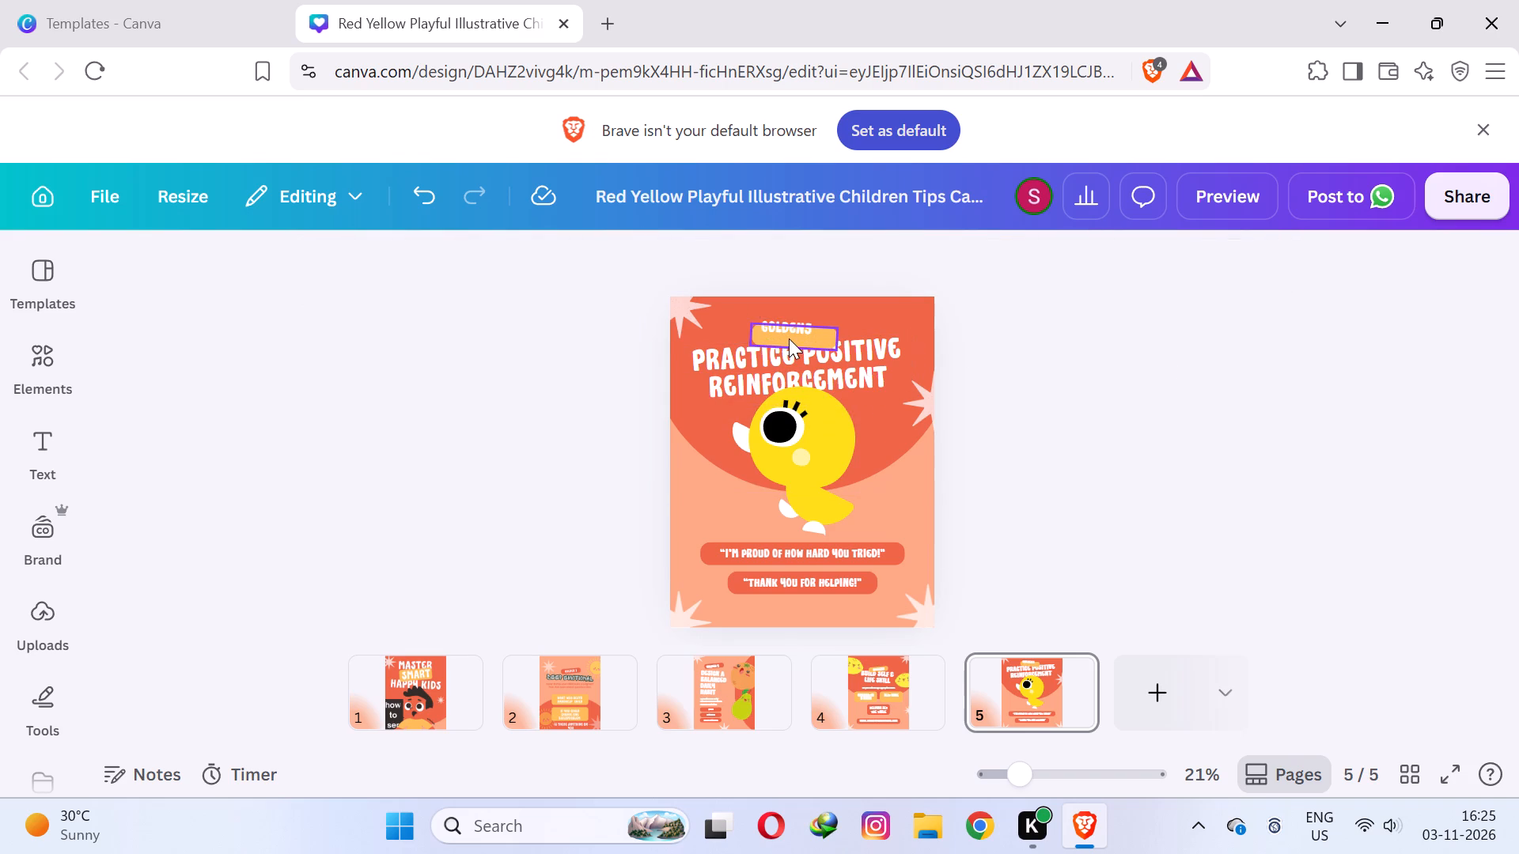
{"action": "left_click_drag", "start_coordinate": [789, 338], "coordinate": [787, 331]}
{"action": "left_click", "coordinate": [1176, 357]}
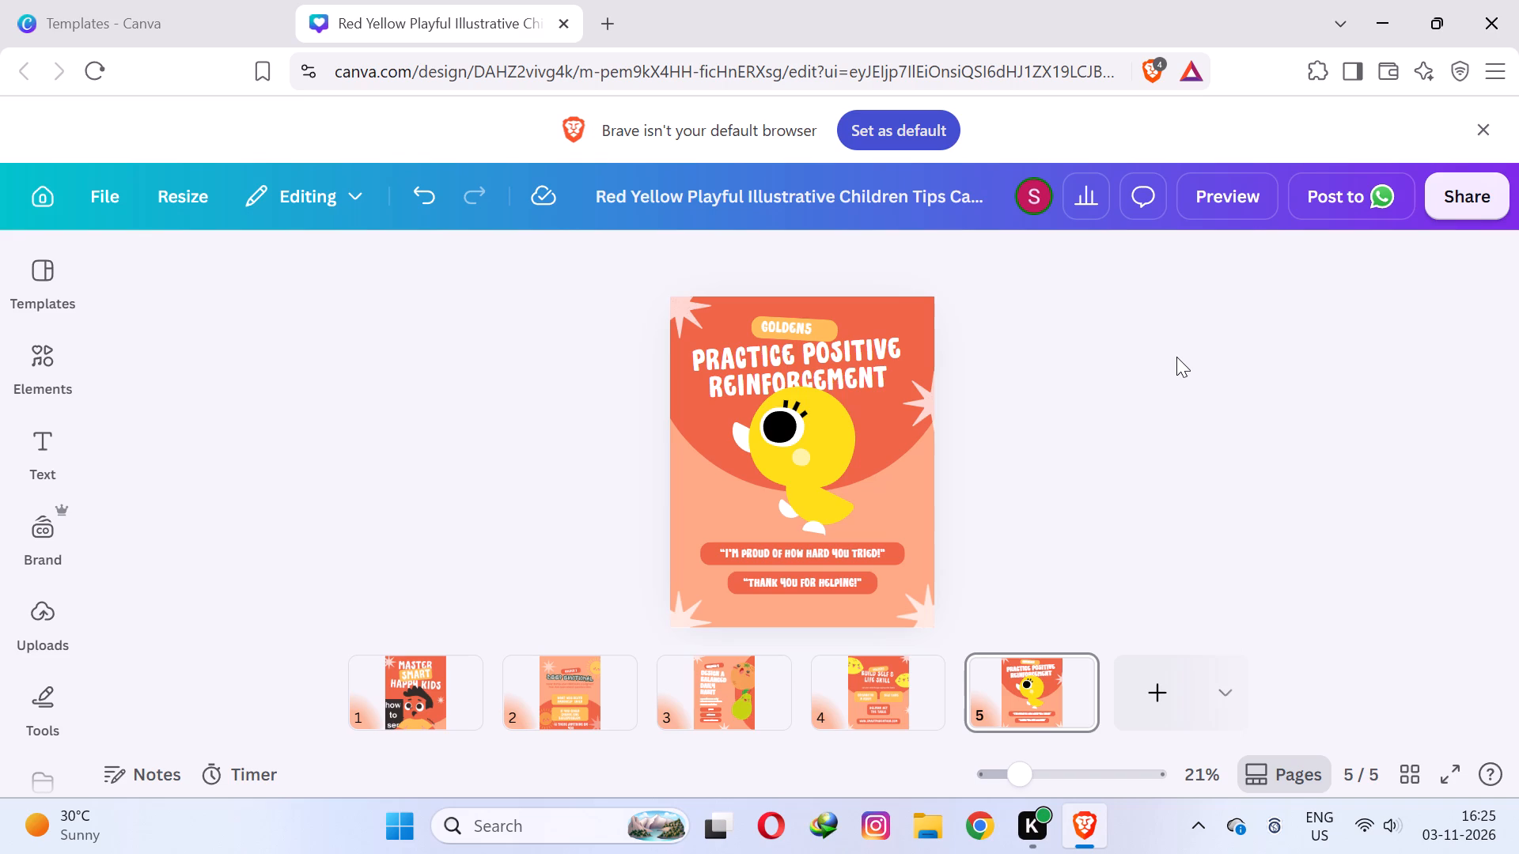
Replace the page 5 title "PRACTICE POSITIVE REINFORCEMENT" with "reward good habit".
{"action": "triple_click", "coordinate": [793, 382]}
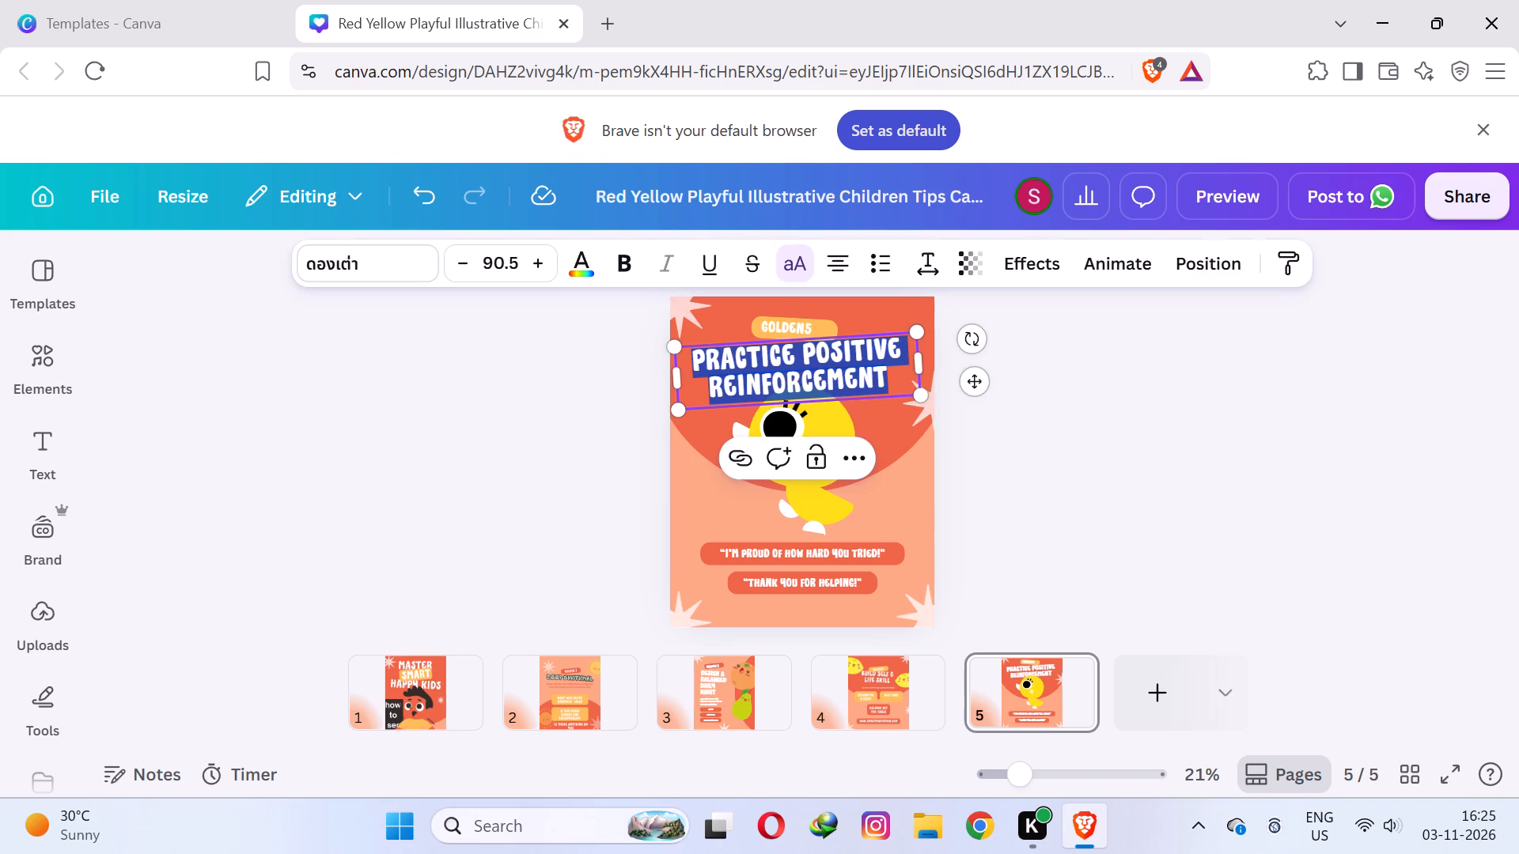
{"action": "type", "text": "reward good habit"}
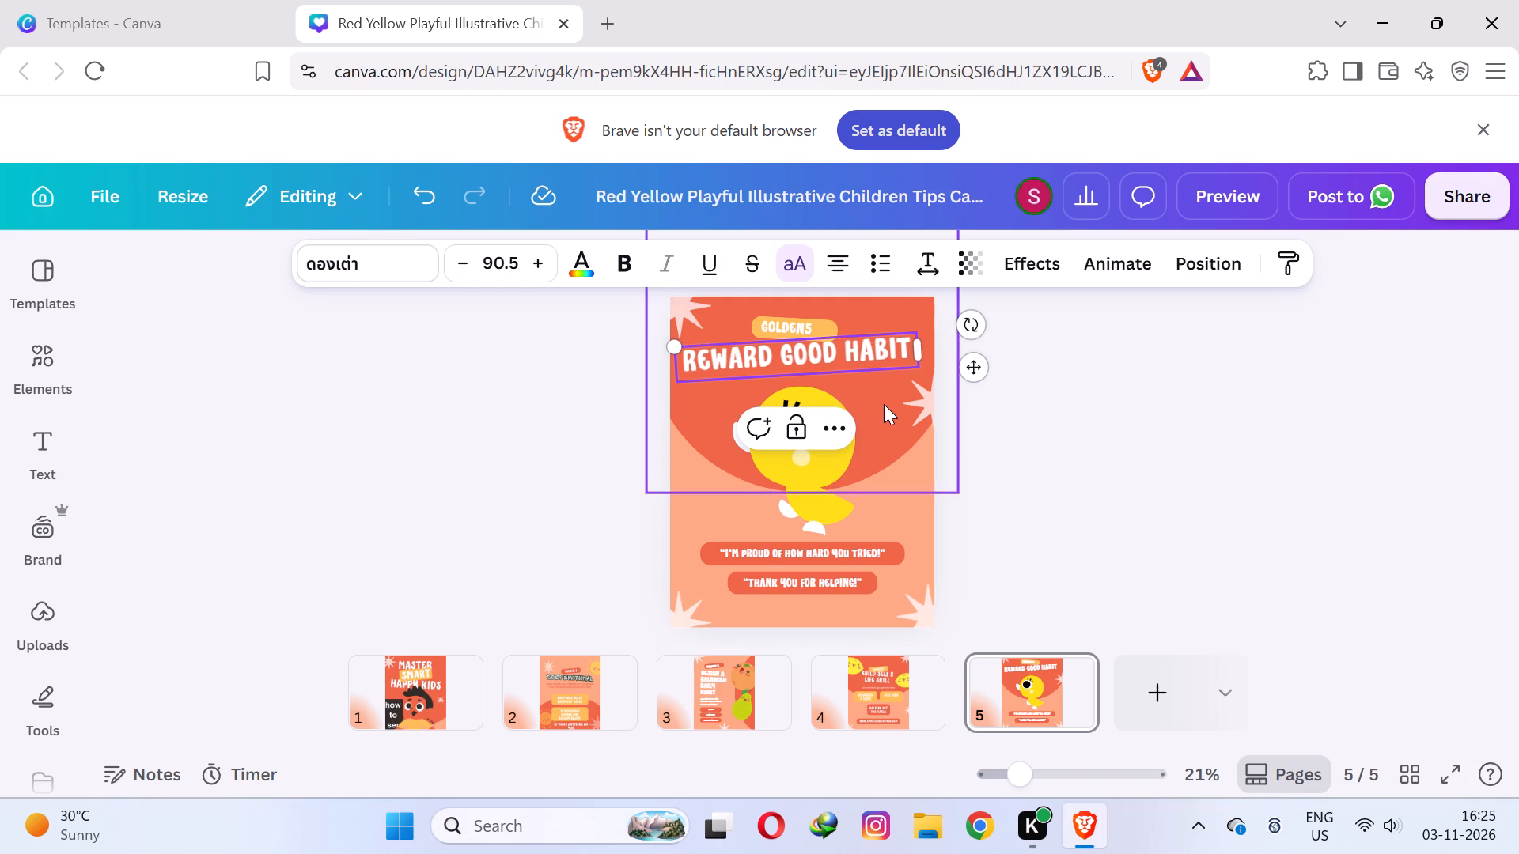
{"action": "left_click", "coordinate": [992, 424]}
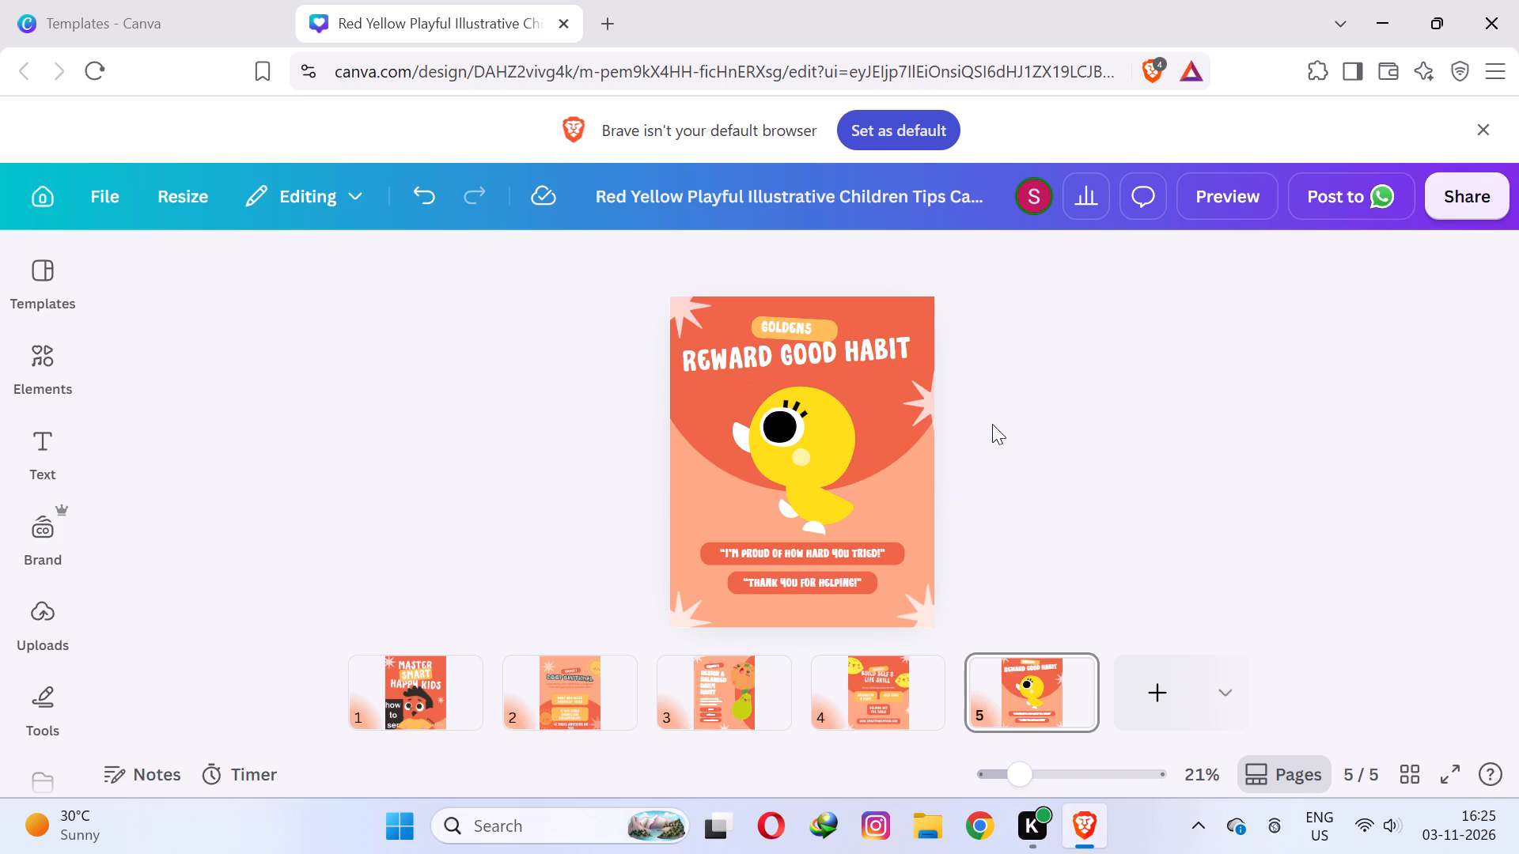
Add a text box on page 5 reading "childrean repet behaviour pointing out mistakes".
{"action": "key", "text": "t"}
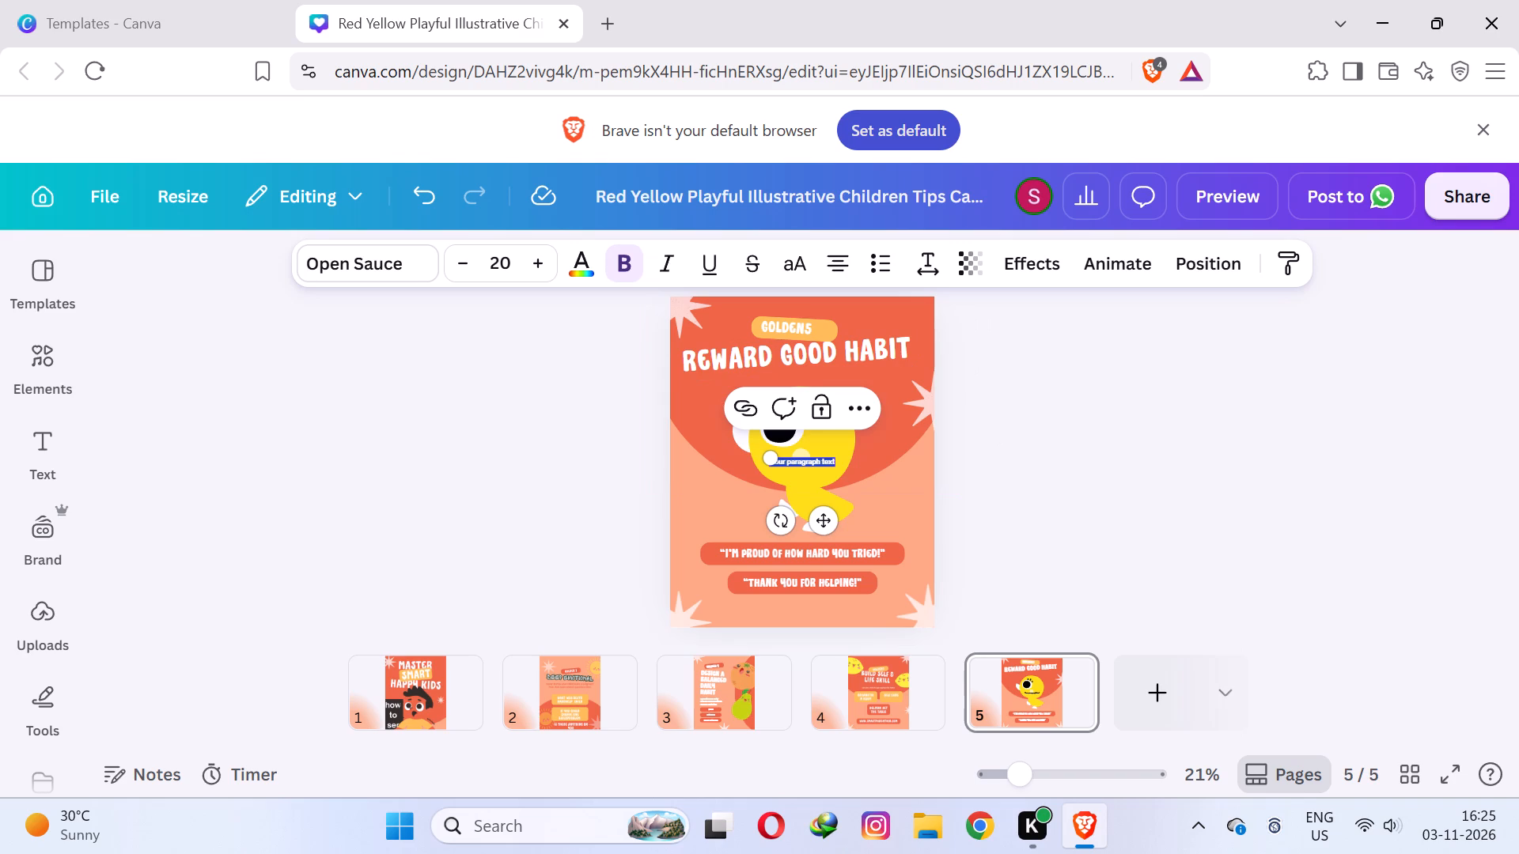
{"action": "type", "text": "childrean repet behav"}
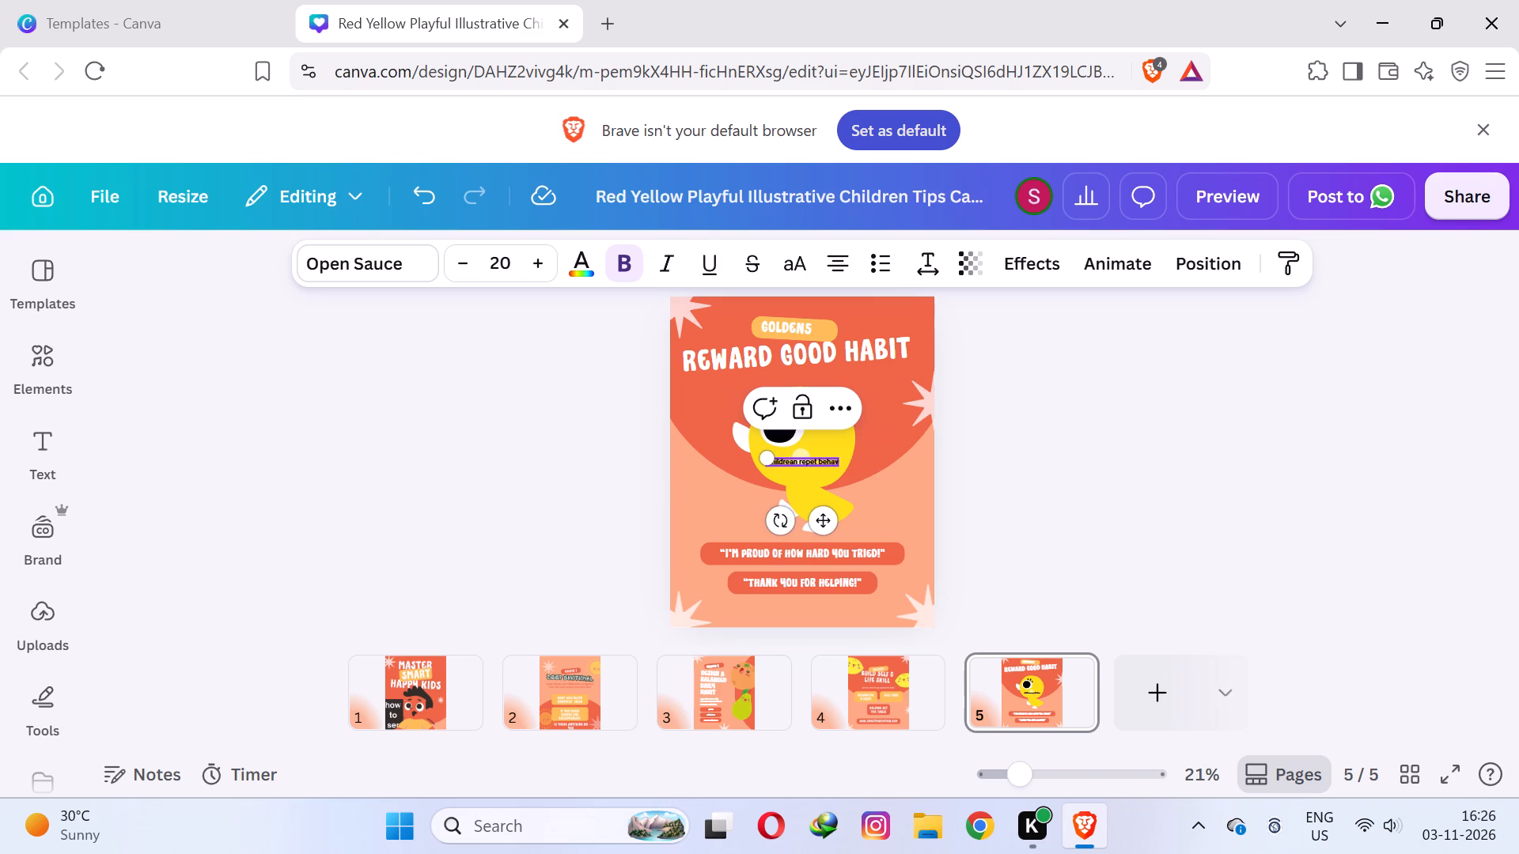
{"action": "type", "text": "iour"}
{"action": "key", "text": "space"}
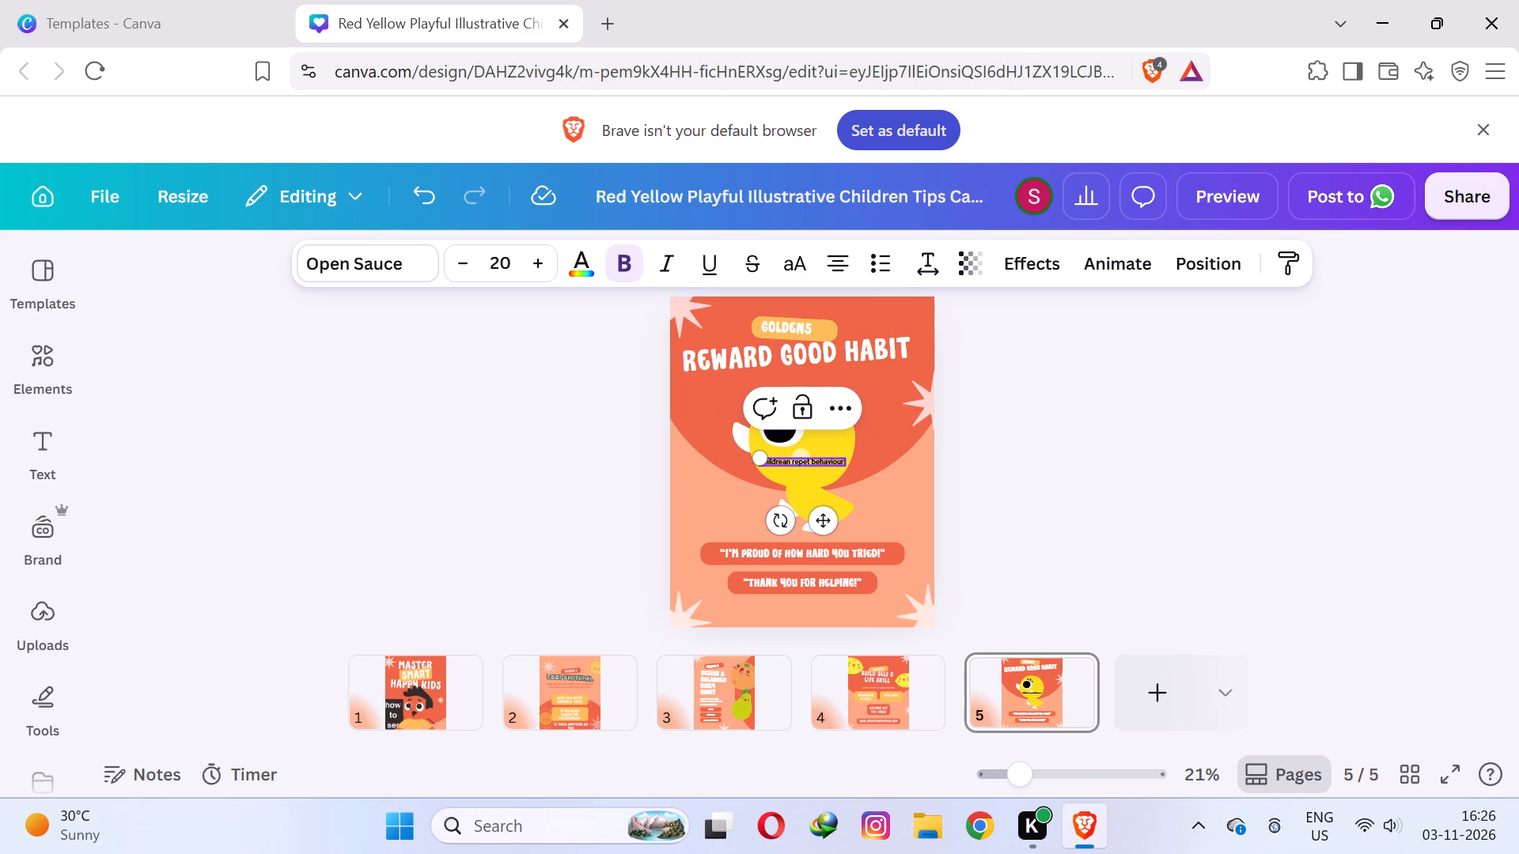
{"action": "key", "text": "space"}
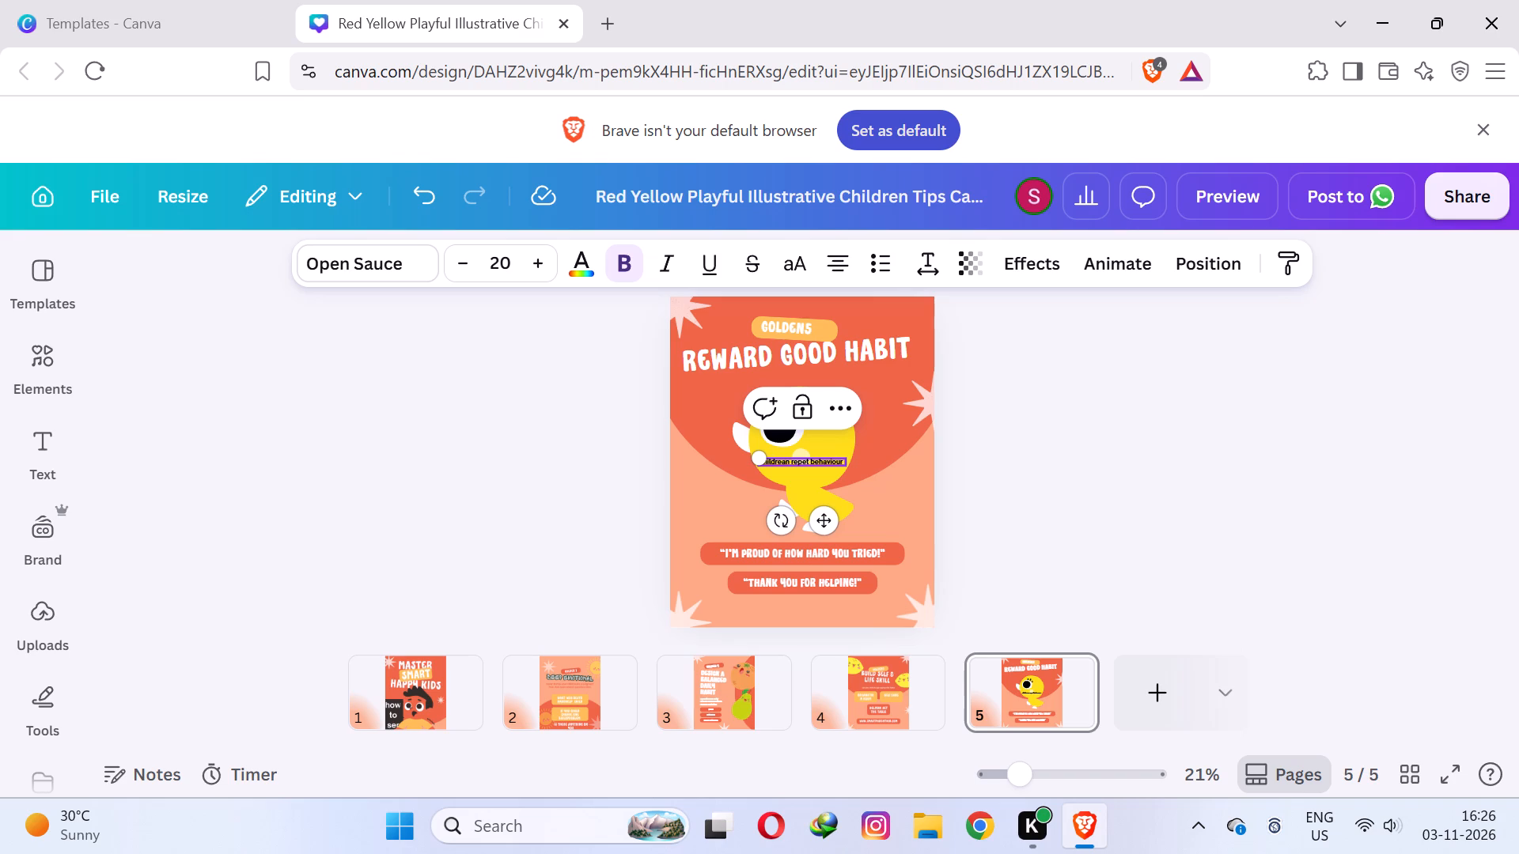
{"action": "type", "text": "pointing"}
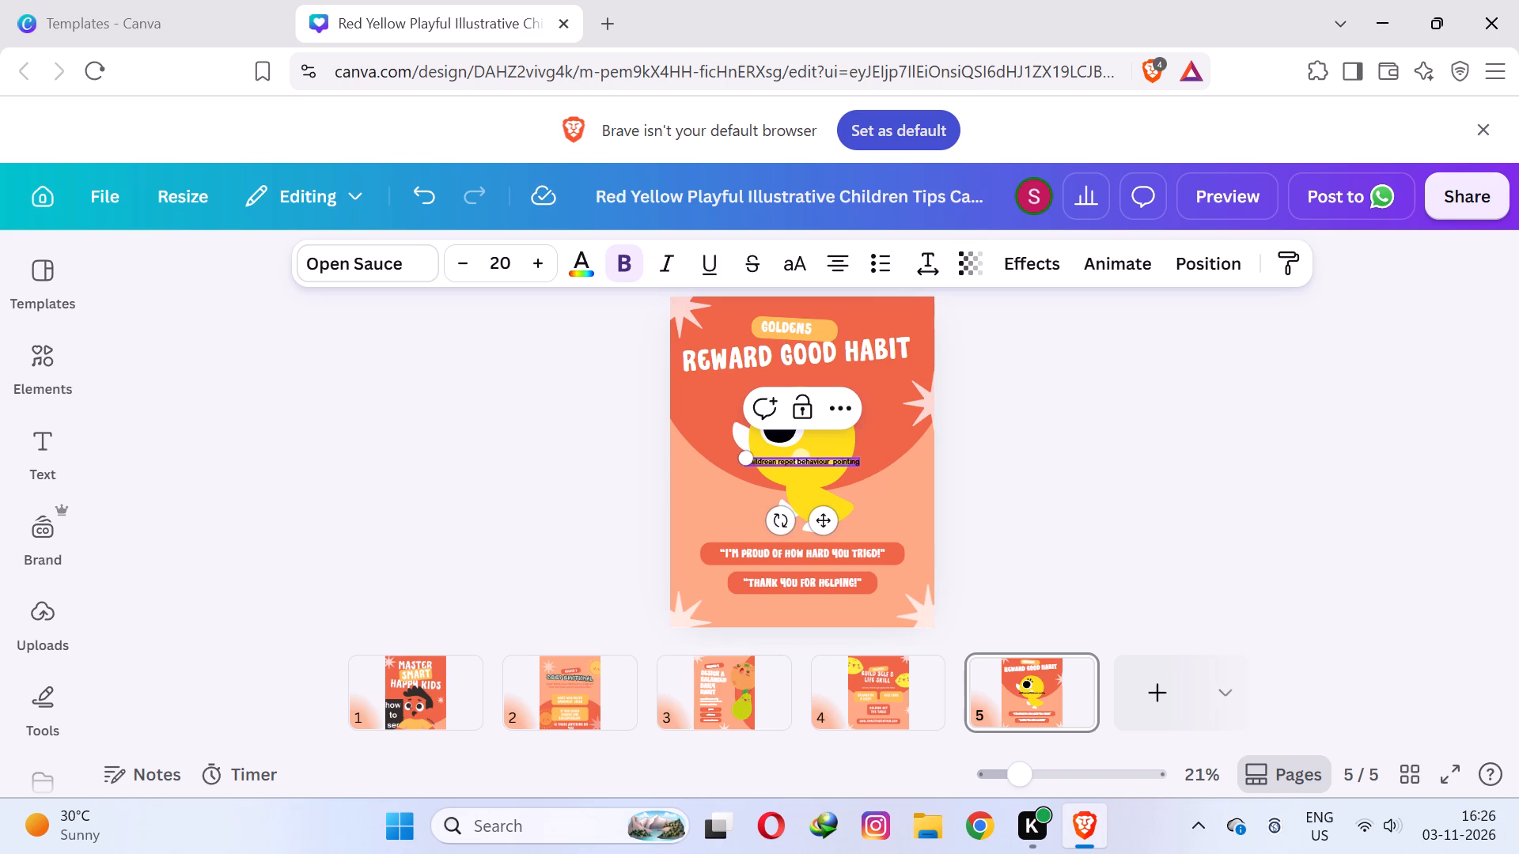
{"action": "key", "text": "space"}
{"action": "type", "text": "out mistakes"}
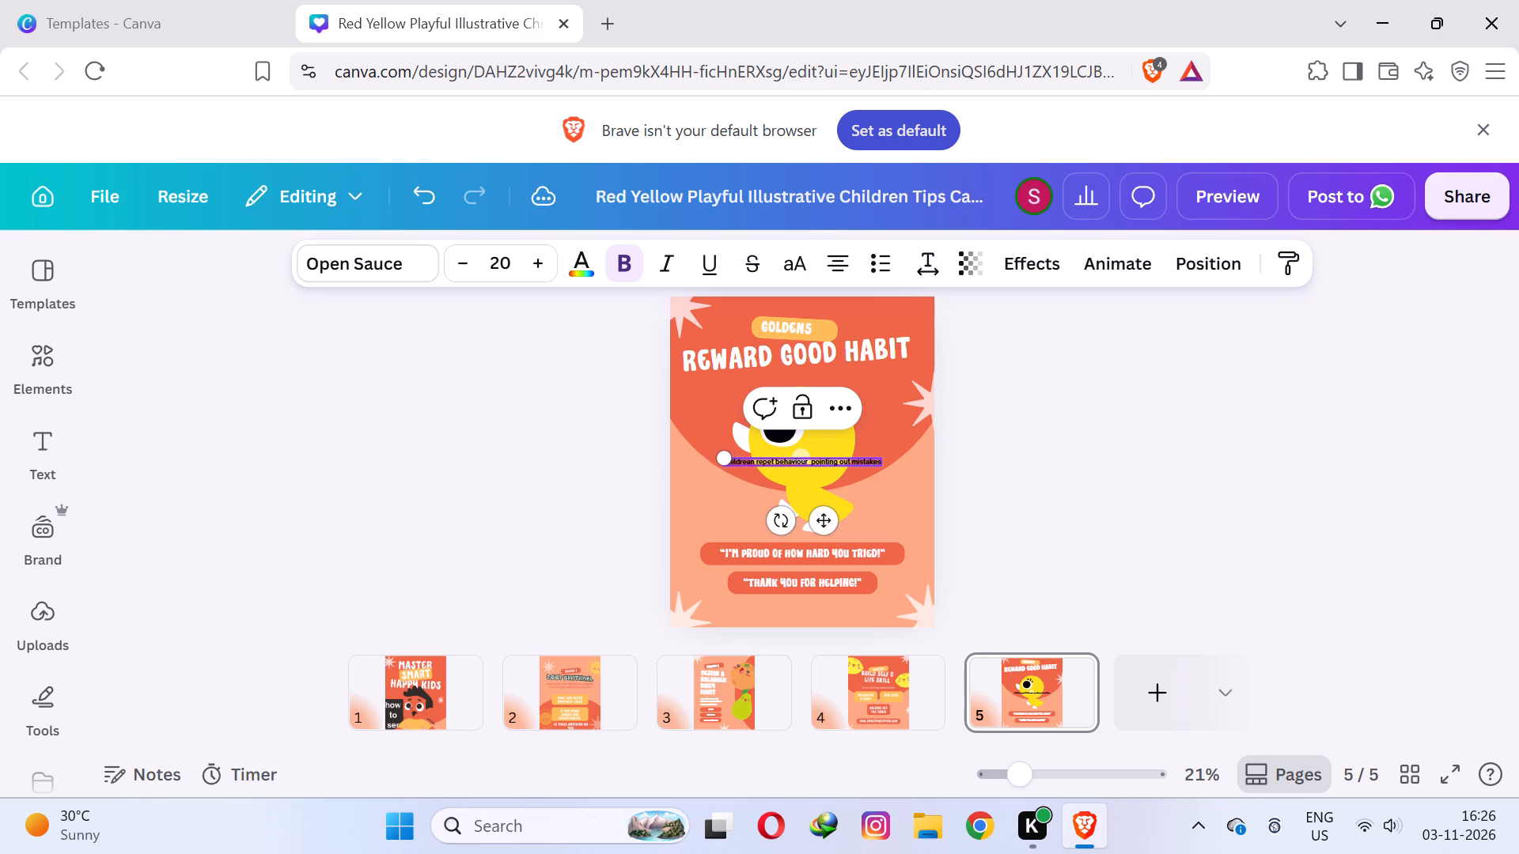
{"action": "left_click", "coordinate": [1155, 490]}
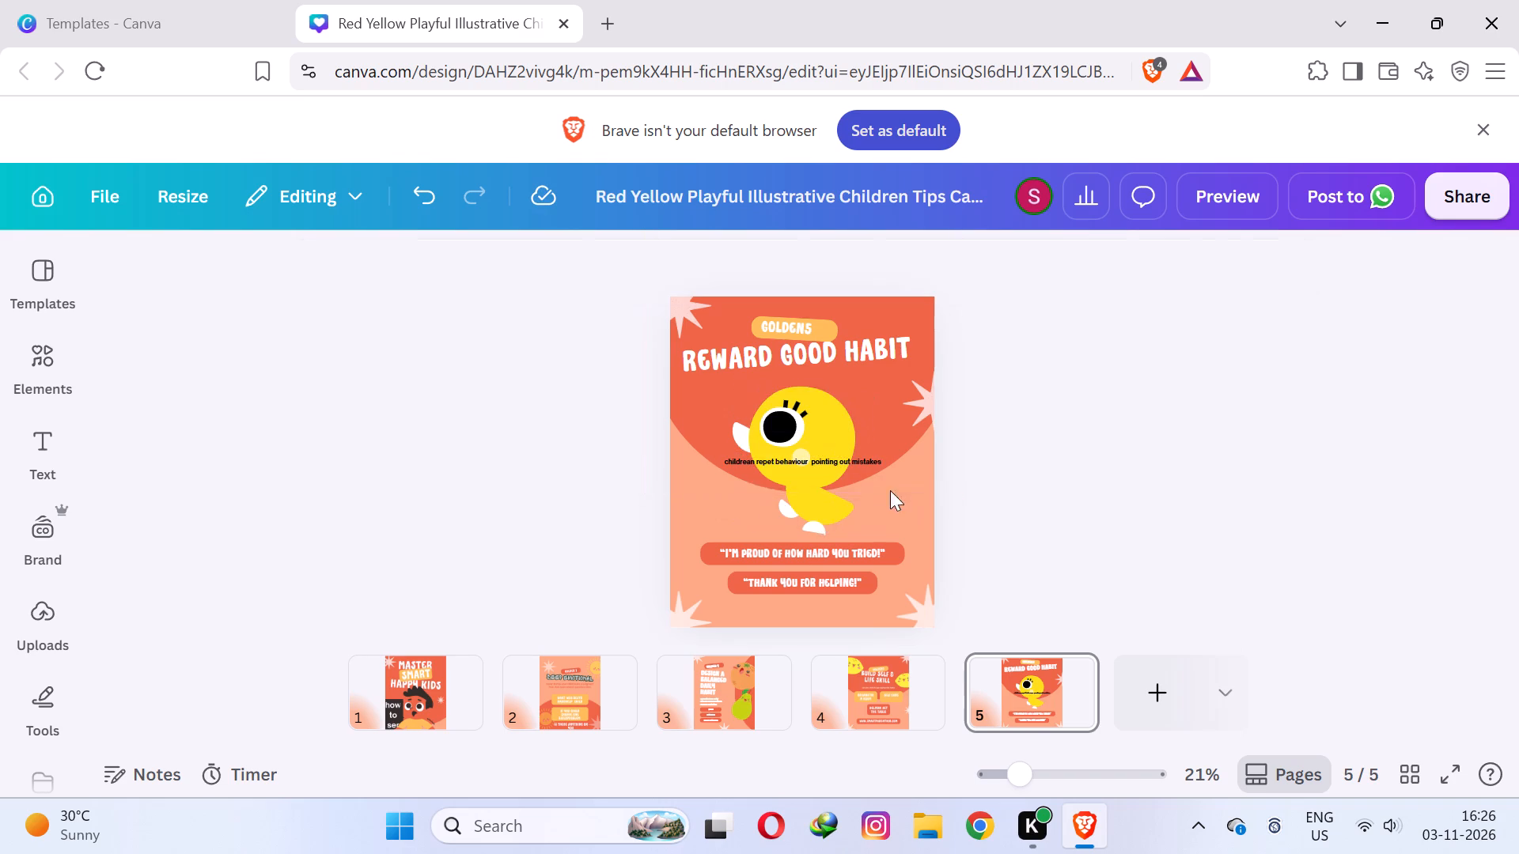
Move the new line of text to just below the page 5 title, above the yellow bird.
{"action": "left_click_drag", "start_coordinate": [859, 466], "coordinate": [848, 386]}
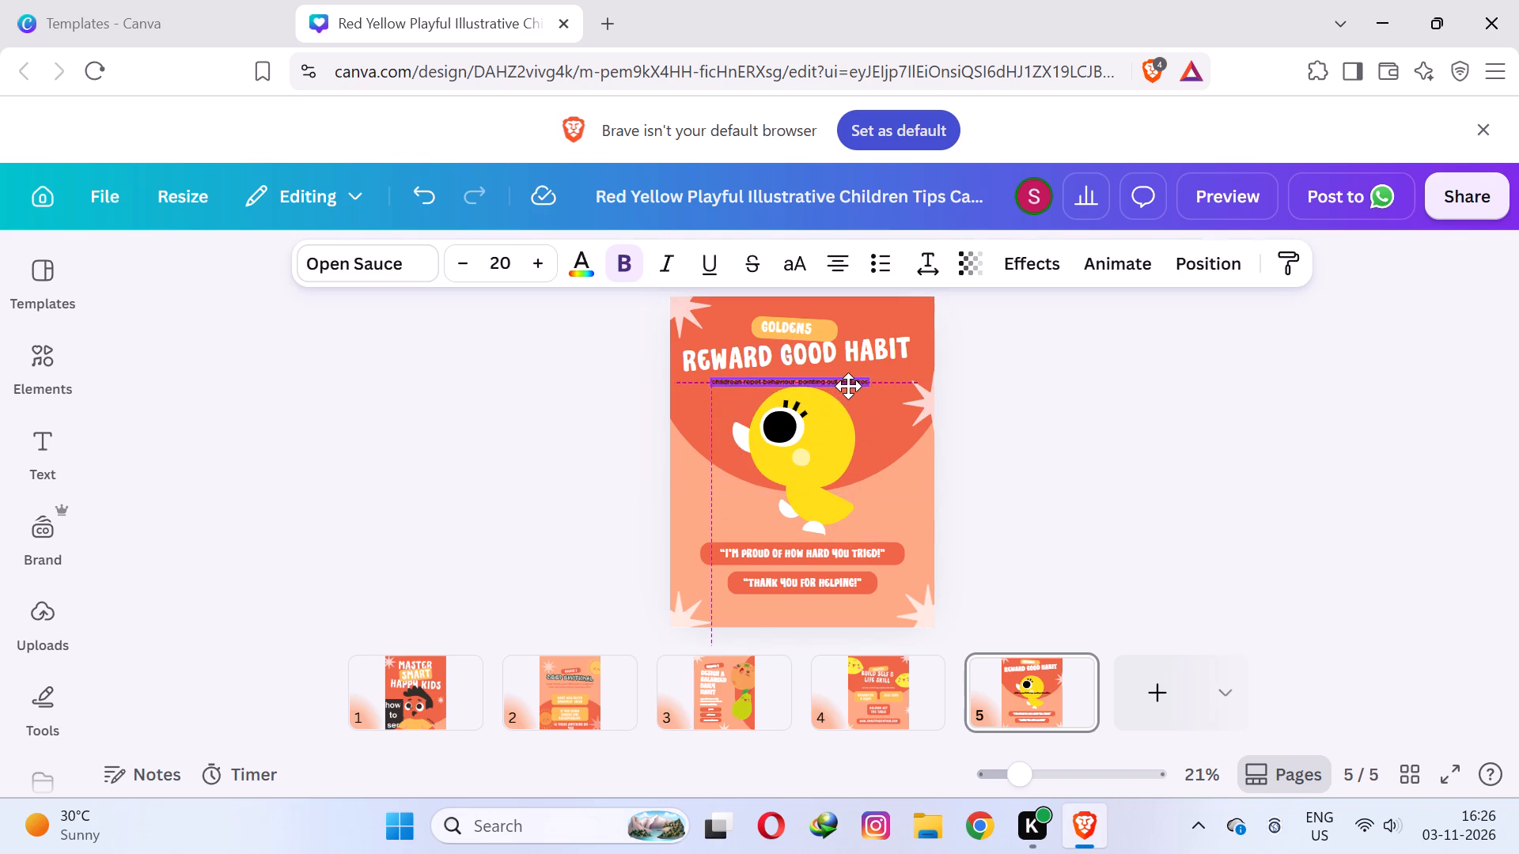
{"action": "left_click_drag", "start_coordinate": [848, 386], "coordinate": [848, 381]}
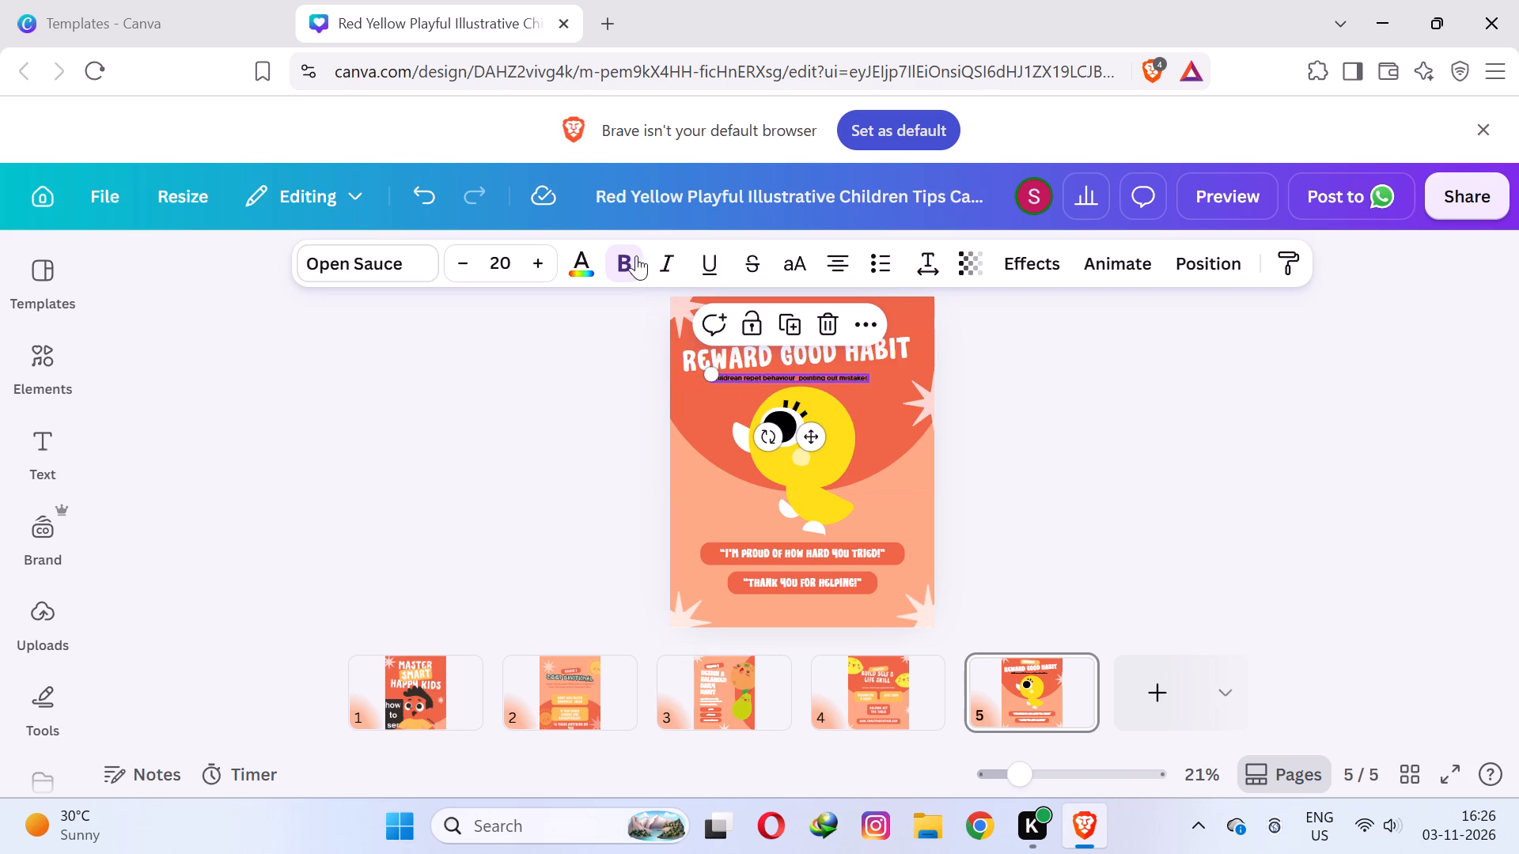
Increase the font size of the new line of text below the page 5 title to about 24.
{"action": "triple_click", "coordinate": [546, 253]}
{"action": "triple_click", "coordinate": [546, 253]}
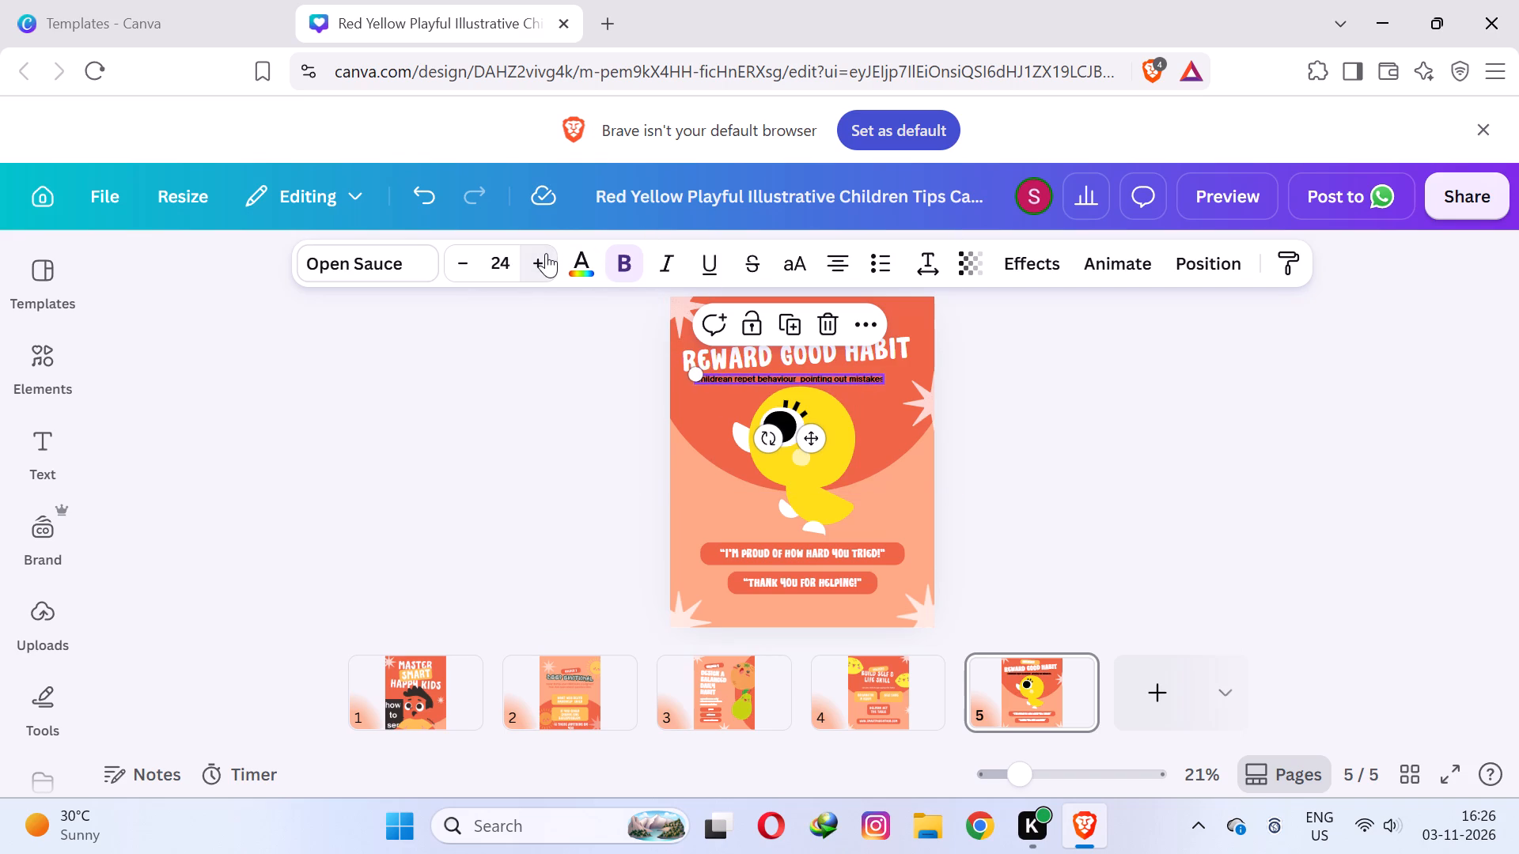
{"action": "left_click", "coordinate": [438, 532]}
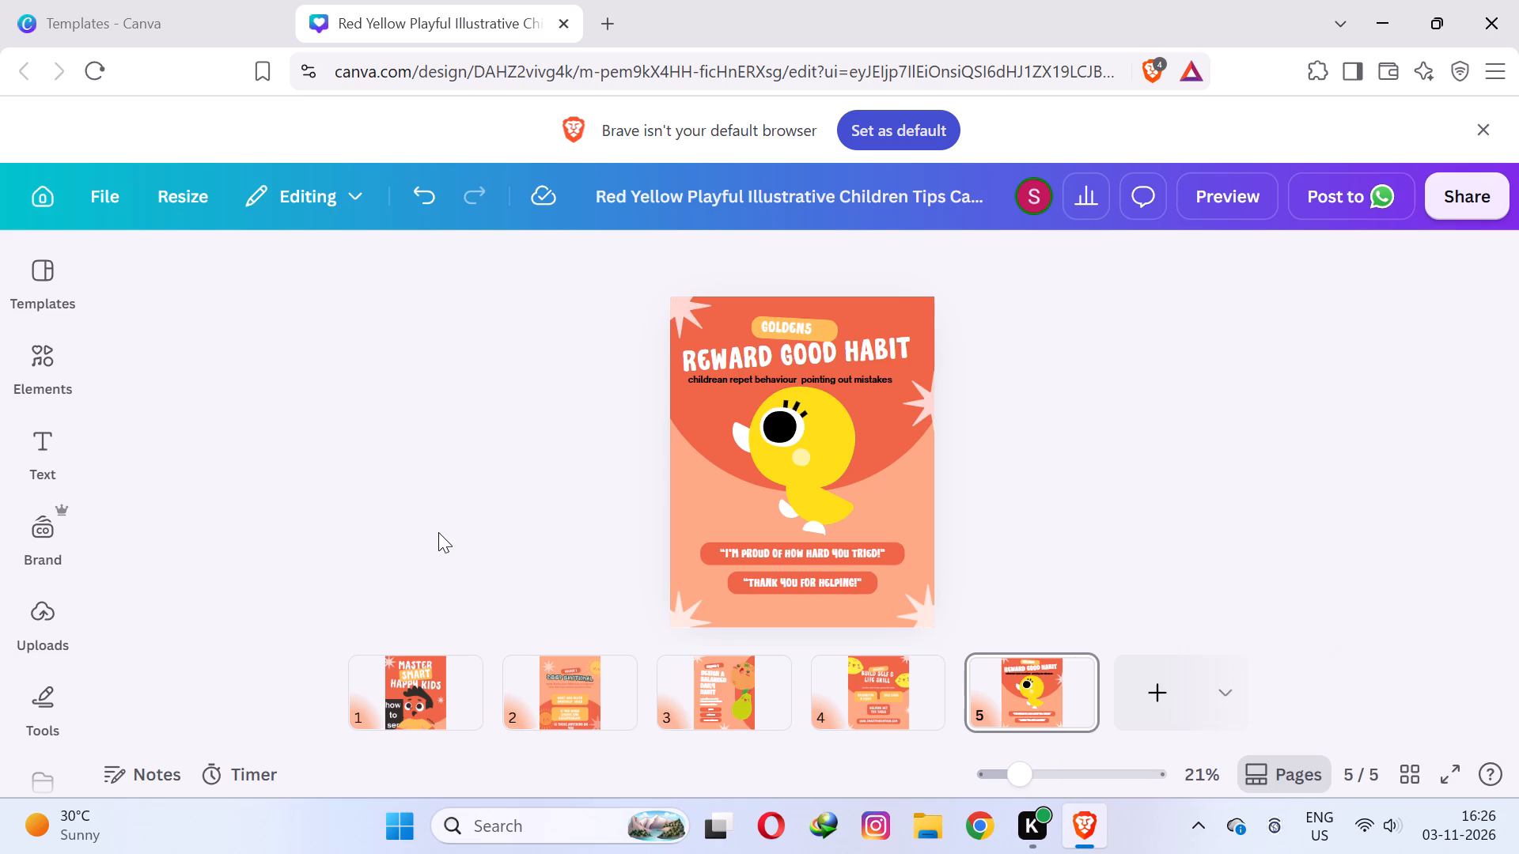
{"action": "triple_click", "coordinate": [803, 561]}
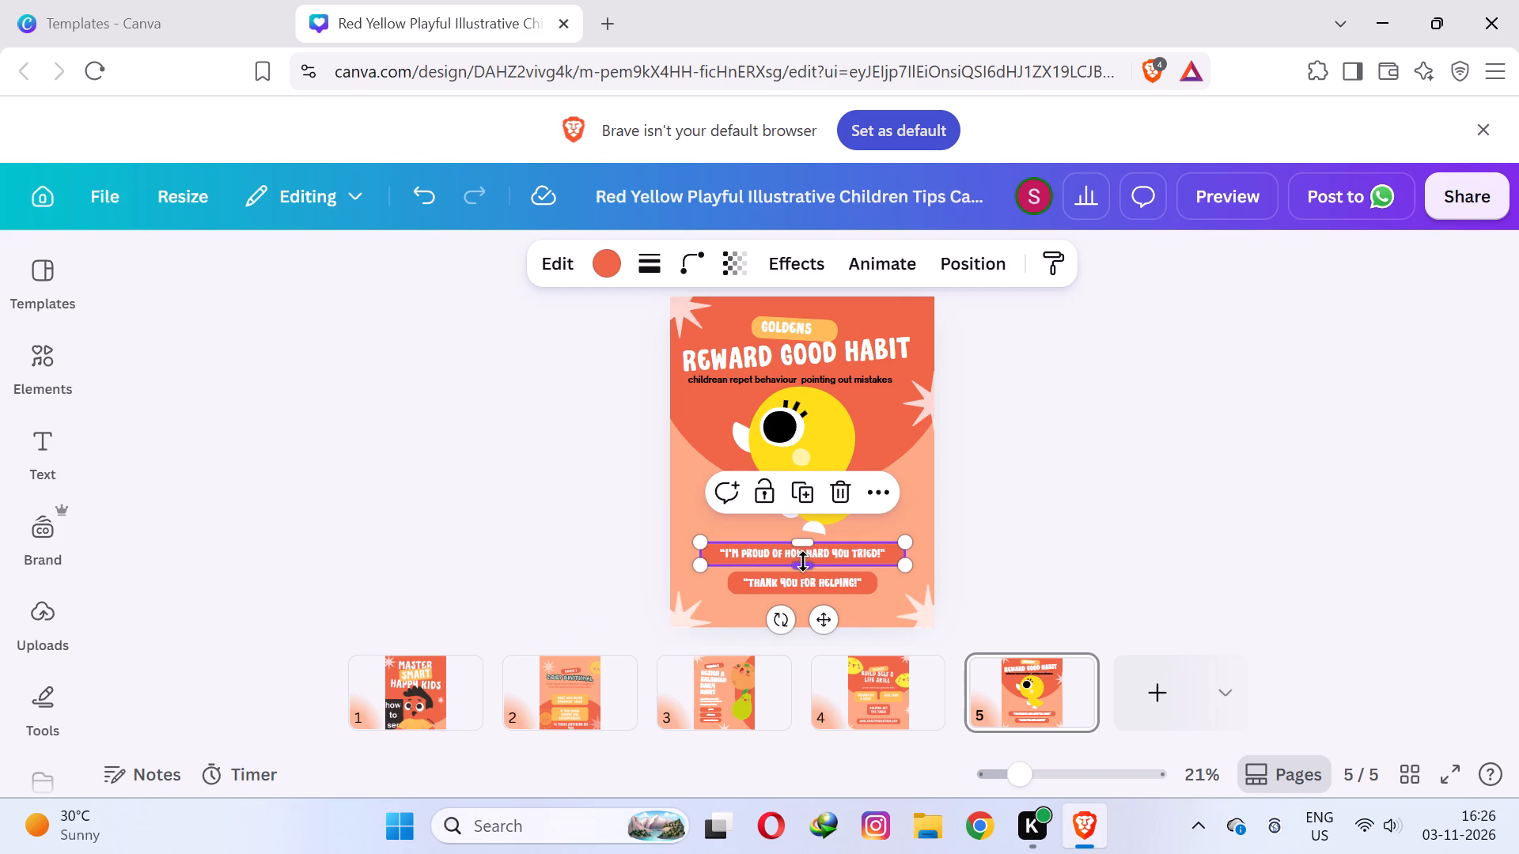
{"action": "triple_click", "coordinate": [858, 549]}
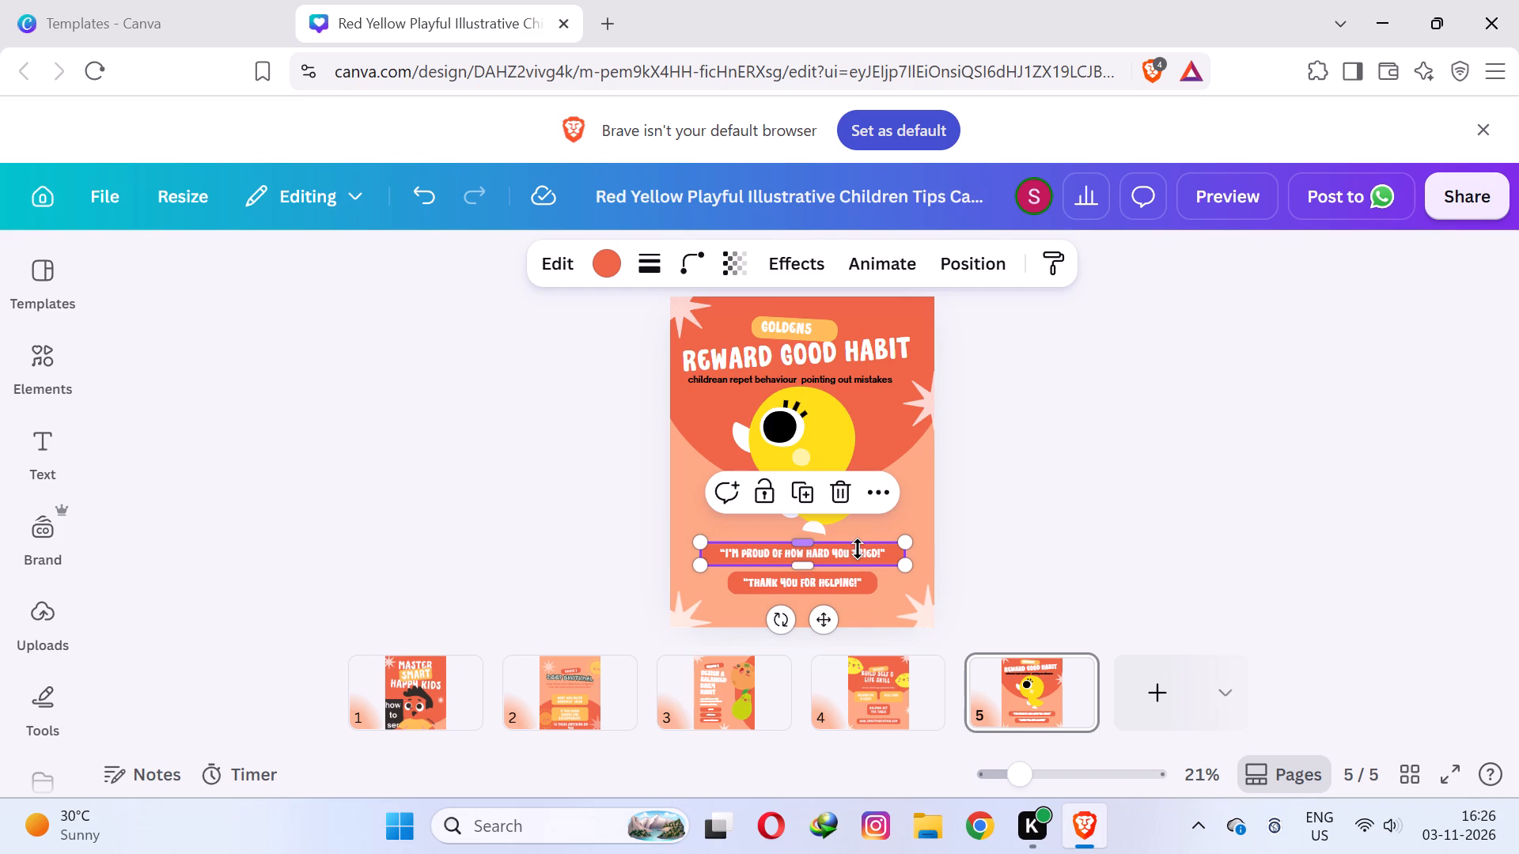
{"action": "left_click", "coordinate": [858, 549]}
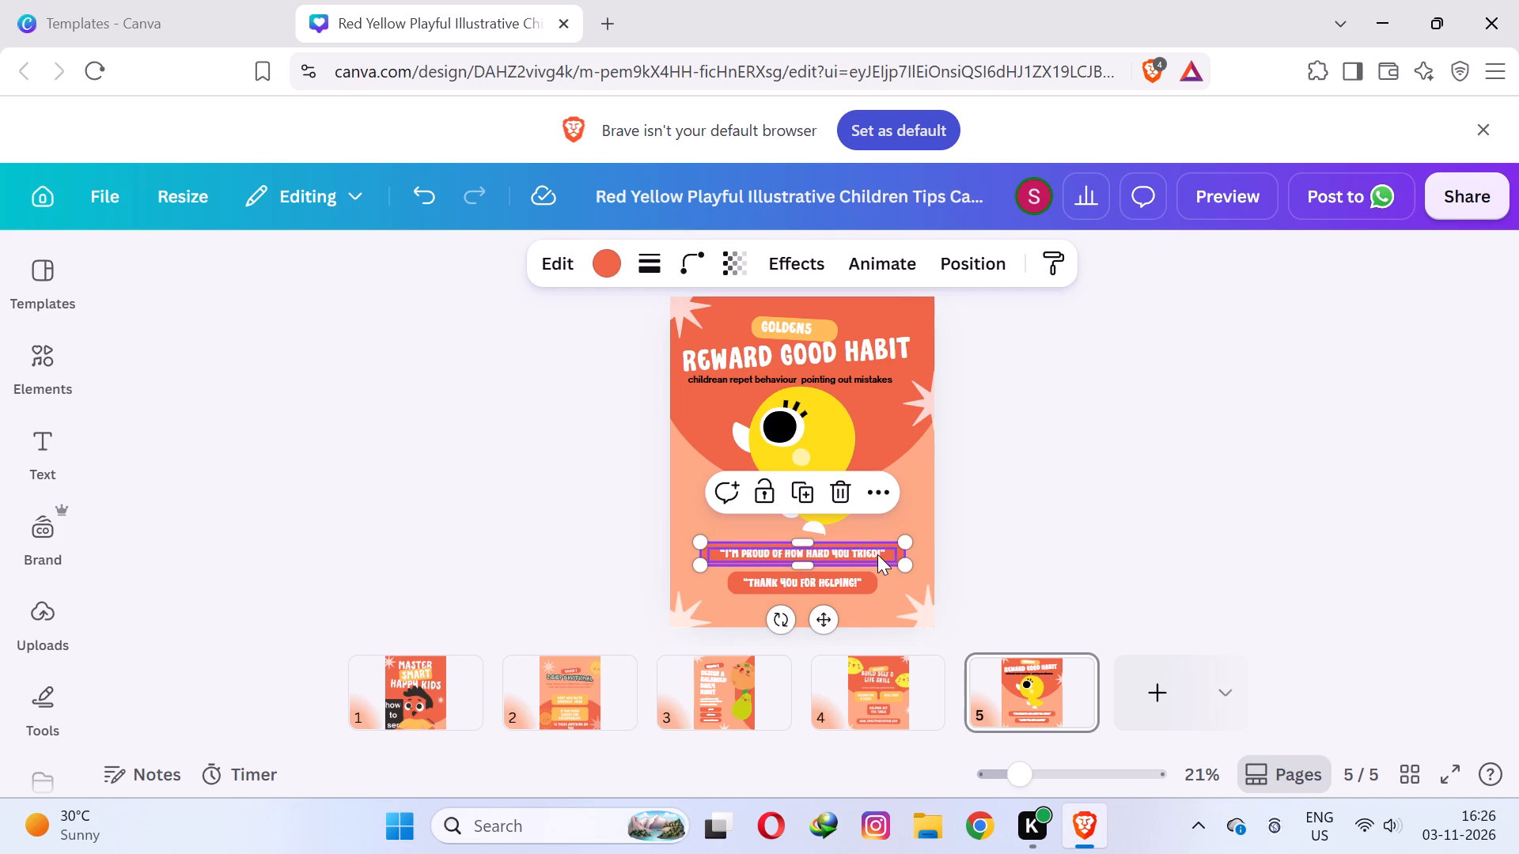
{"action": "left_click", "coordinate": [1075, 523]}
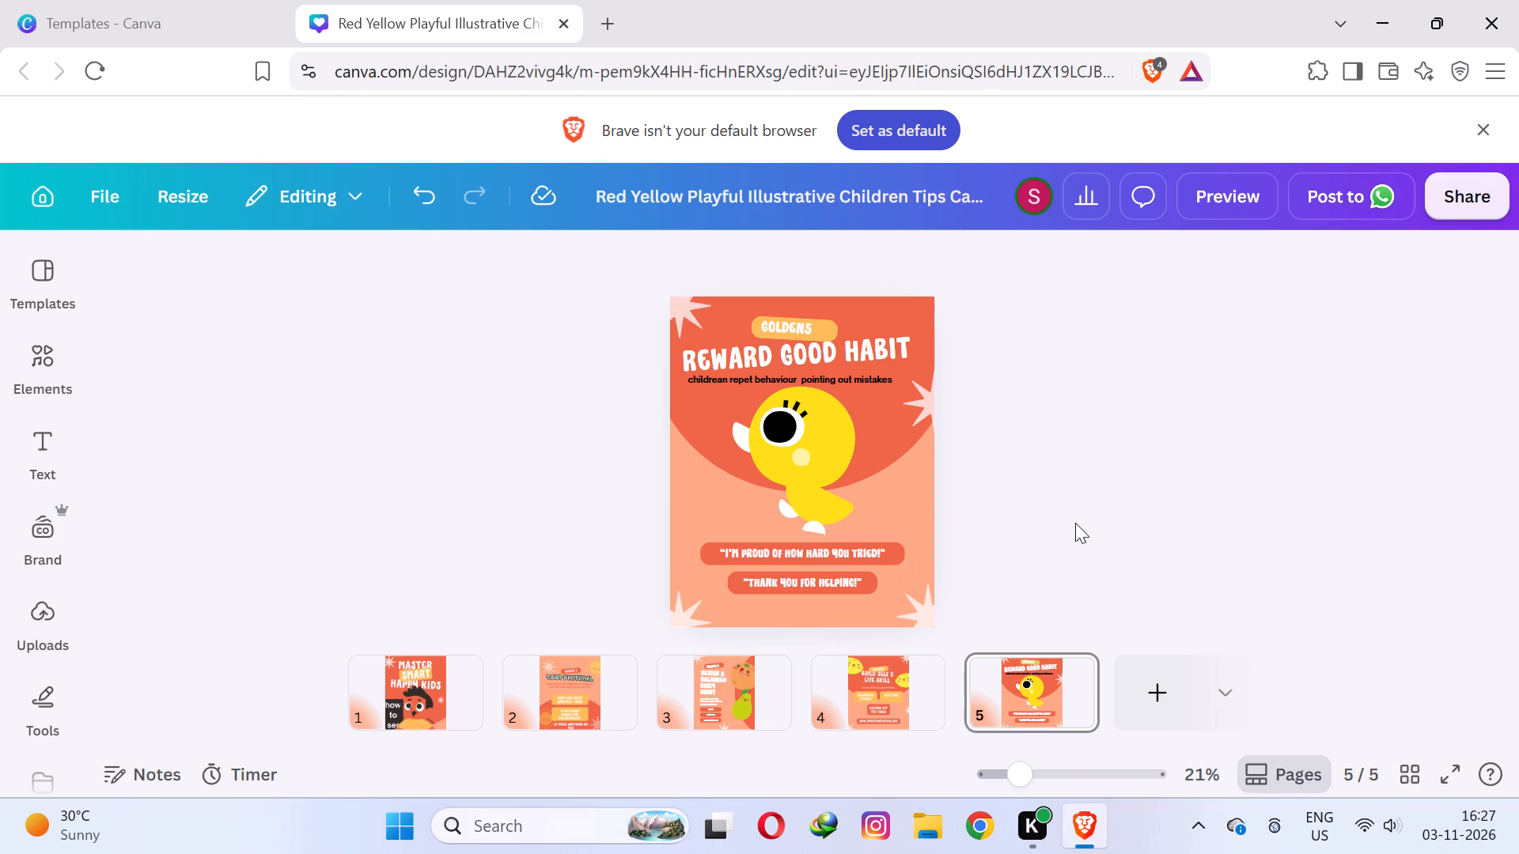
Replace the page 5 quote "THANK YOU FOR HELPING!" with "thank for sharing".
{"action": "triple_click", "coordinate": [802, 577]}
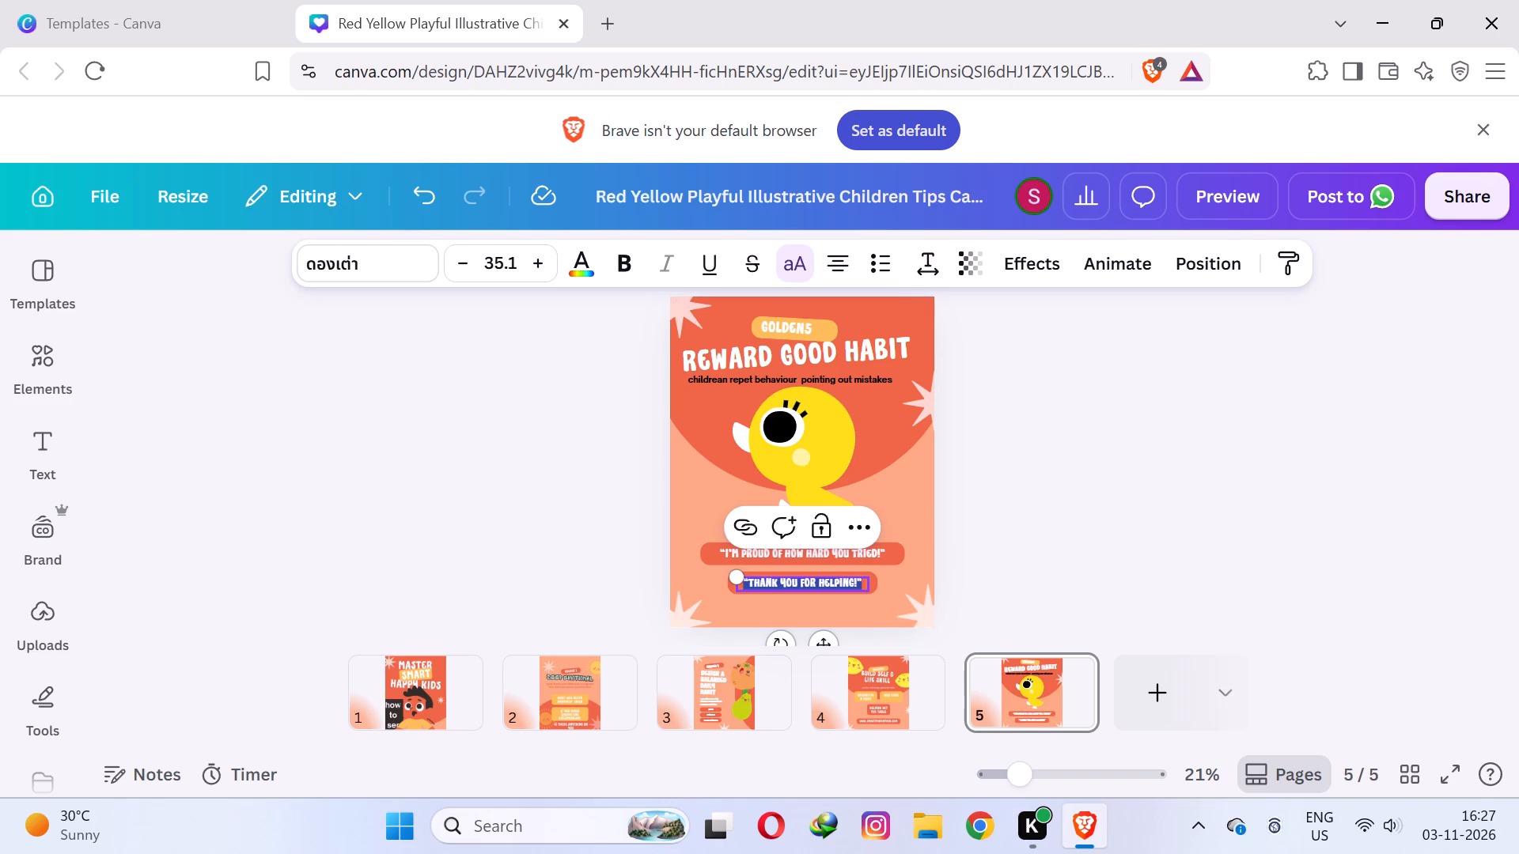
{"action": "type", "text": "thank"}
{"action": "key", "text": "space"}
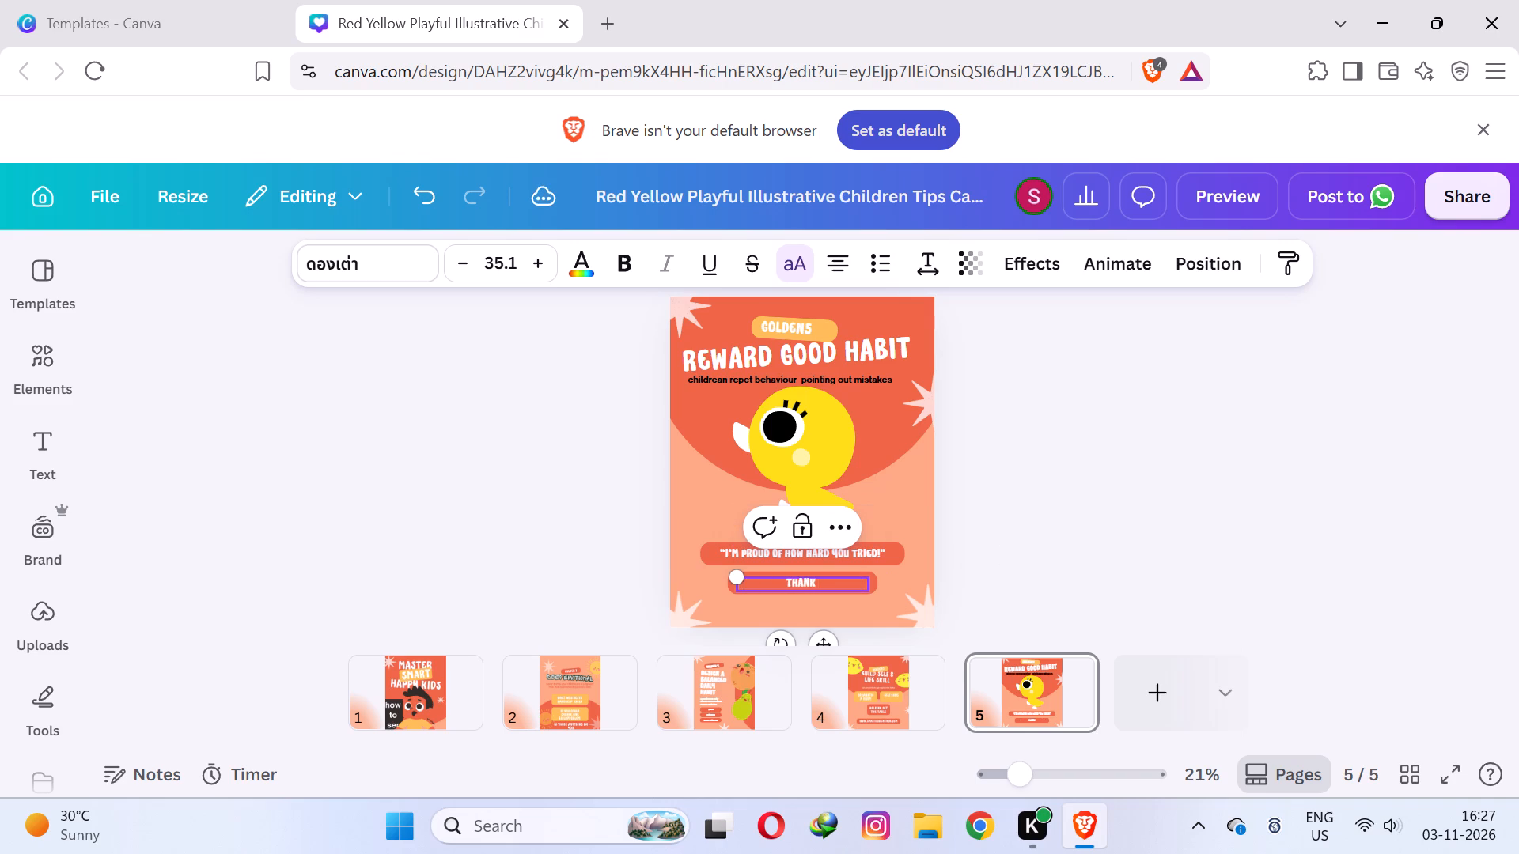
{"action": "key", "text": "BackSpace"}
{"action": "key", "text": "BackSpace"}
{"action": "key", "text": "BackSpace"}
{"action": "key", "text": "BackSpace"}
{"action": "type", "text": "ank for sharing"}
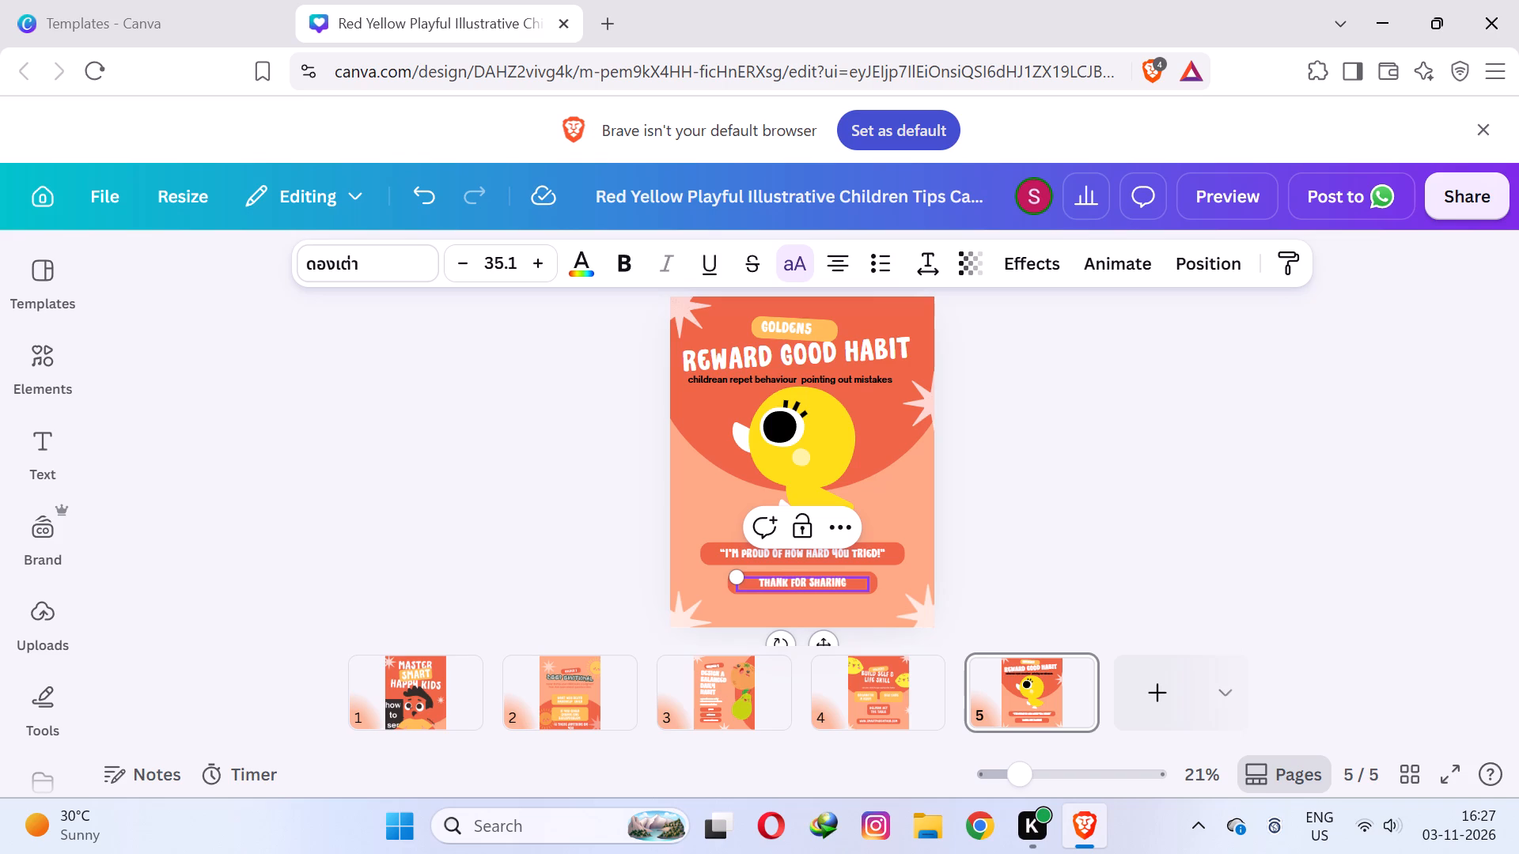
{"action": "left_click", "coordinate": [1111, 547]}
Replace the page 5 quote "I'M PROUD OF HOW HARD YOU TRIED!" with "i love seeing".
{"action": "left_click", "coordinate": [760, 560]}
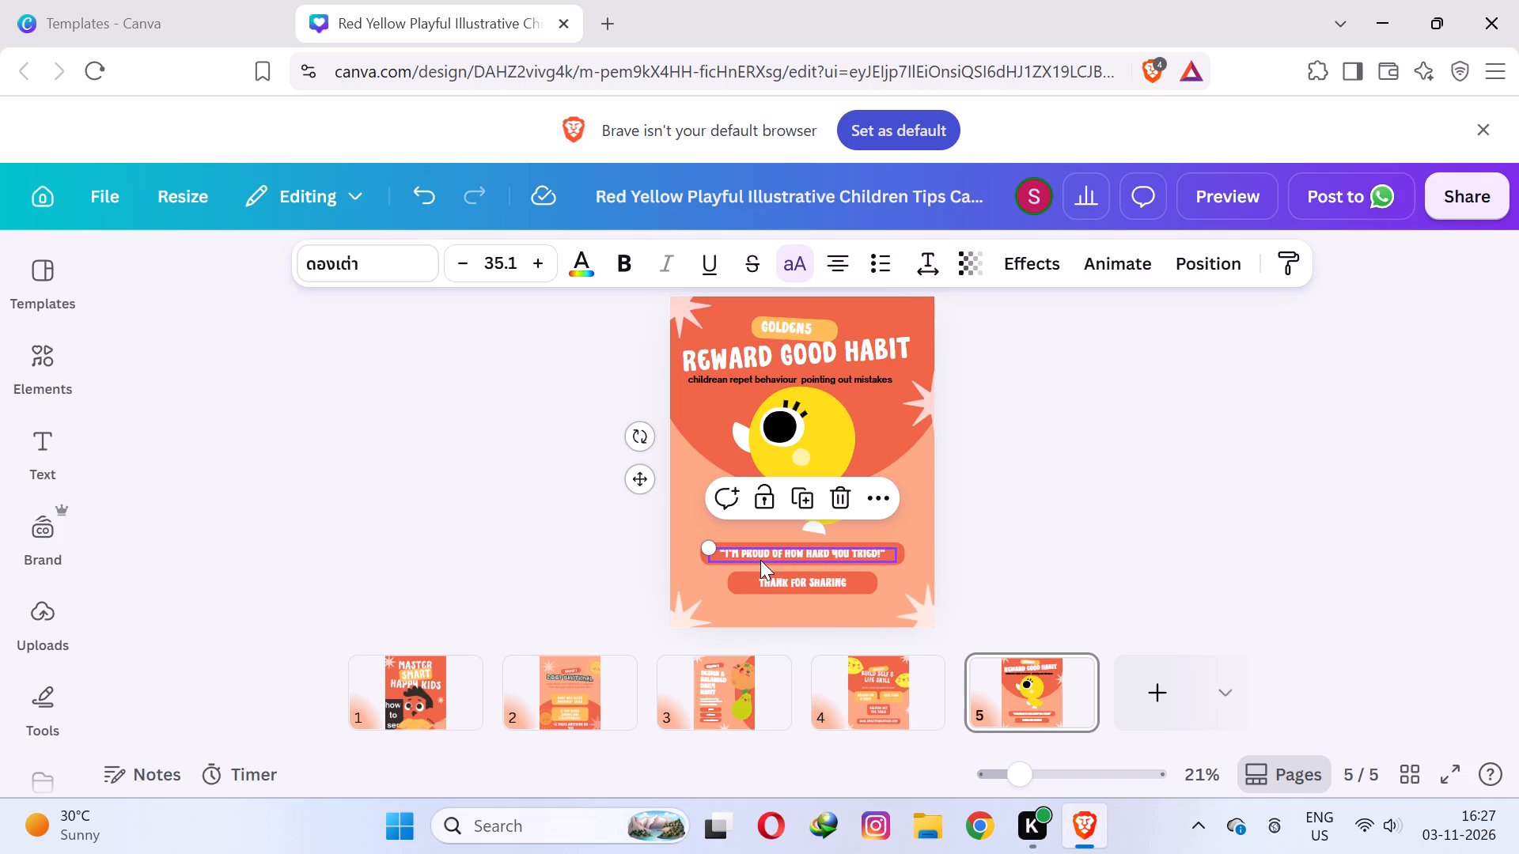
{"action": "triple_click", "coordinate": [771, 556]}
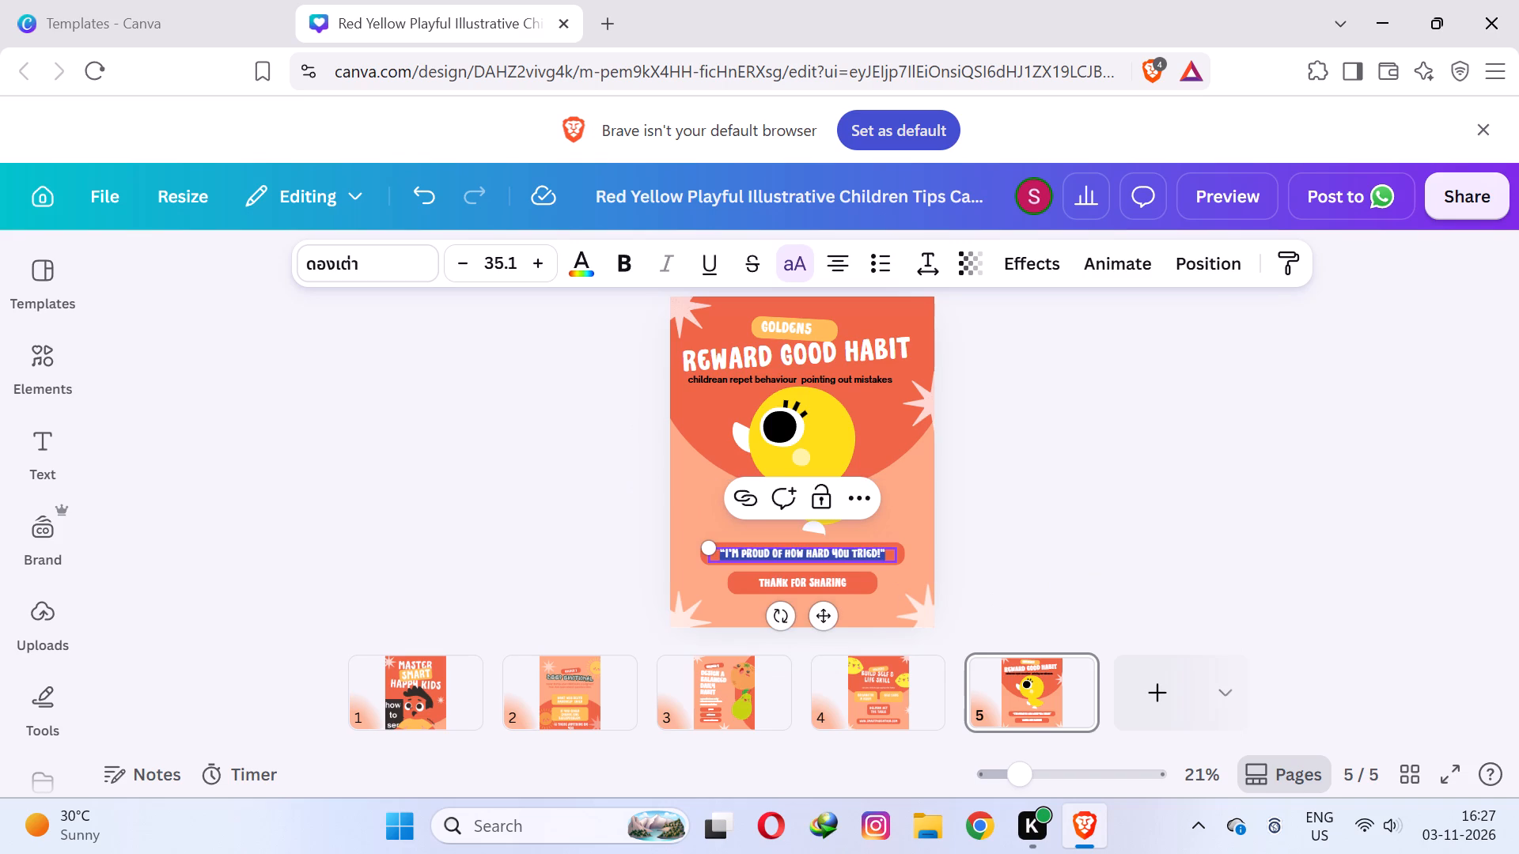
{"action": "type", "text": "i o"}
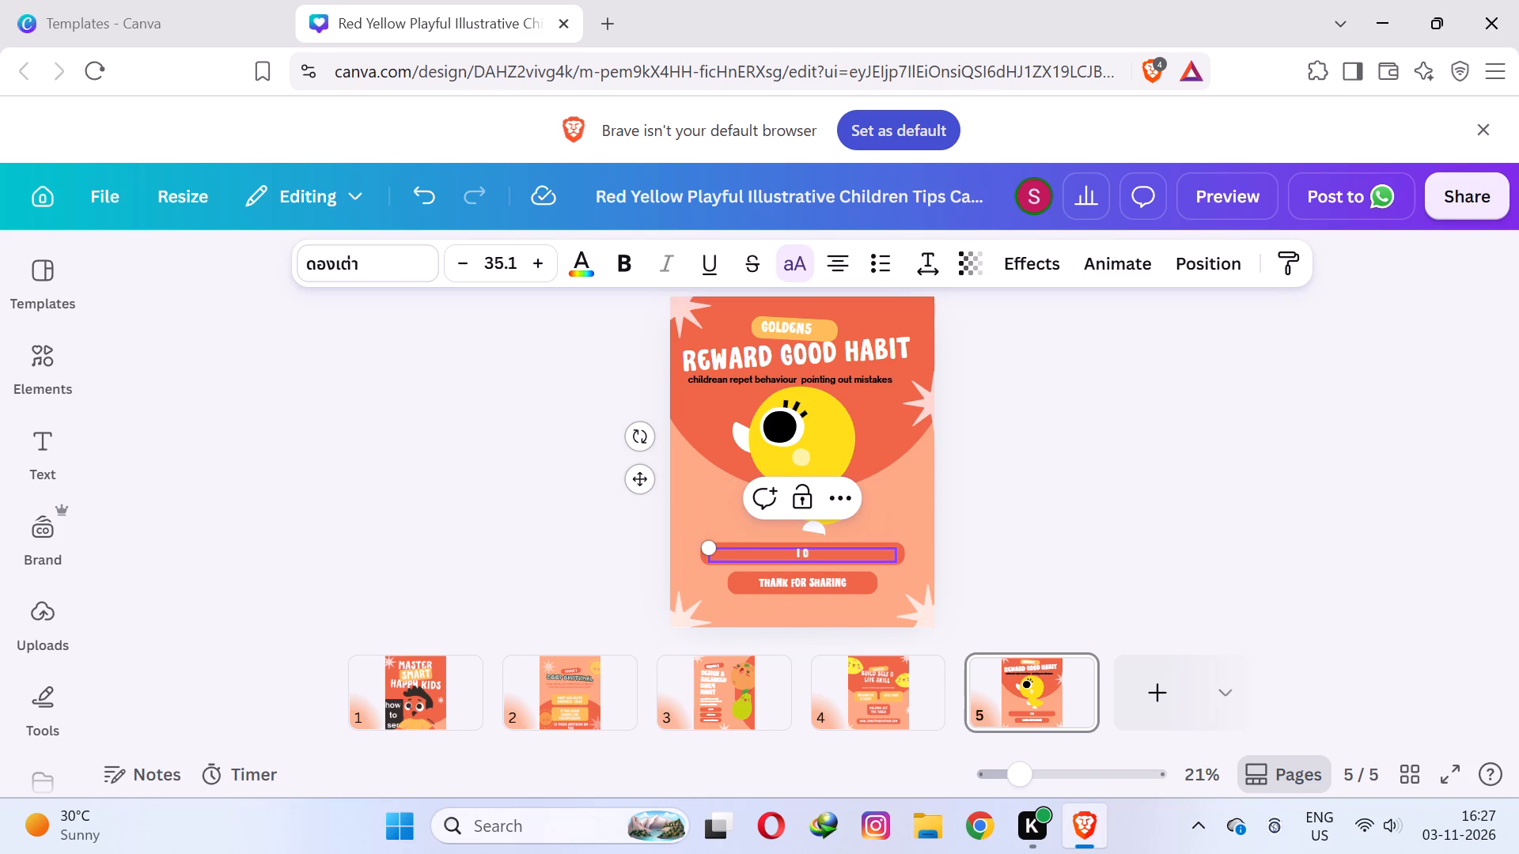
{"action": "key", "text": "BackSpace"}
{"action": "type", "text": "love seeing"}
{"action": "left_click", "coordinate": [1287, 474]}
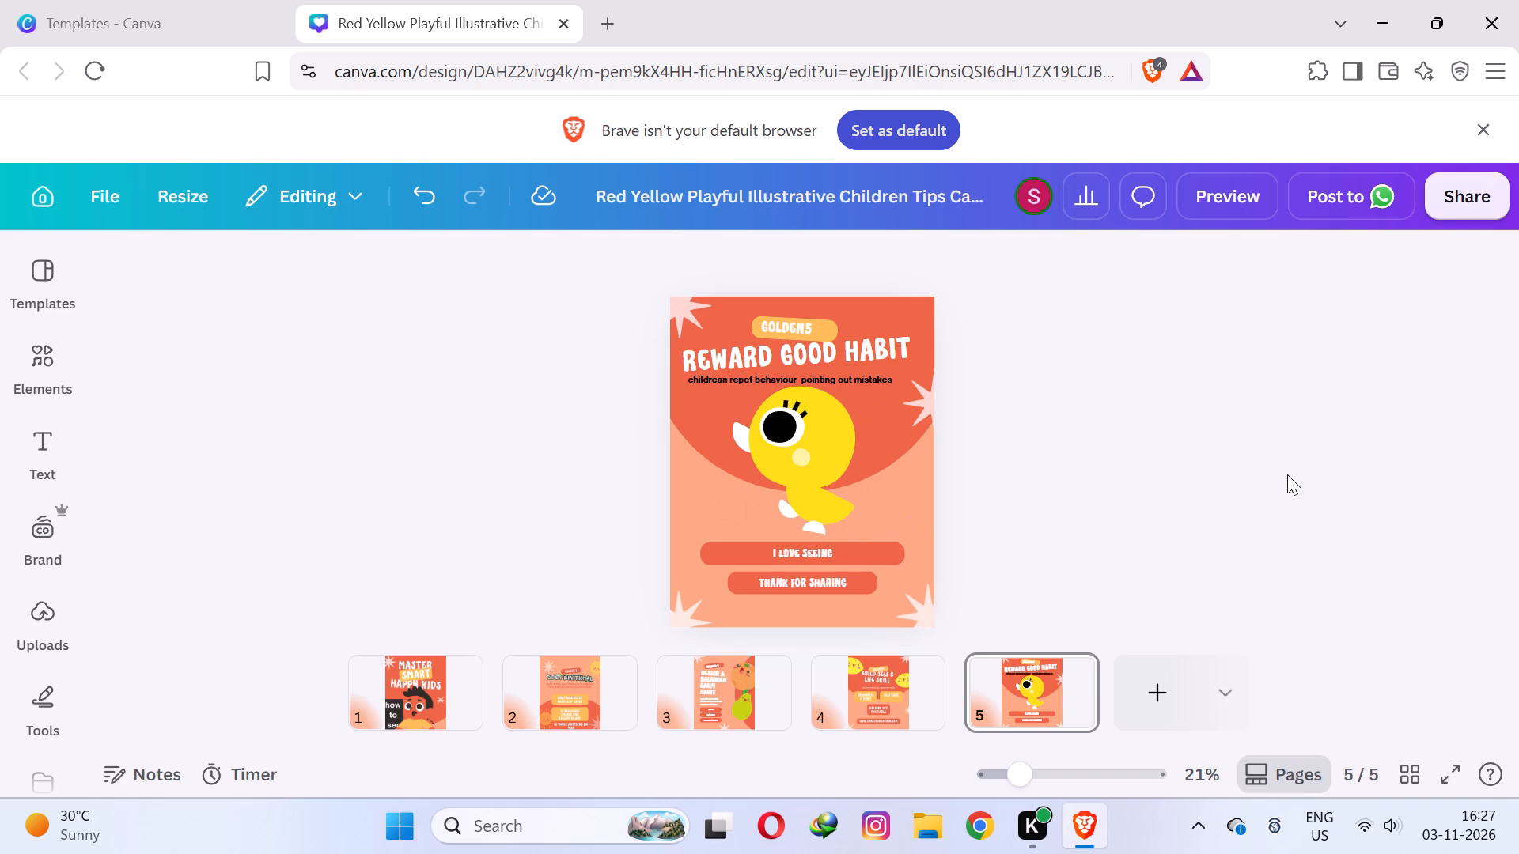
Add a text box reading "save ths guide" at the foot of page 5, just below the "thank for sharing" banner.
{"action": "key", "text": "t"}
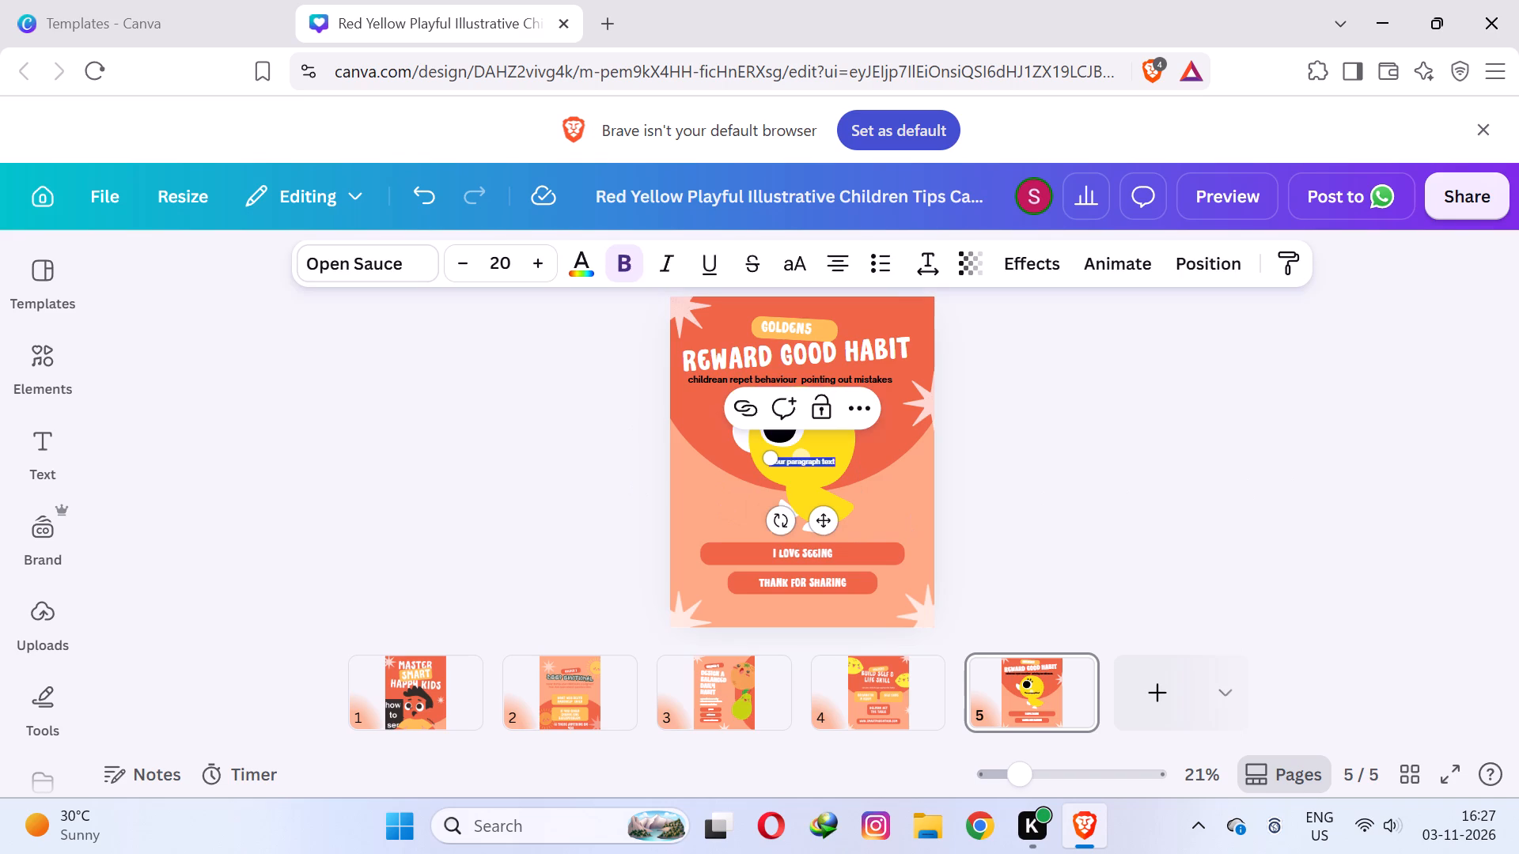
{"action": "type", "text": "save ths guide"}
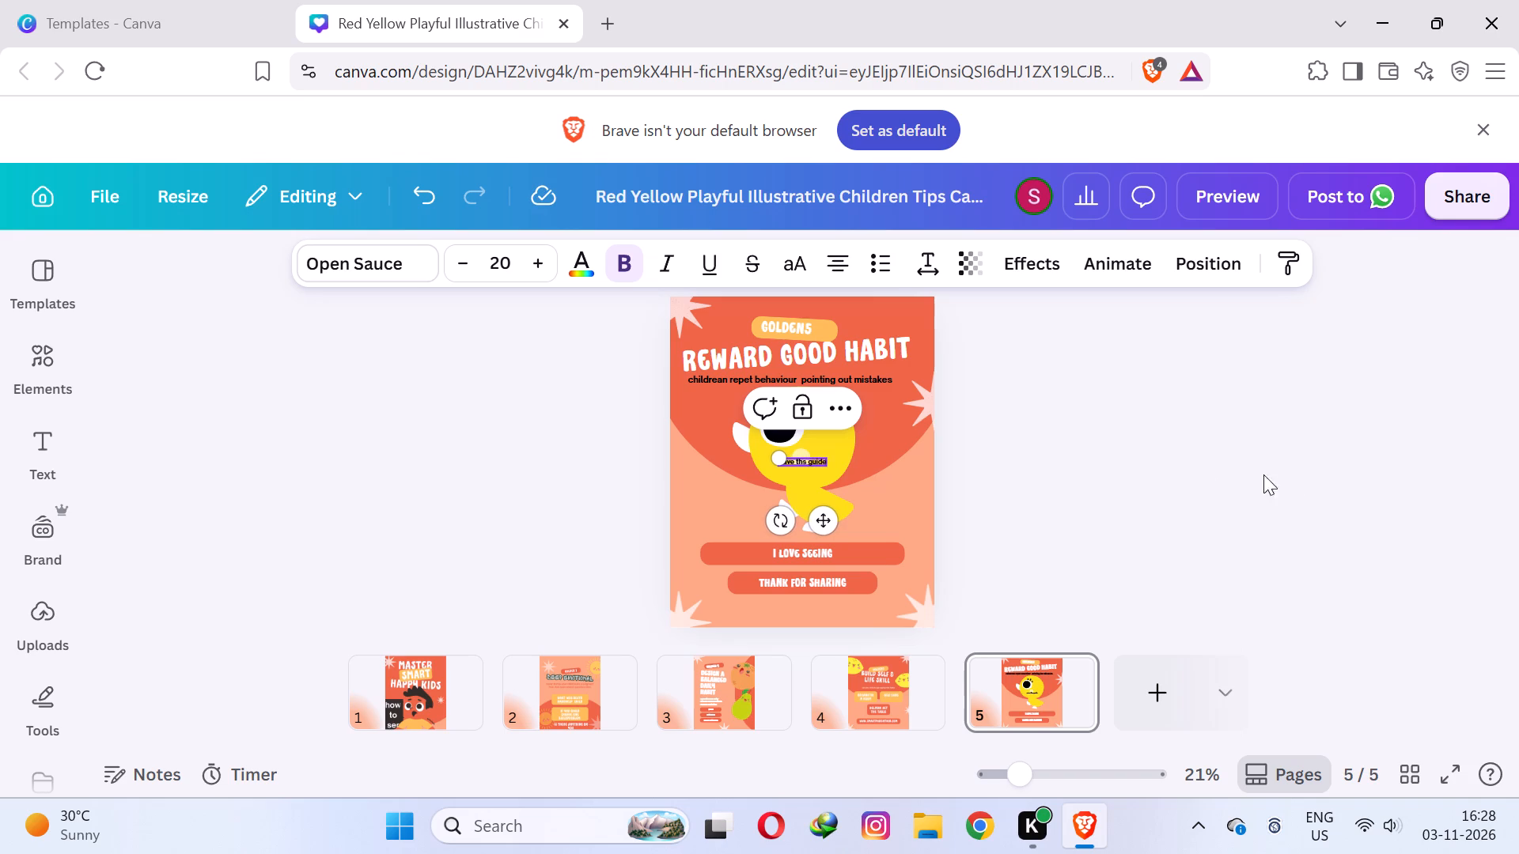
{"action": "left_click", "coordinate": [1100, 474]}
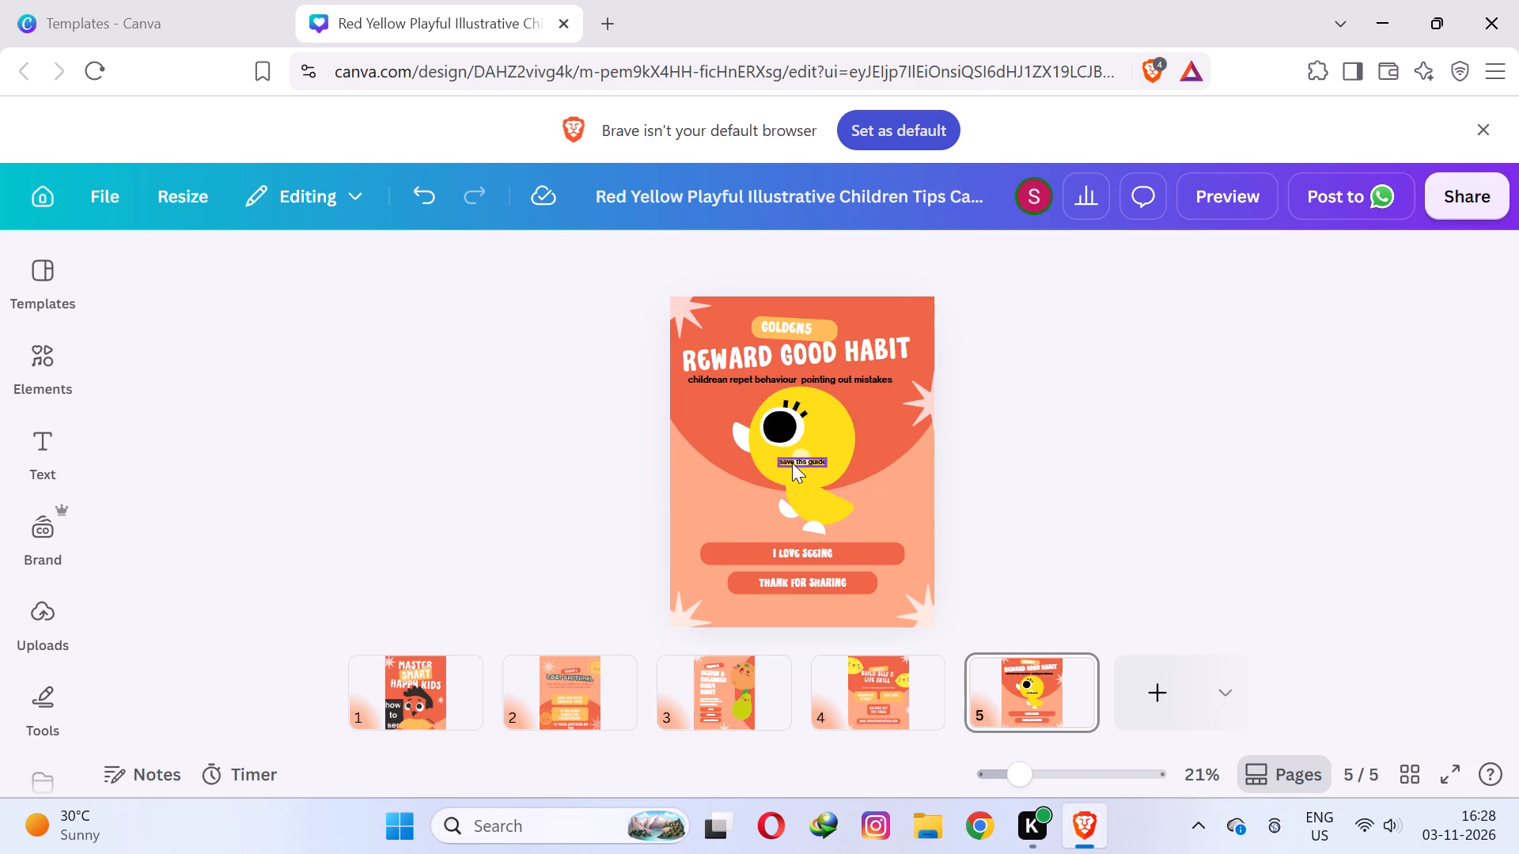
{"action": "left_click_drag", "start_coordinate": [792, 463], "coordinate": [790, 610]}
Increase the font size of the "save ths guide" line at the foot of page 5.
{"action": "triple_click", "coordinate": [534, 265]}
{"action": "triple_click", "coordinate": [534, 265]}
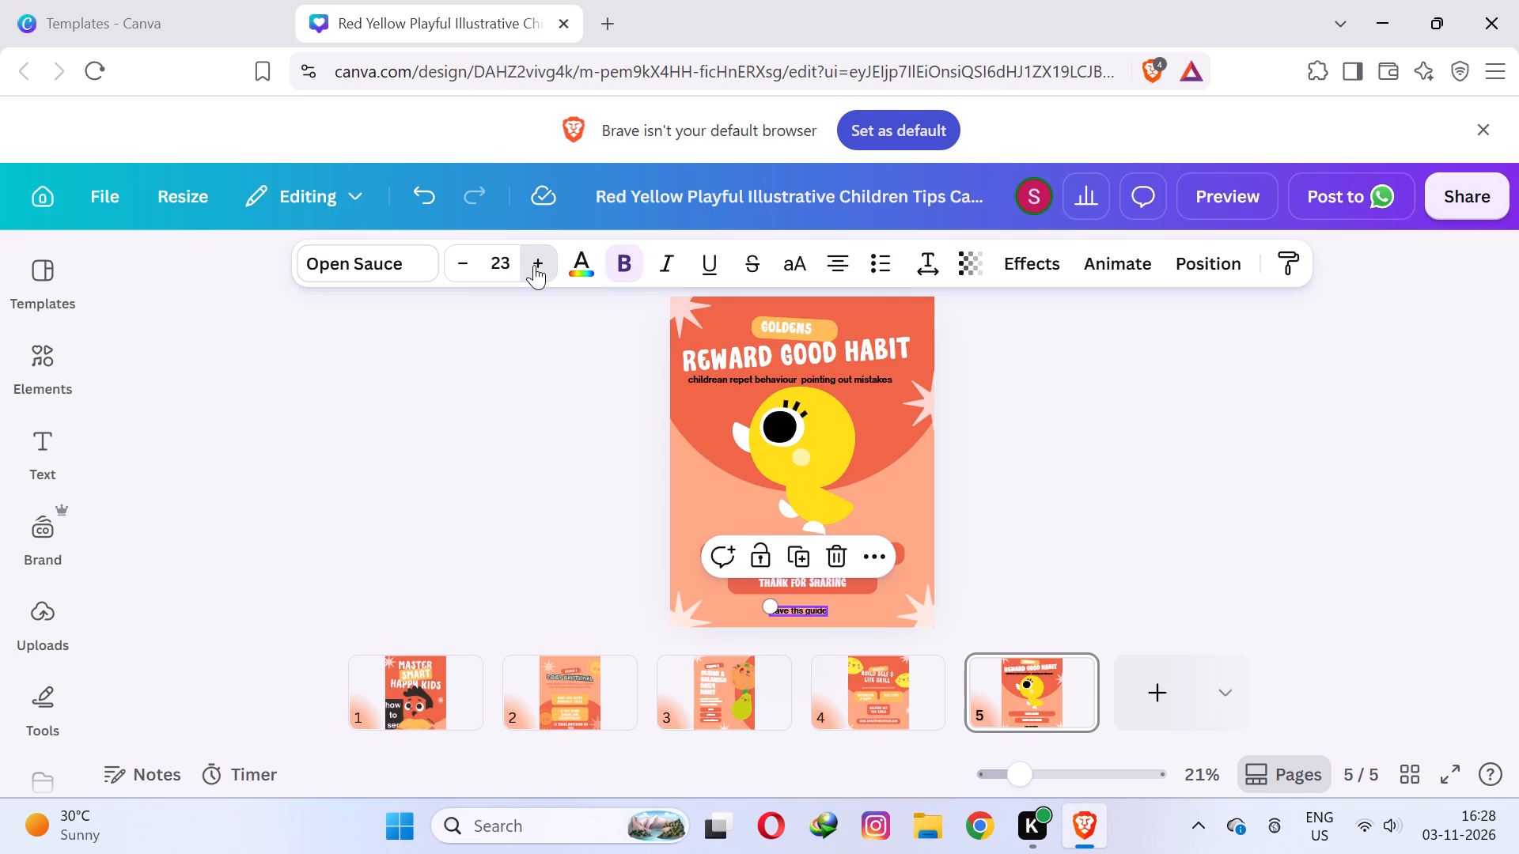
{"action": "triple_click", "coordinate": [534, 265]}
{"action": "triple_click", "coordinate": [534, 265]}
{"action": "left_click", "coordinate": [325, 379]}
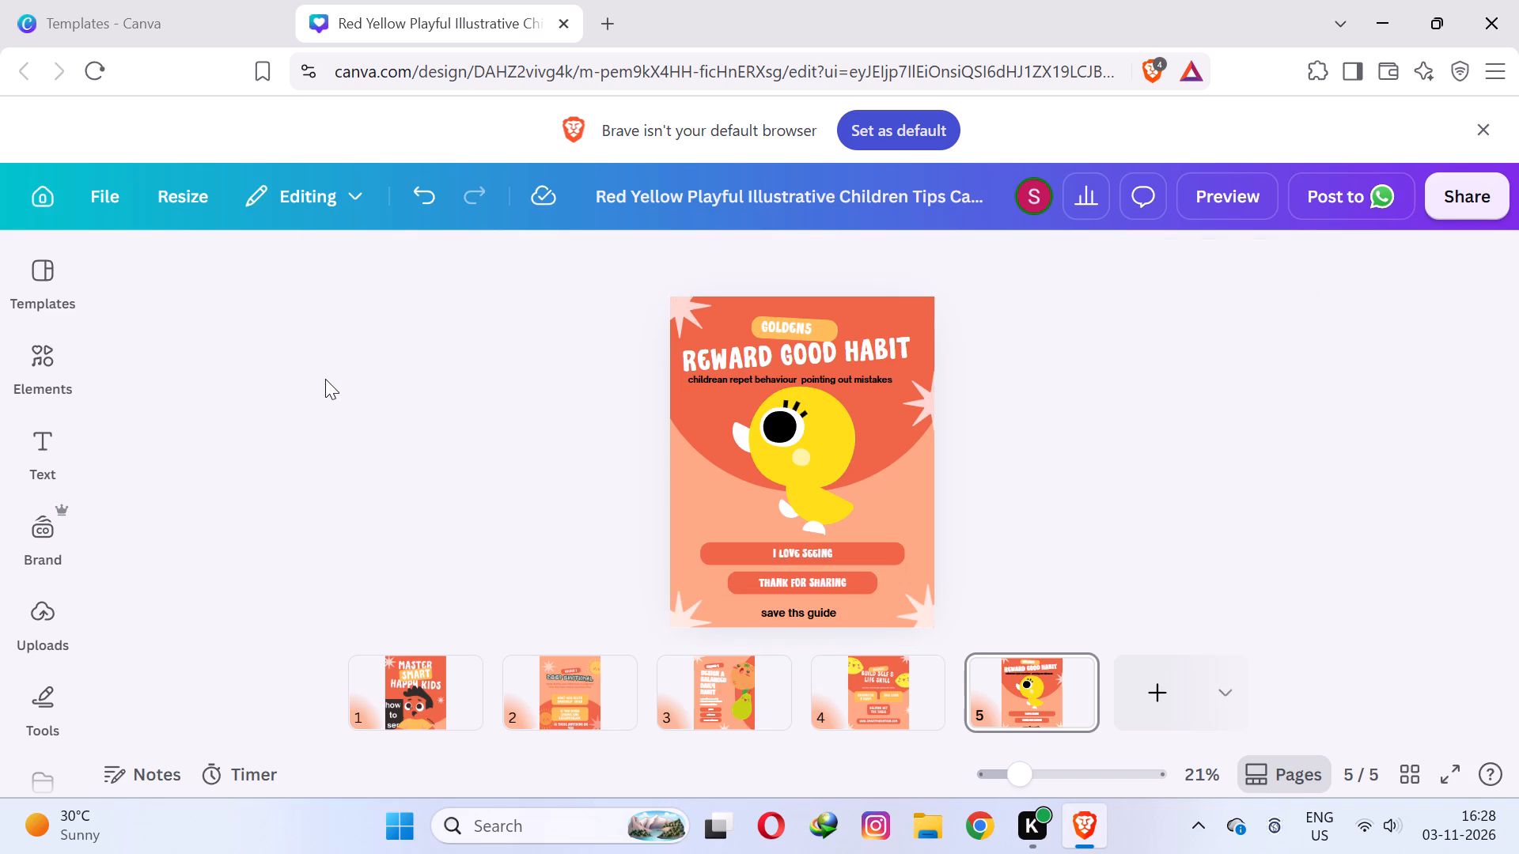